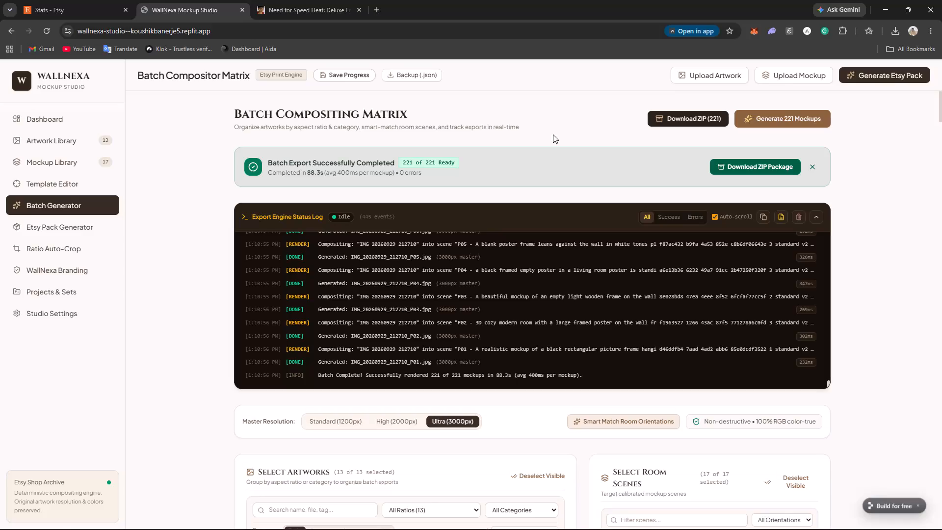
# Download the ZIP package of the 221 generated mockups.
pyautogui.click(688, 121)
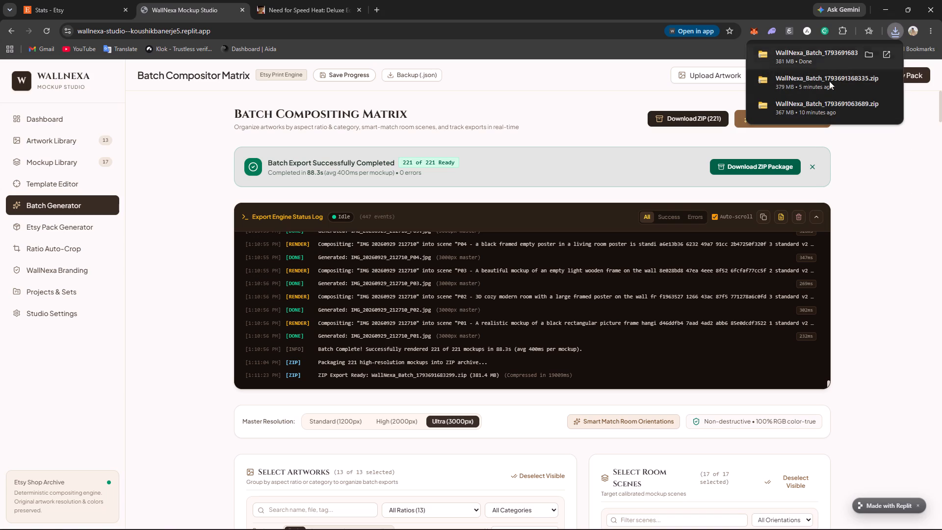
# Switch to File Explorer and show the Downloads folder.
pyautogui.click(890, 2)
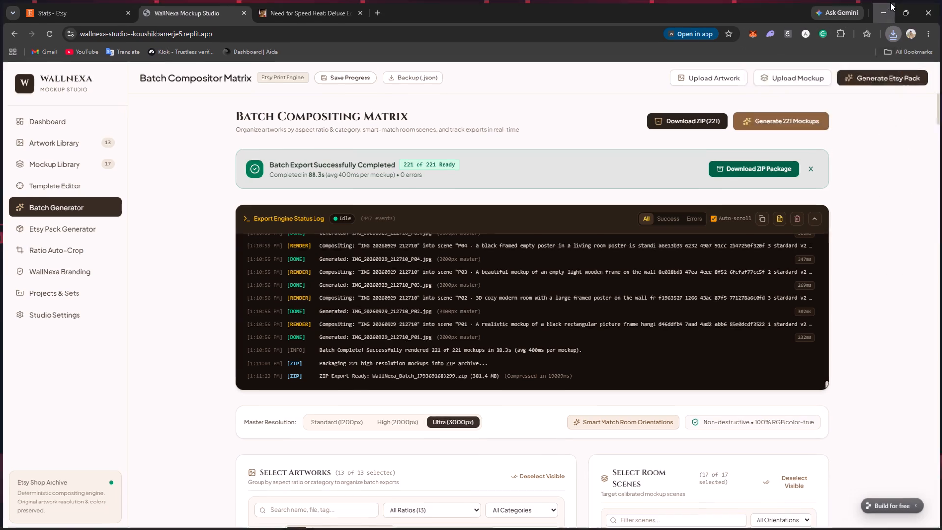
pyautogui.click(507, 519)
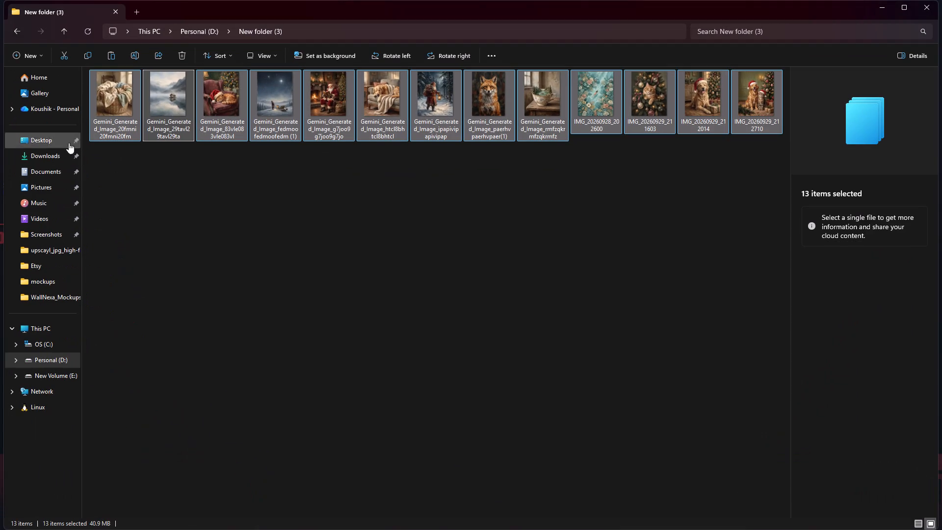
pyautogui.click(43, 160)
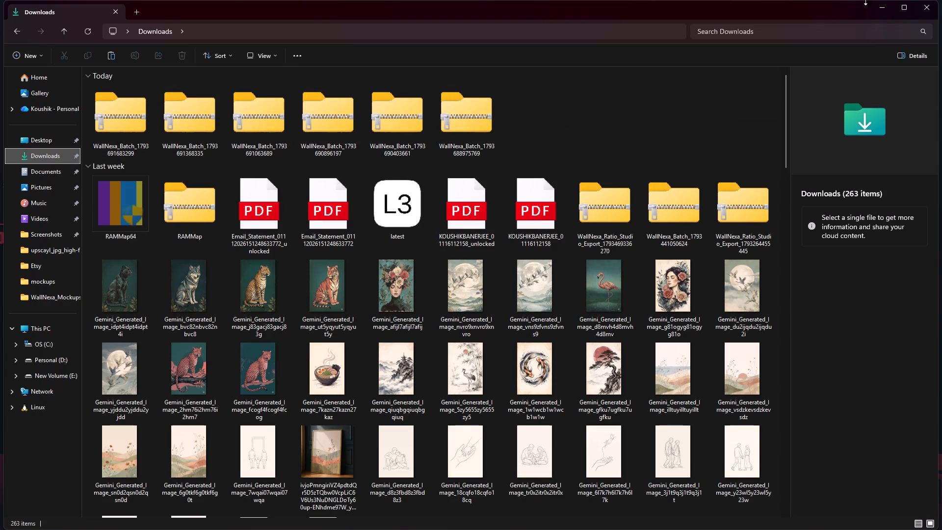
pyautogui.click(877, 7)
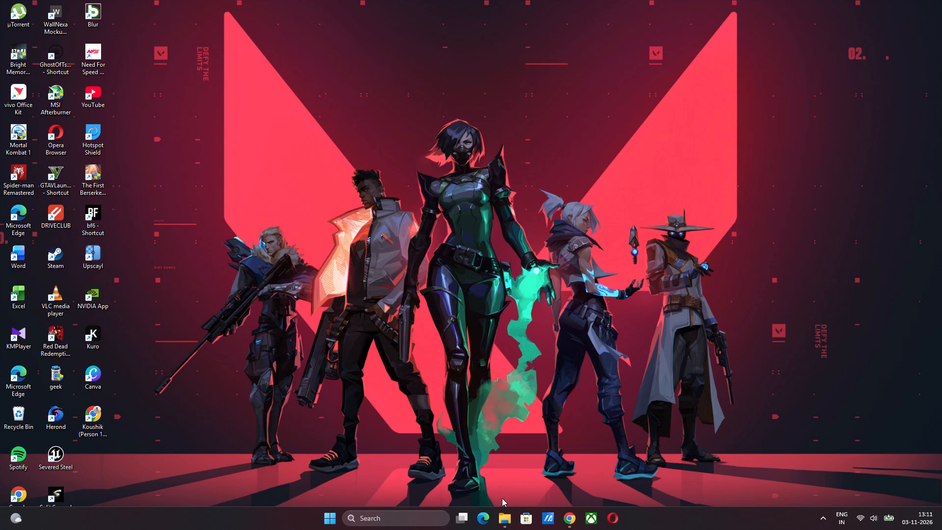
pyautogui.click(499, 516)
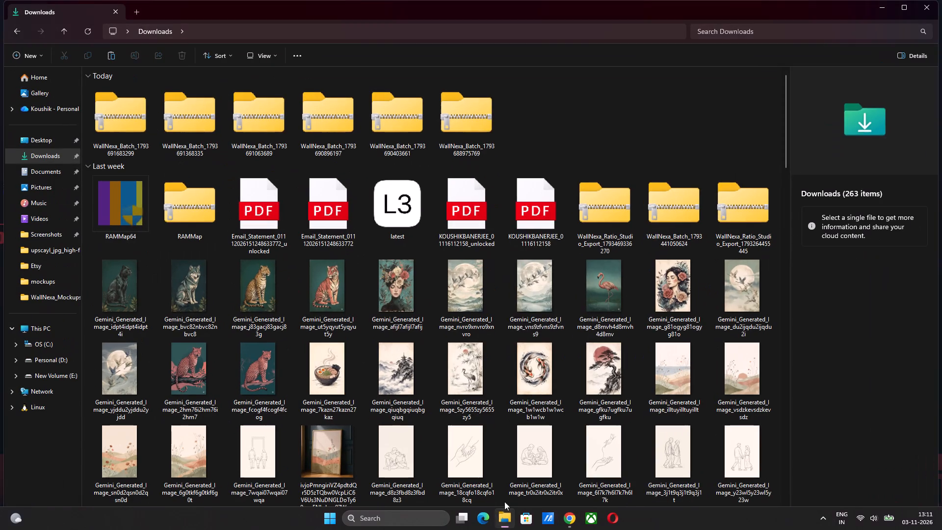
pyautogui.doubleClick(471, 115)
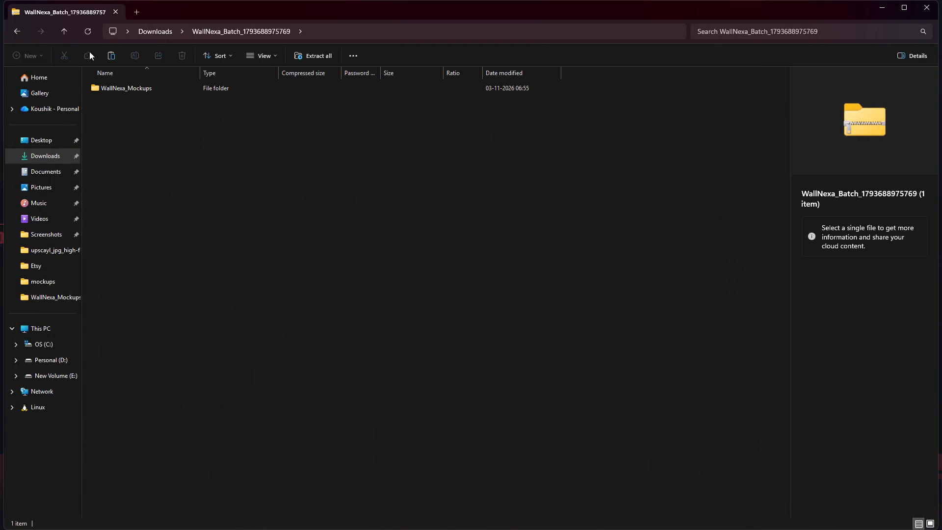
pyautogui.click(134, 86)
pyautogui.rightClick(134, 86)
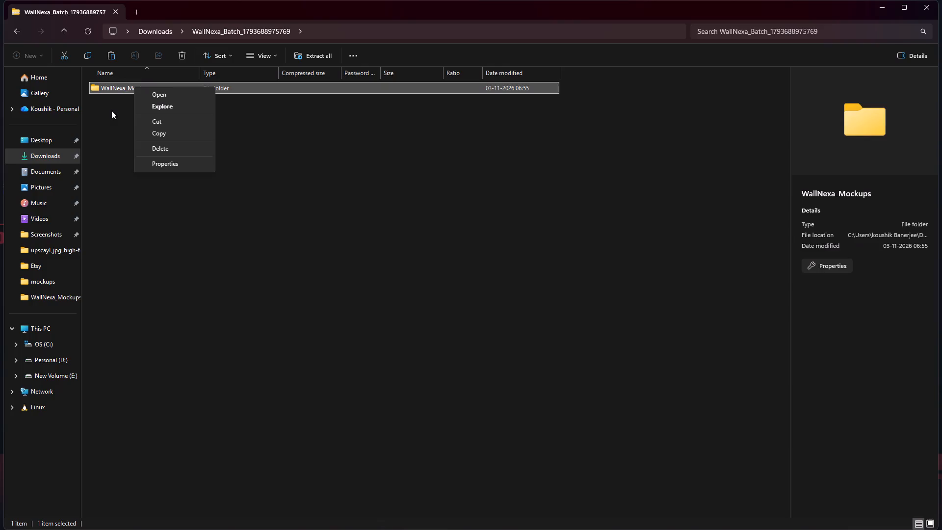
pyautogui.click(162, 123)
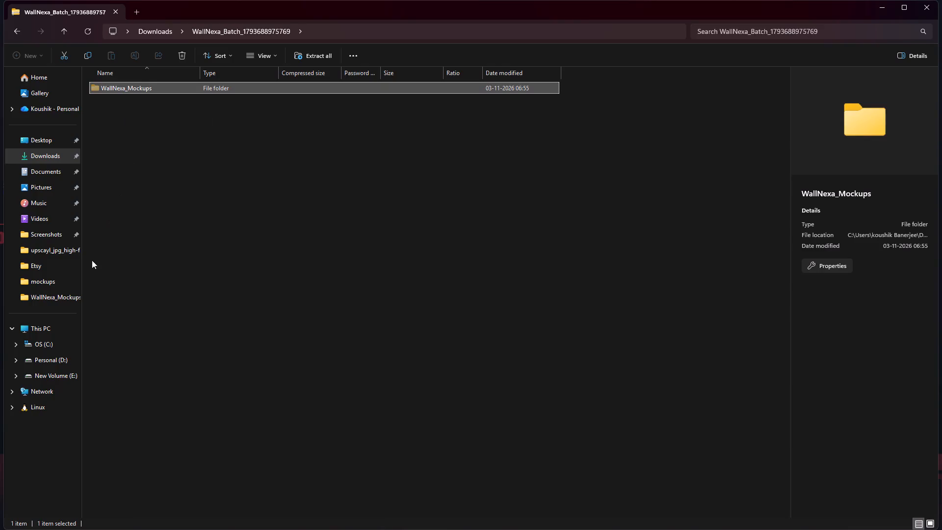
# Examine the existing mockup images in the WallNexa_Mockups folders on Personal (D:) and inside its Etsy folder.
pyautogui.click(64, 360)
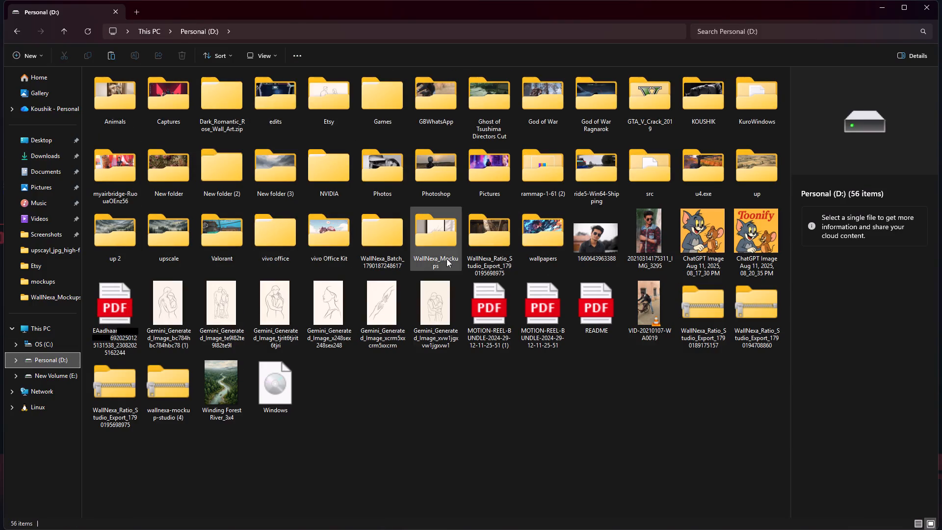
pyautogui.doubleClick(445, 244)
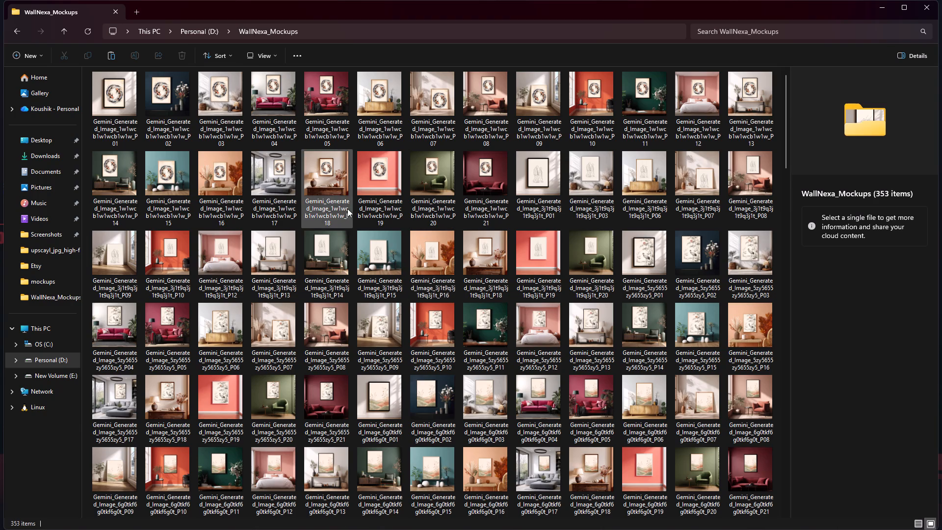
pyautogui.scroll(-17, 351, 211)
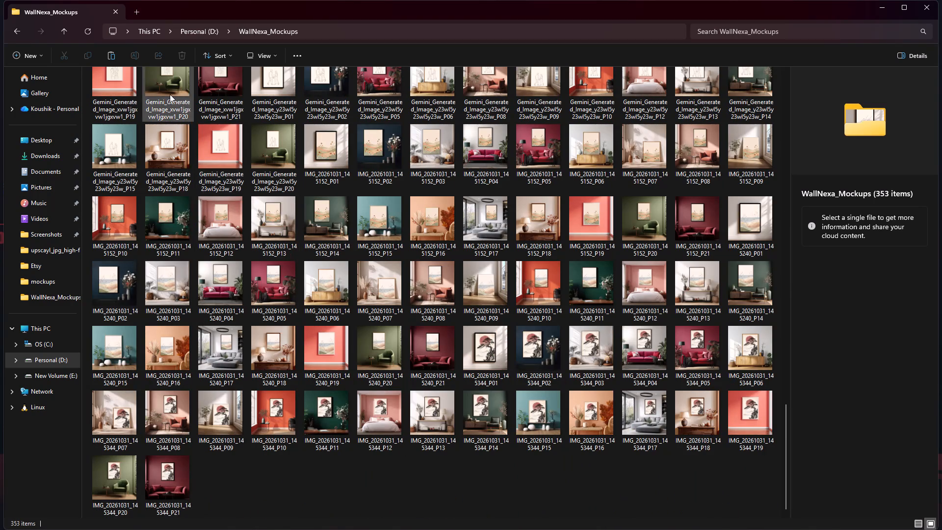
pyautogui.click(69, 31)
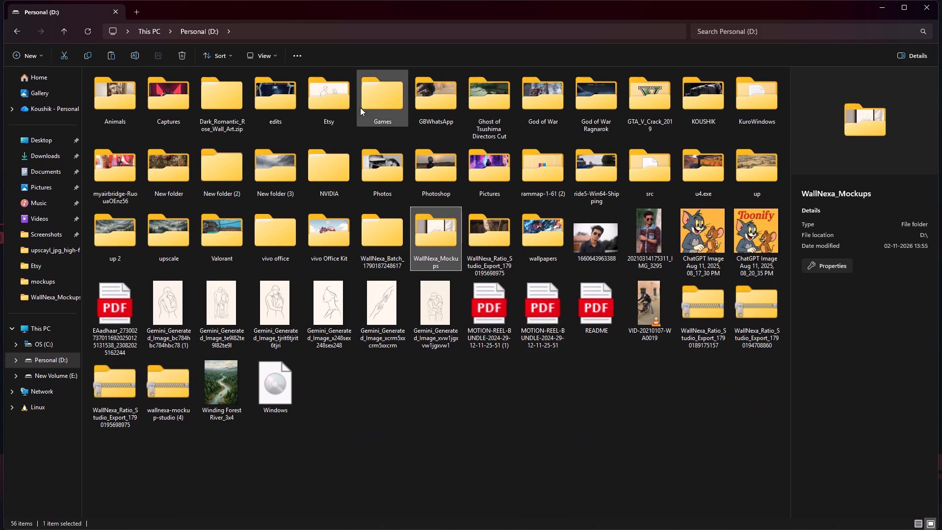
pyautogui.doubleClick(325, 102)
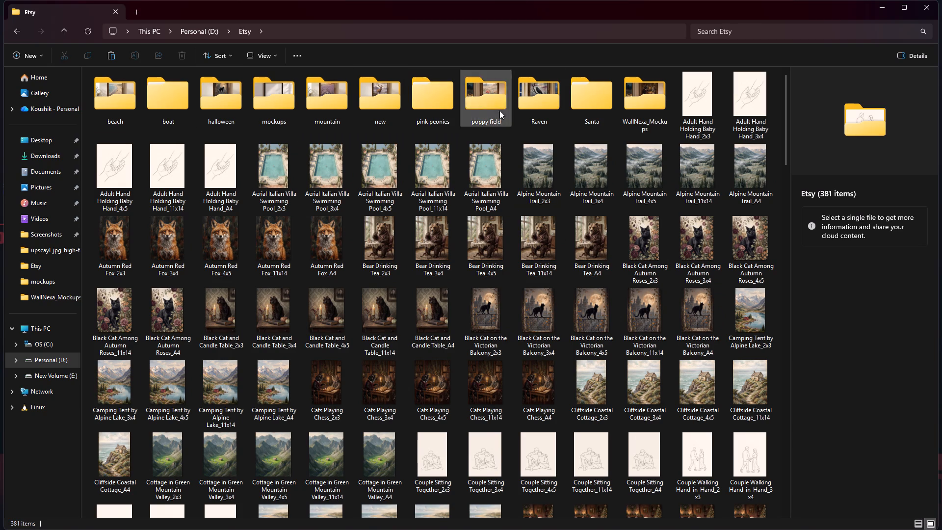
pyautogui.doubleClick(648, 103)
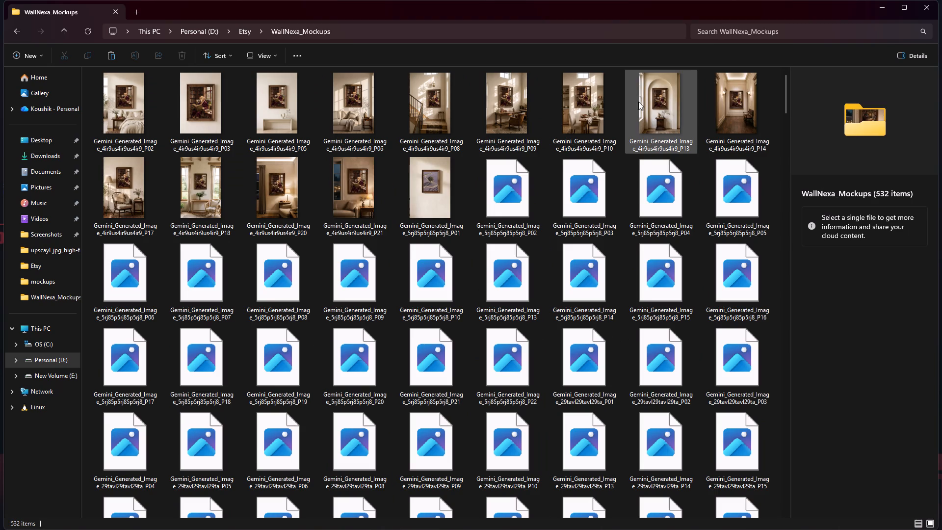
pyautogui.scroll(-6, 489, 173)
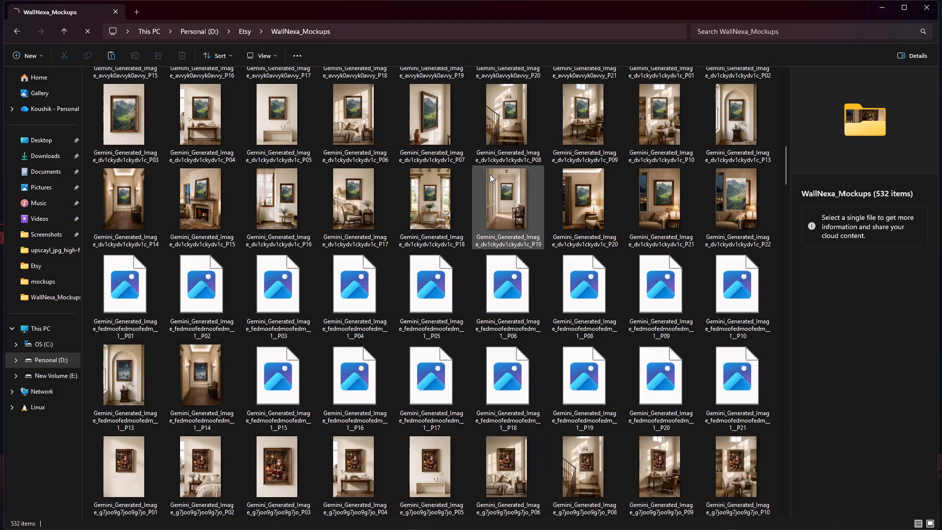
pyautogui.scroll(-2, 490, 174)
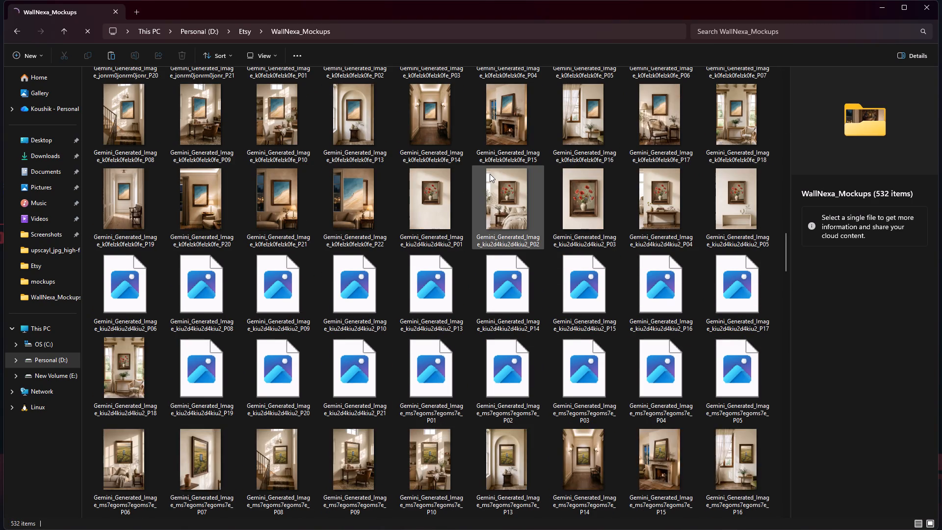
pyautogui.scroll(-8, 490, 174)
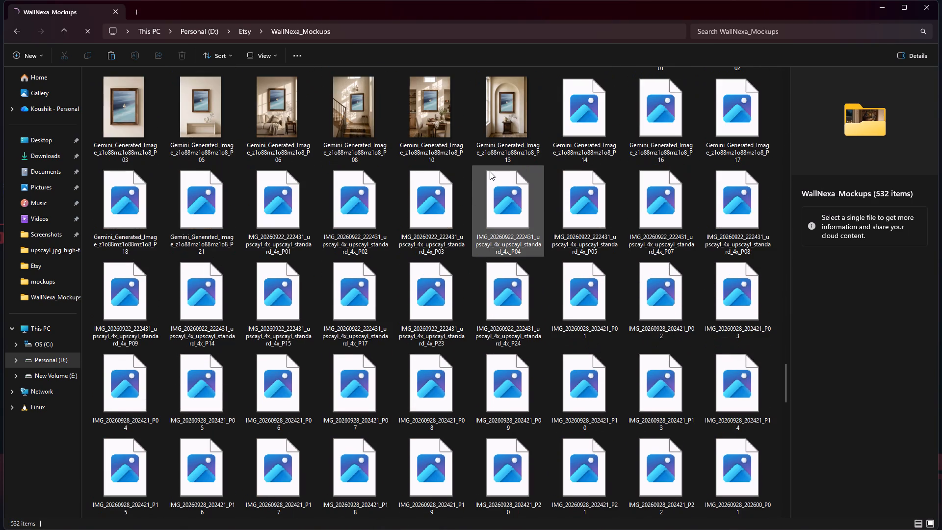
# Delete the existing WallNexa_Mockups folder from the Etsy folder on Personal (D:).
pyautogui.click(68, 29)
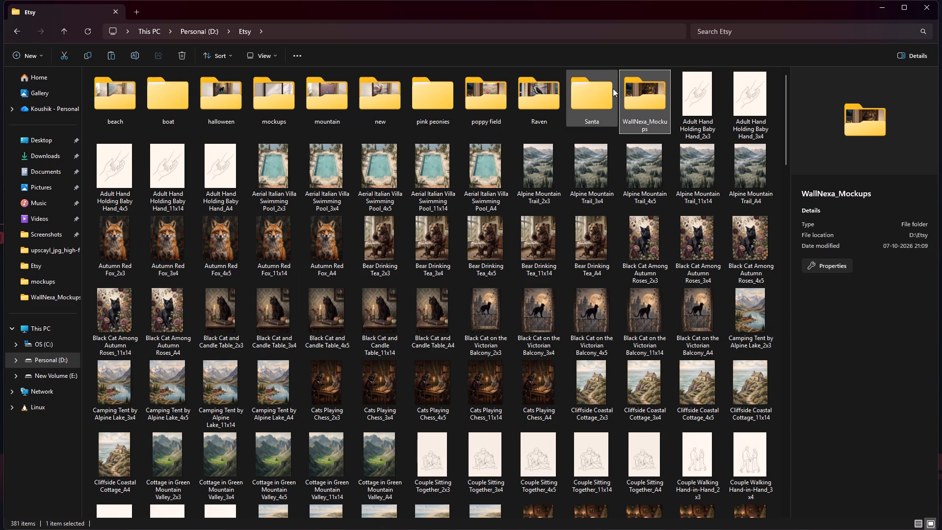
pyautogui.rightClick(650, 90)
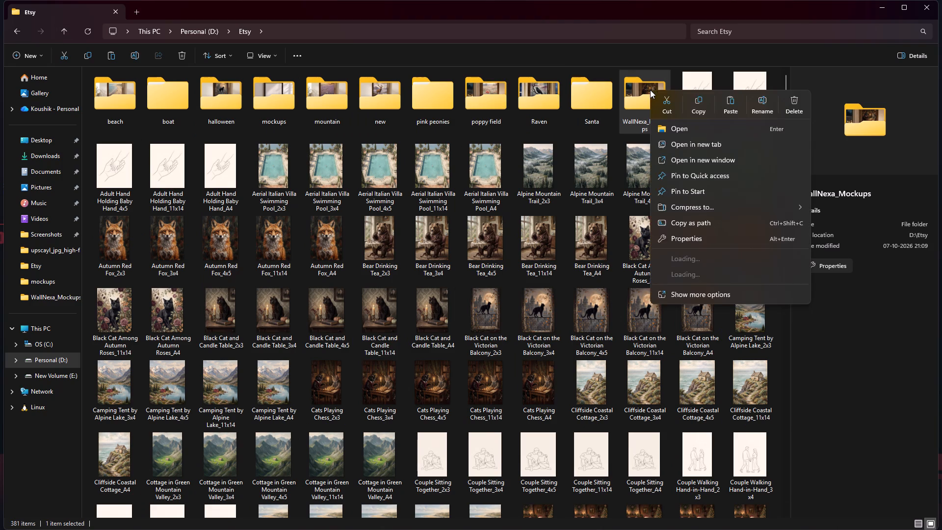
pyautogui.click(792, 99)
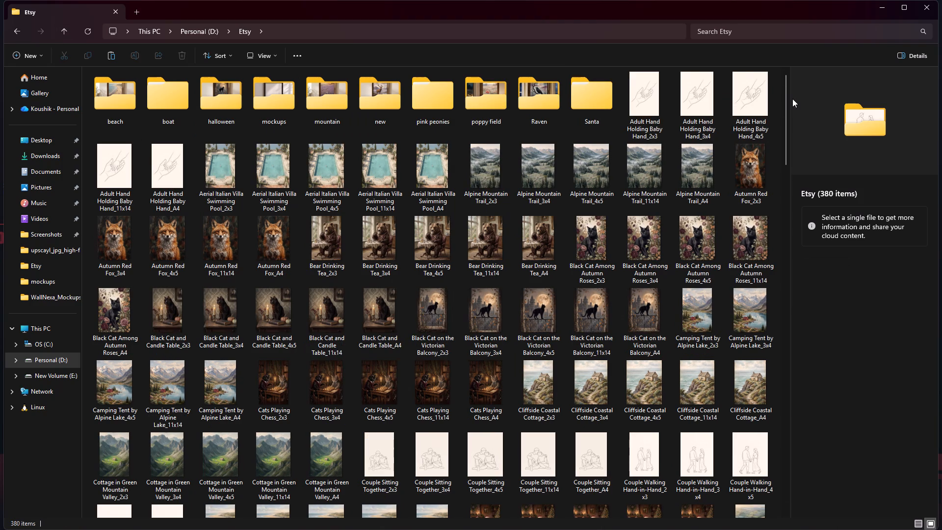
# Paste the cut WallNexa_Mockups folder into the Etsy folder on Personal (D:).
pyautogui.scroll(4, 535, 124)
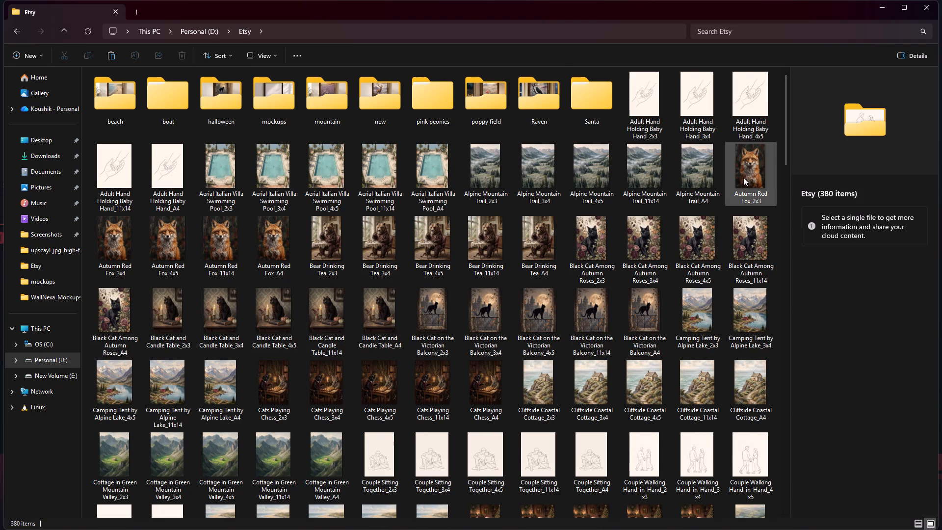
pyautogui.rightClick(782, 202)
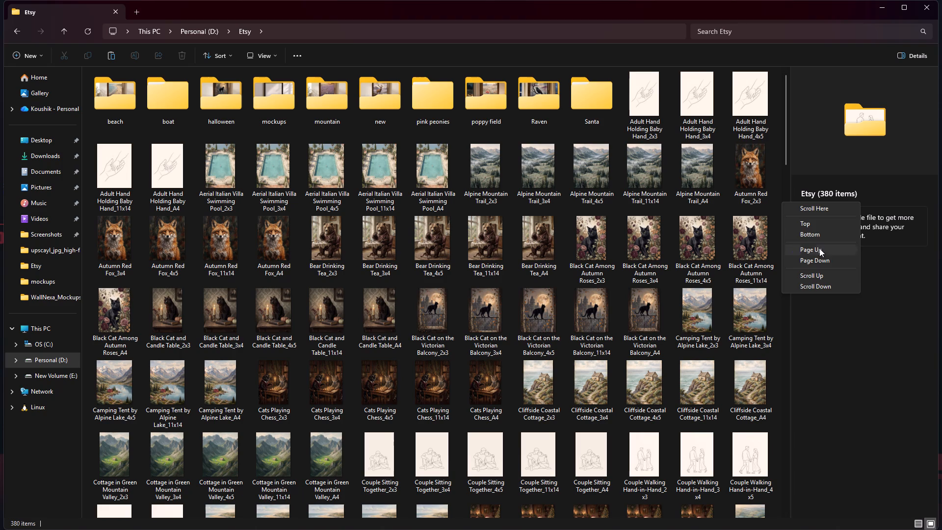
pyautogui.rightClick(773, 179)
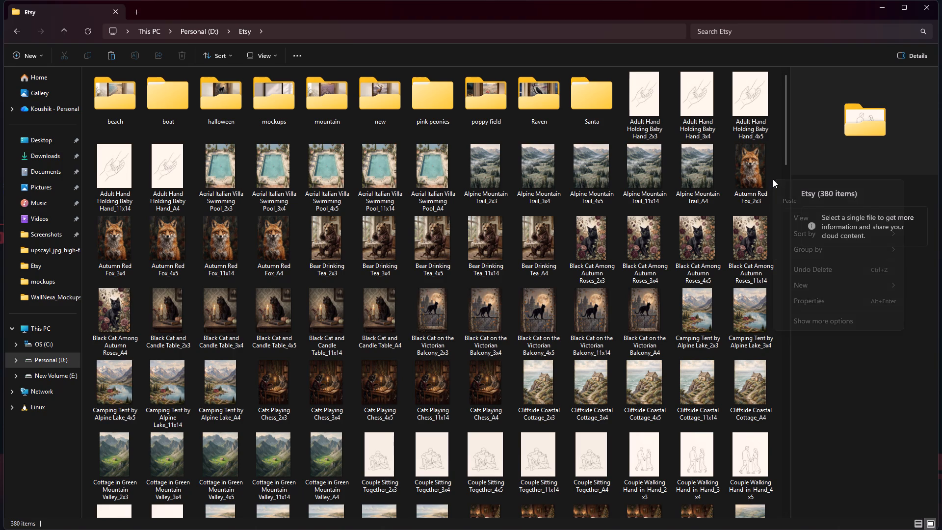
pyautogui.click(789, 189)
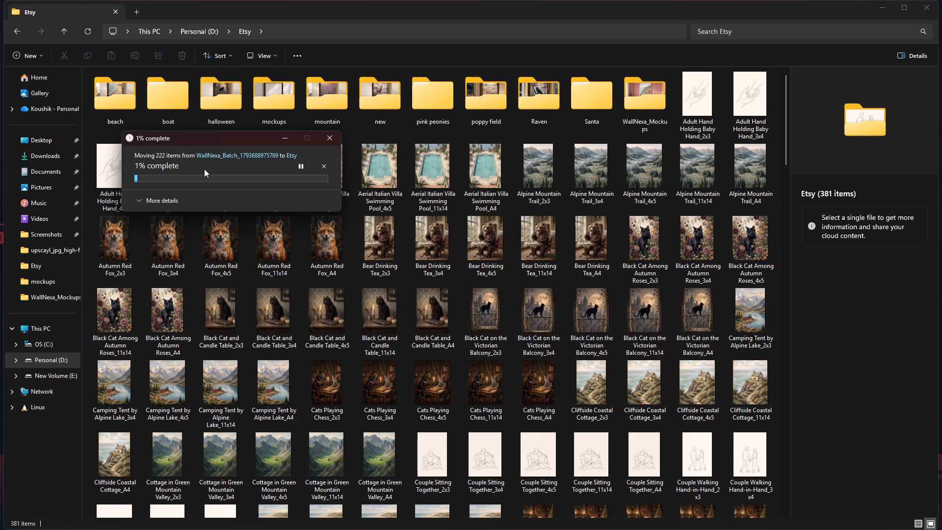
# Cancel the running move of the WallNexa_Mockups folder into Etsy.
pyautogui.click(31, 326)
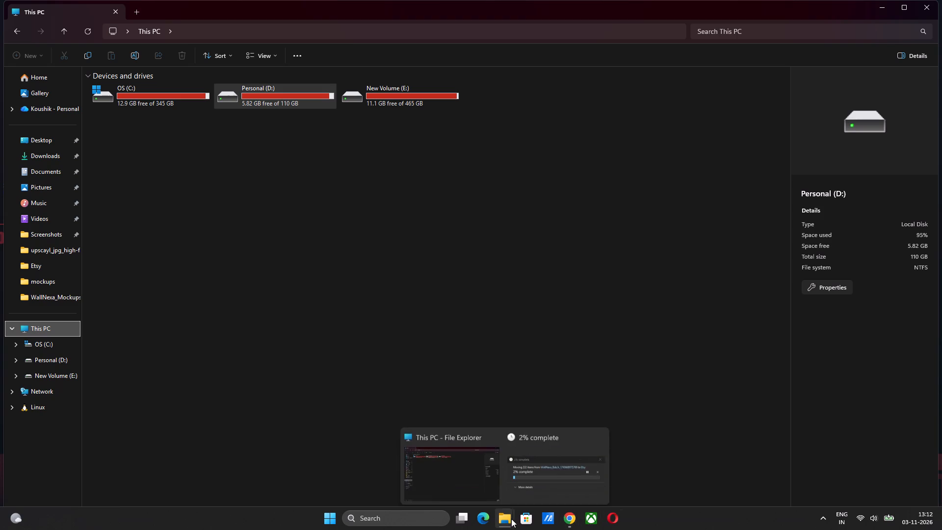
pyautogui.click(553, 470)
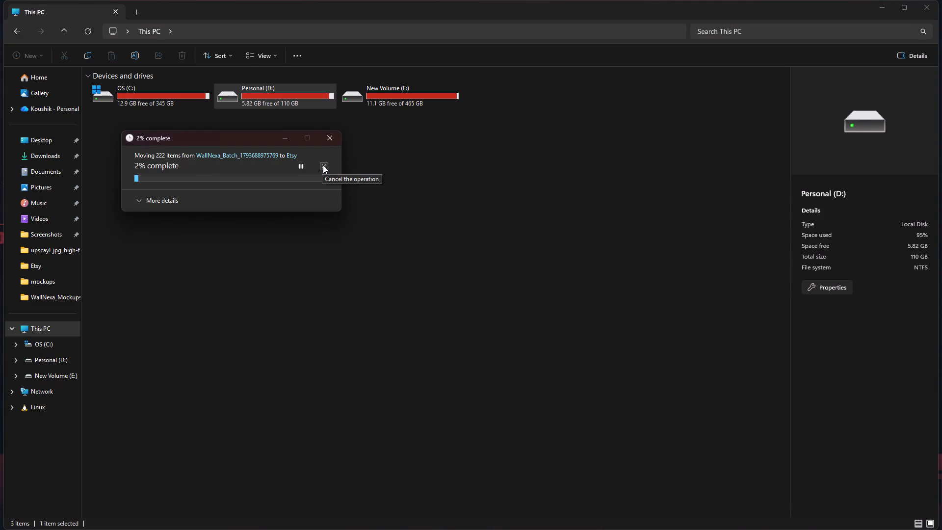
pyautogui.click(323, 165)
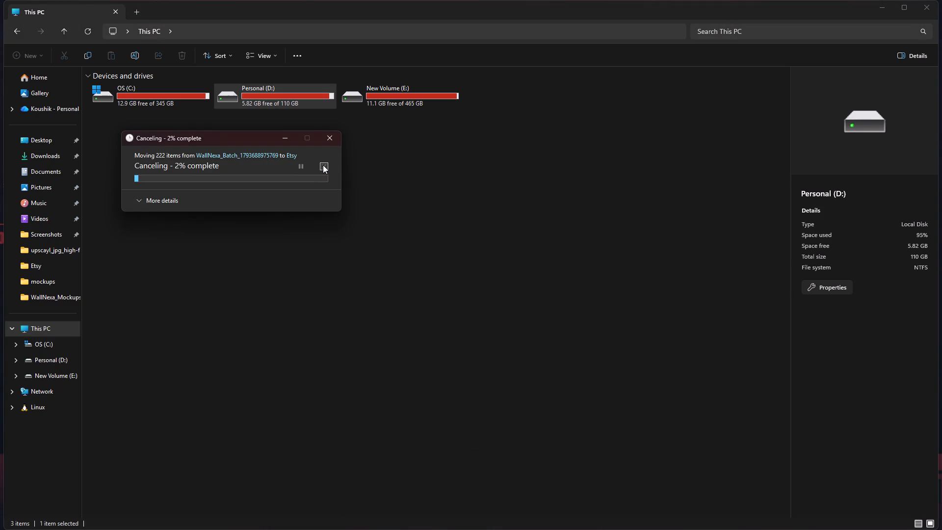
pyautogui.click(31, 156)
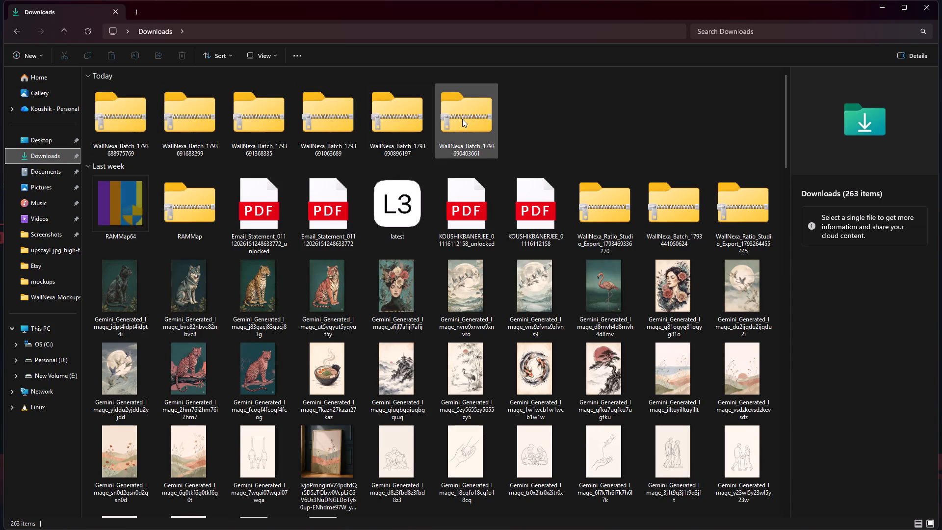
pyautogui.click(462, 119)
pyautogui.rightClick(462, 119)
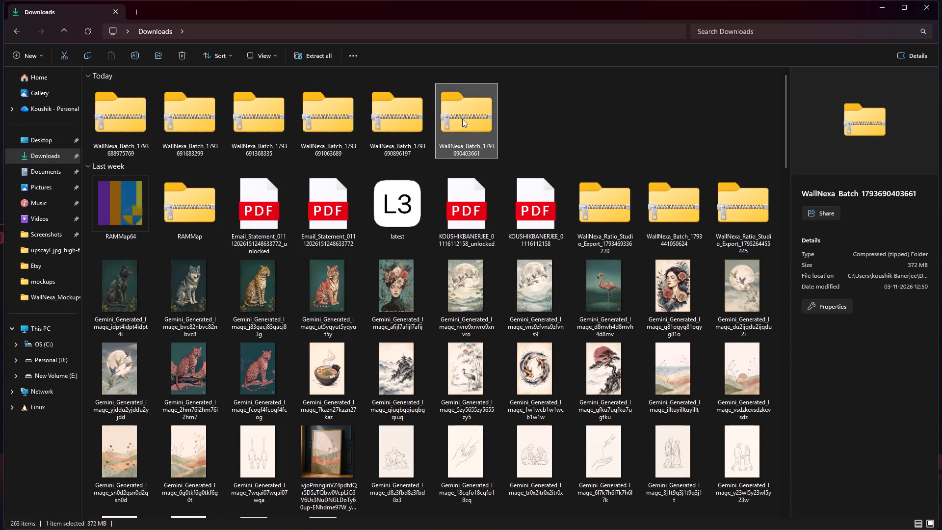
pyautogui.click(631, 123)
pyautogui.scroll(-2, 556, 327)
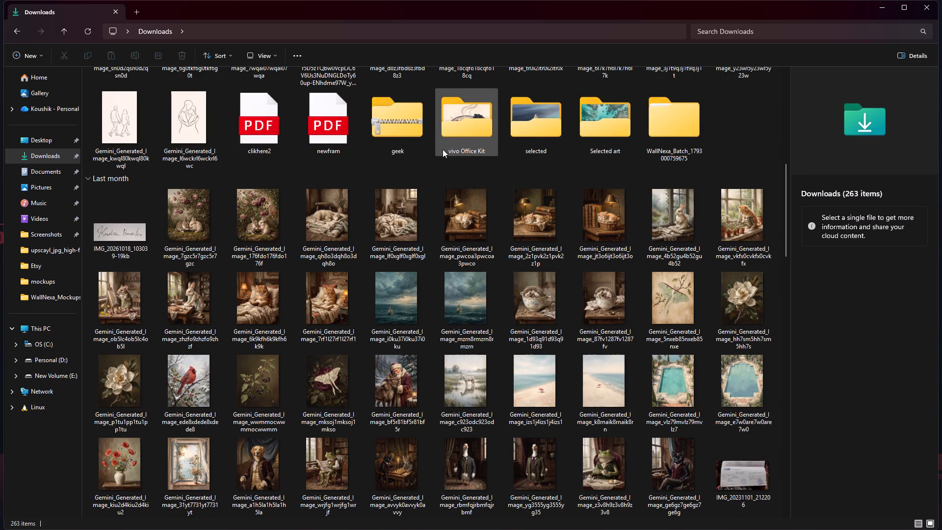
pyautogui.scroll(-4, 412, 257)
pyautogui.scroll(14, 415, 258)
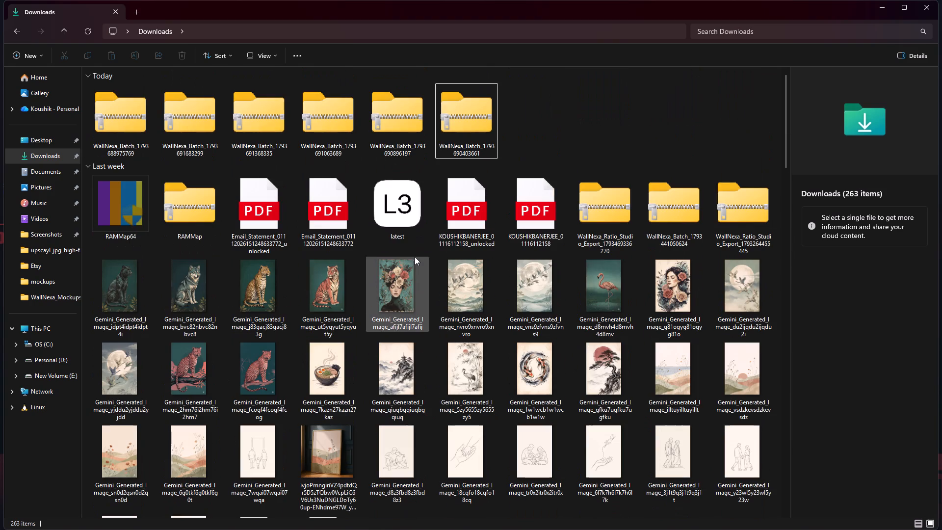
pyautogui.rightClick(445, 116)
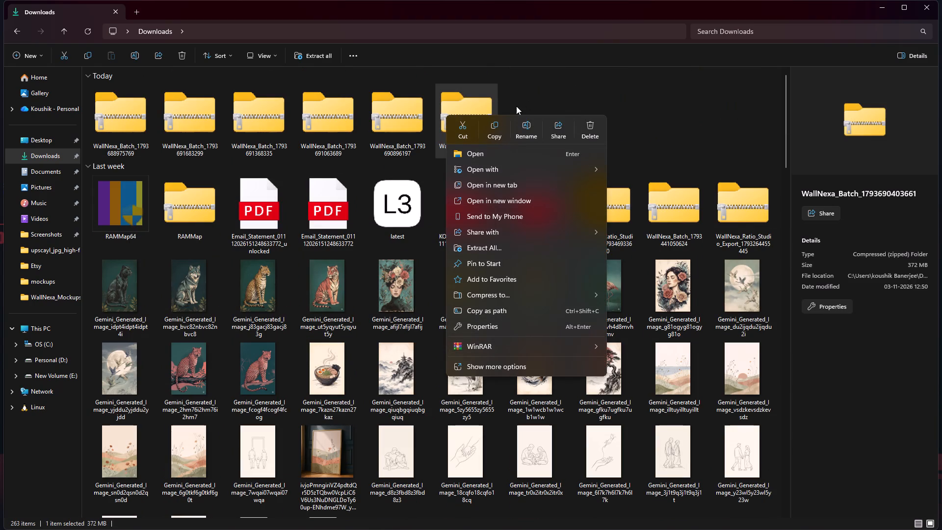
pyautogui.click(468, 128)
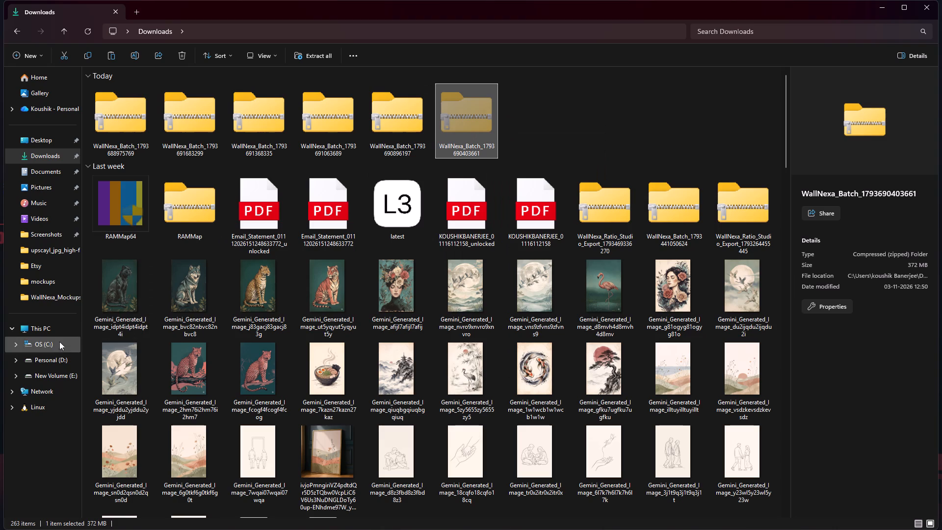
pyautogui.click(56, 355)
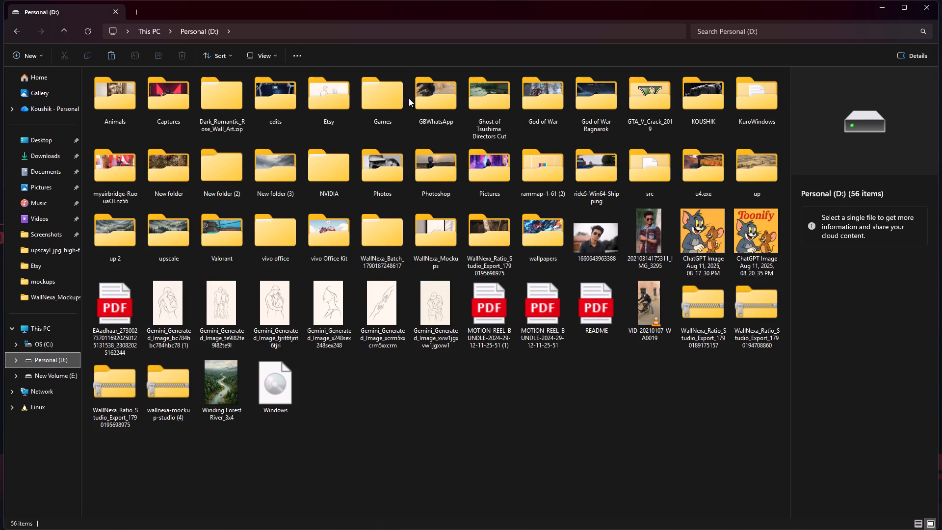
pyautogui.doubleClick(328, 92)
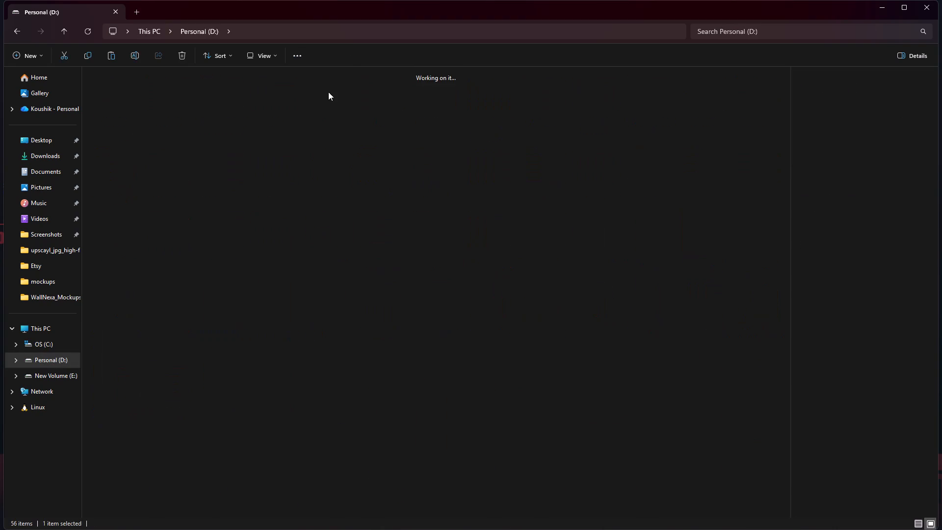
pyautogui.click(51, 379)
pyautogui.rightClick(331, 175)
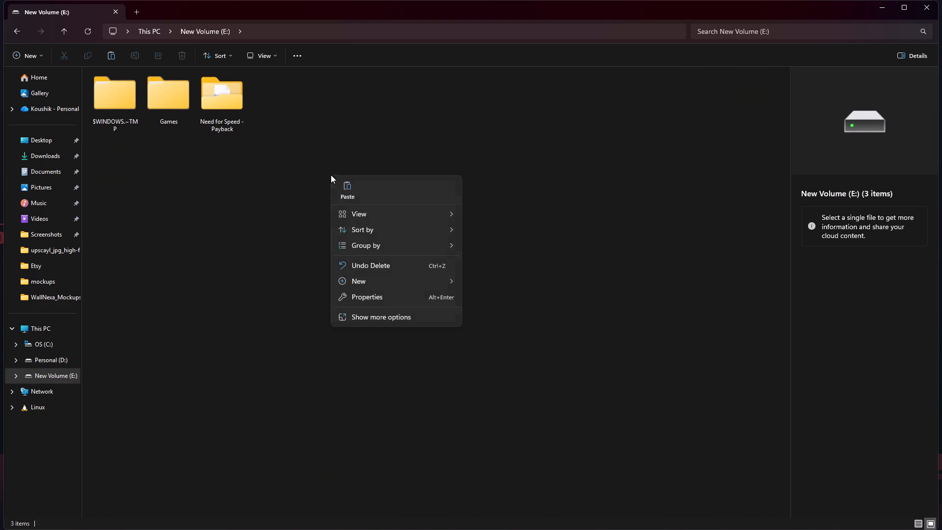
pyautogui.click(346, 185)
pyautogui.rightClick(288, 99)
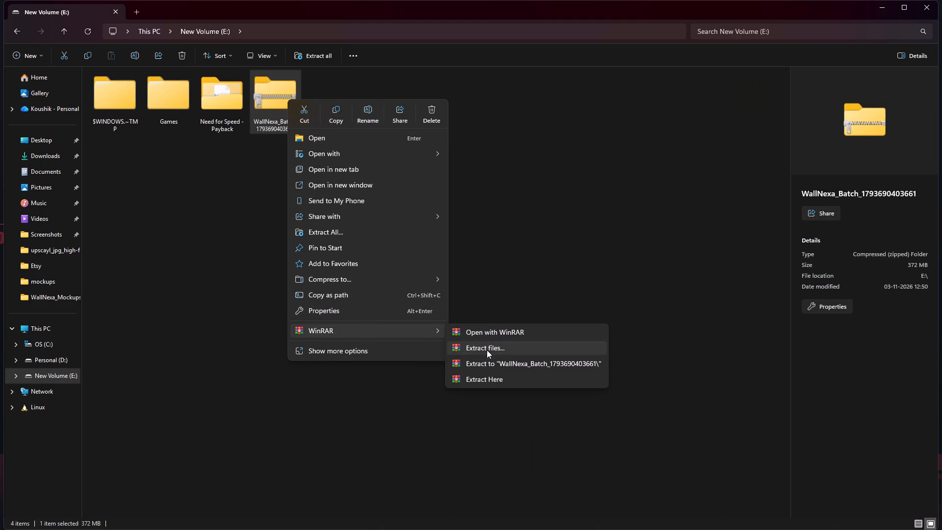
pyautogui.click(497, 377)
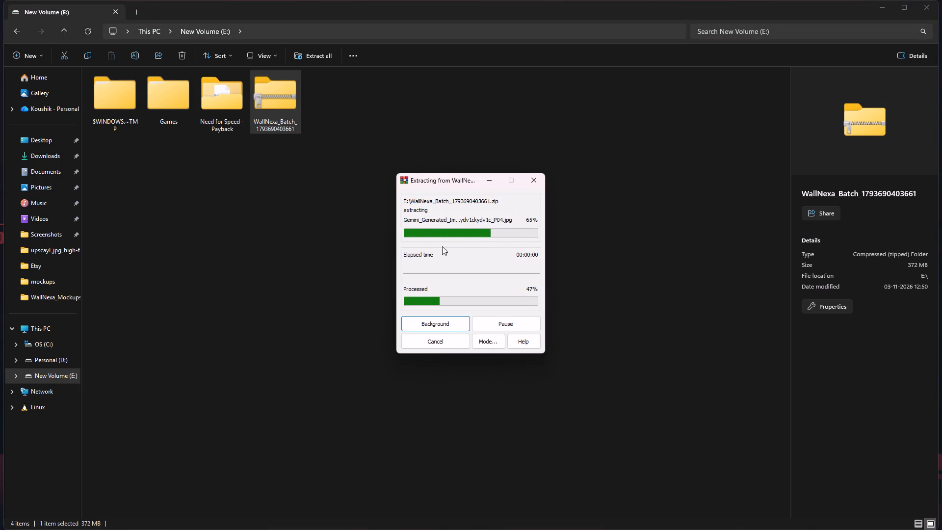
pyautogui.click(274, 98)
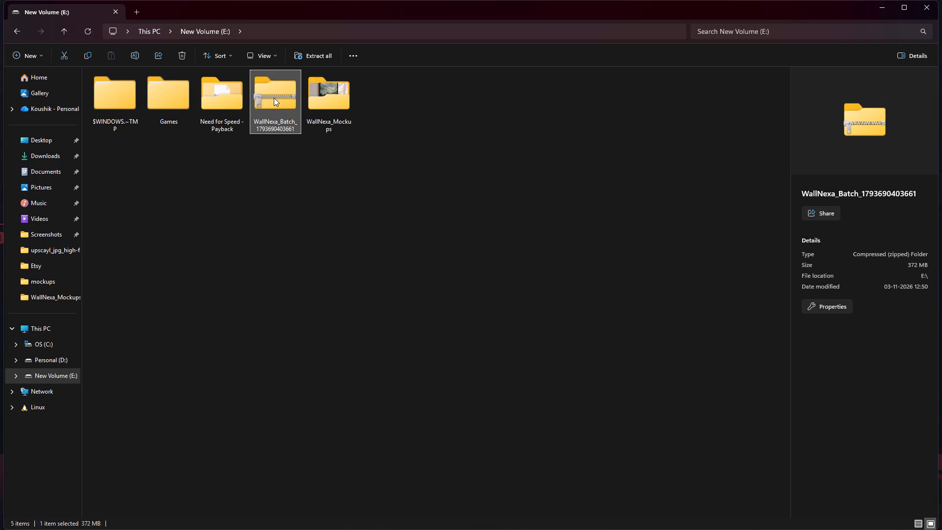
pyautogui.doubleClick(337, 99)
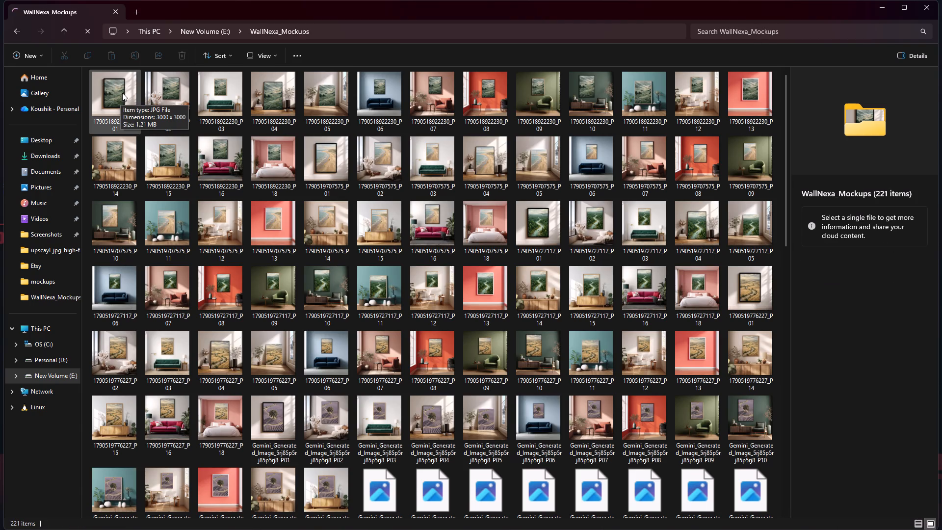
pyautogui.doubleClick(122, 93)
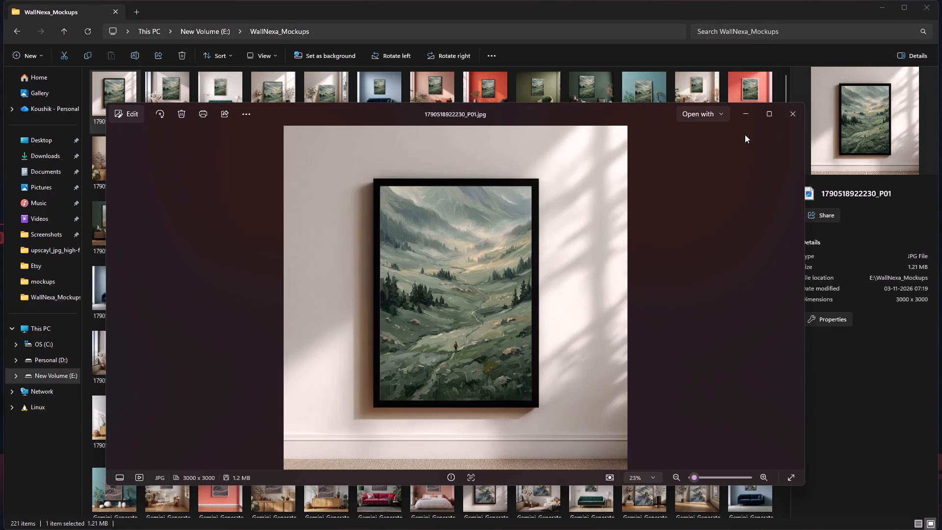
pyautogui.click(767, 110)
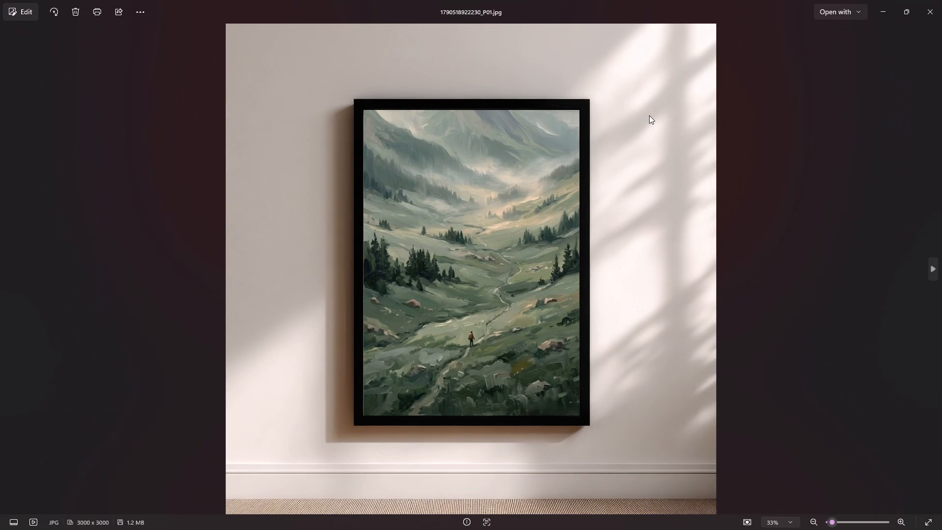
pyautogui.press('Right')
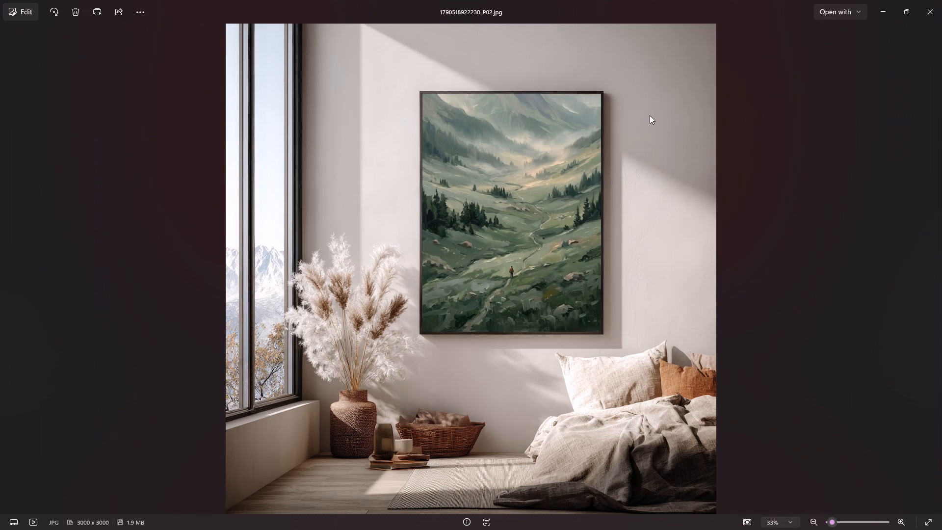
pyautogui.press('Right')
pyautogui.press('Right')
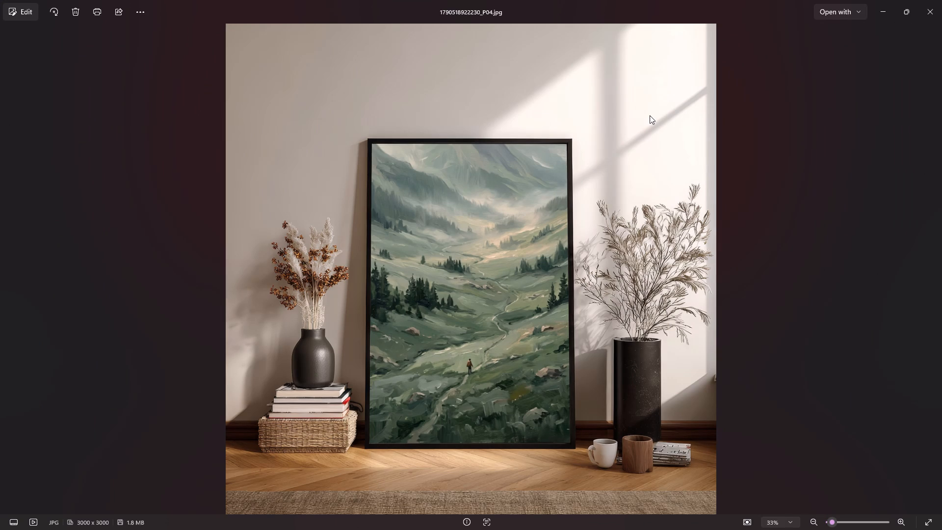
pyautogui.press('Right')
pyautogui.press('Right')
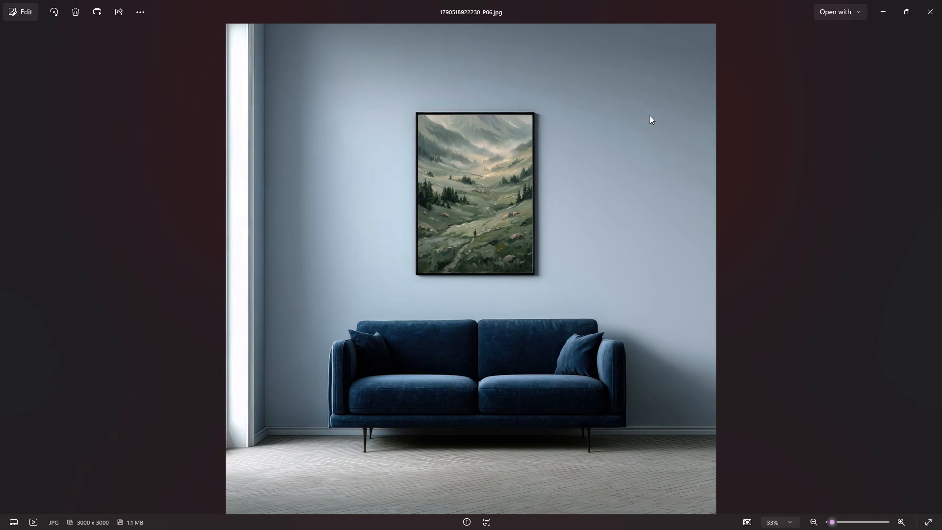
pyautogui.press('Right')
pyautogui.press('Right')
pyautogui.press('Right')
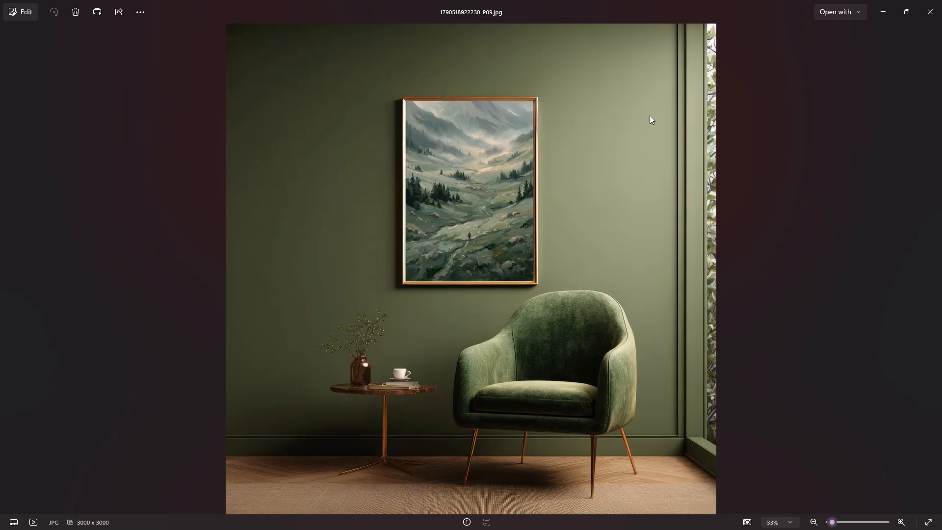
pyautogui.press('Right')
pyautogui.press('Right')
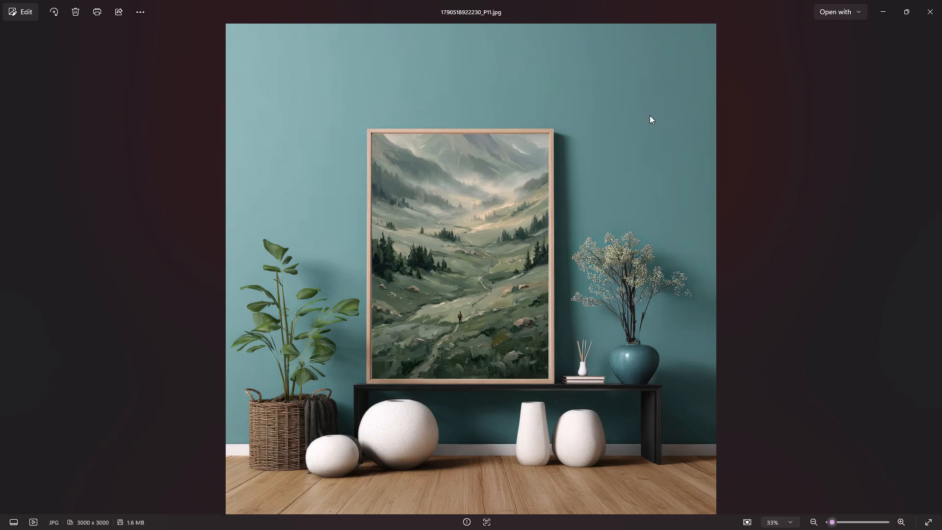
pyautogui.press('Right')
pyautogui.press('Right')
pyautogui.press('Right')
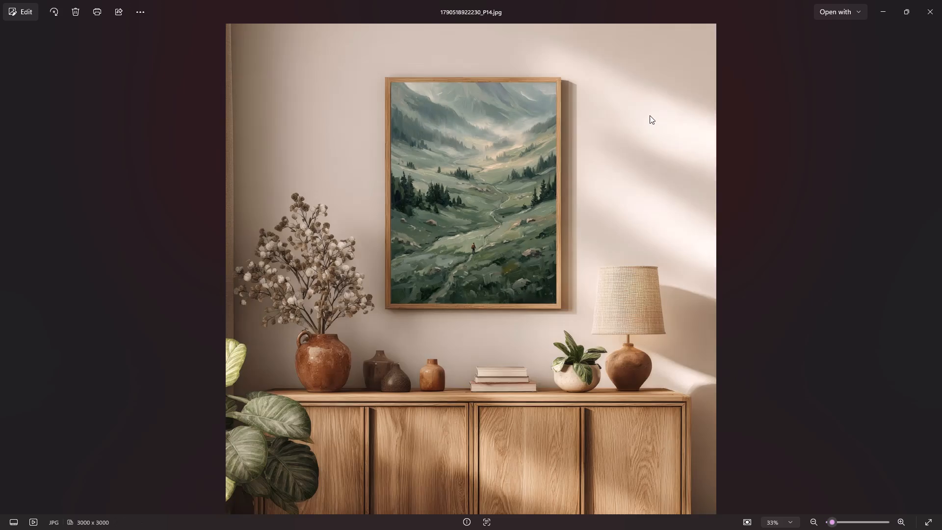
pyautogui.press('Right')
pyautogui.press('Right')
pyautogui.press('Right')
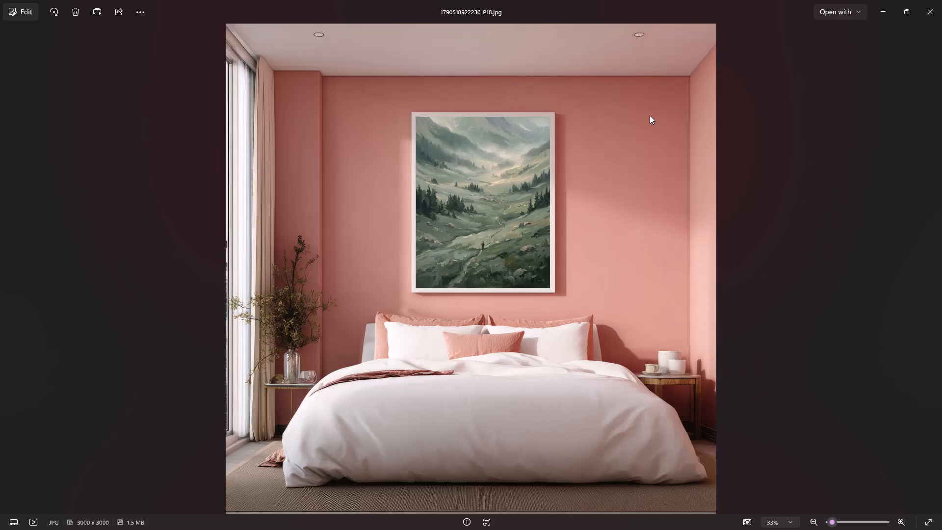
pyautogui.press('Right')
pyautogui.press('Left')
pyautogui.press('Delete')
pyautogui.press('Left')
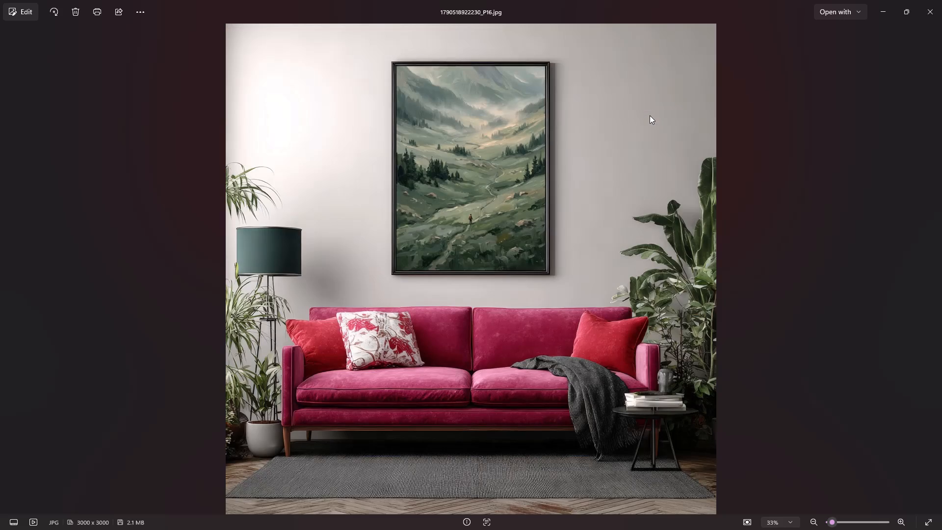
pyautogui.press('Delete')
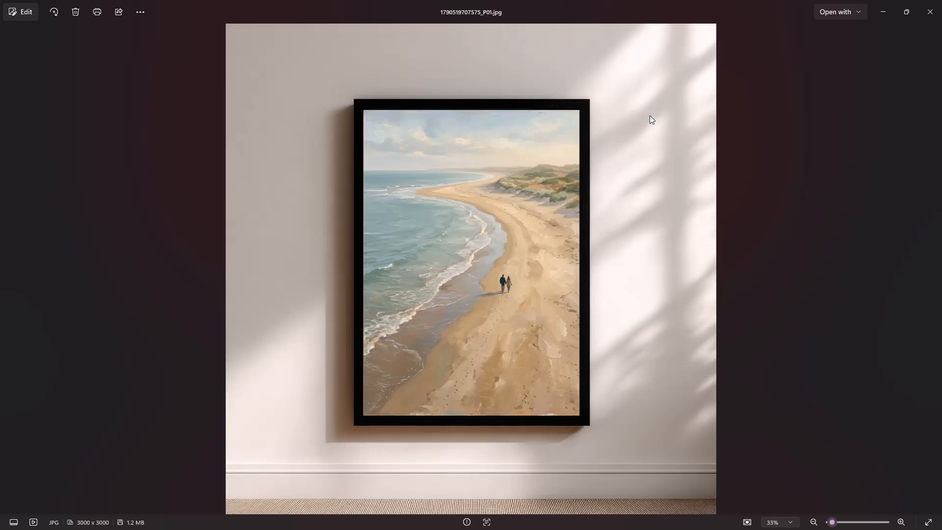
pyautogui.press('Left')
pyautogui.press('Left')
pyautogui.press('Left')
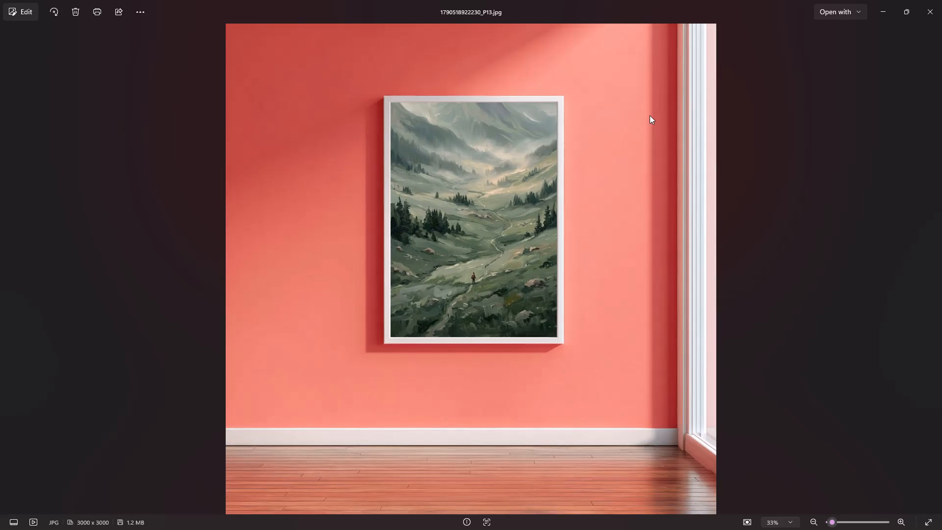
pyautogui.press('Left')
pyautogui.press('Left')
pyautogui.press('Left')
pyautogui.press('Left')
pyautogui.press('Left')
pyautogui.press('Left')
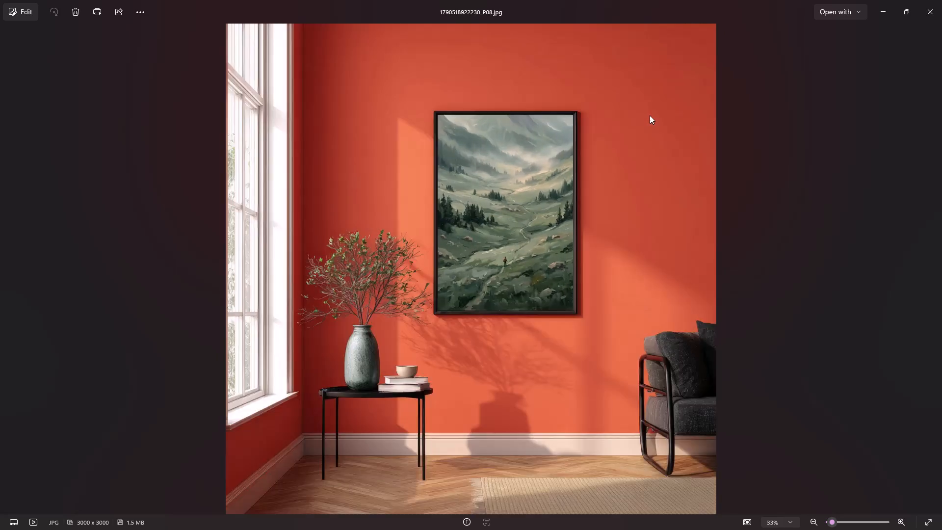
pyautogui.press('Left')
pyautogui.press('Left')
pyautogui.press('Left')
pyautogui.press('Left')
pyautogui.press('Left')
pyautogui.press('Left')
pyautogui.press('Left')
pyautogui.press('Right')
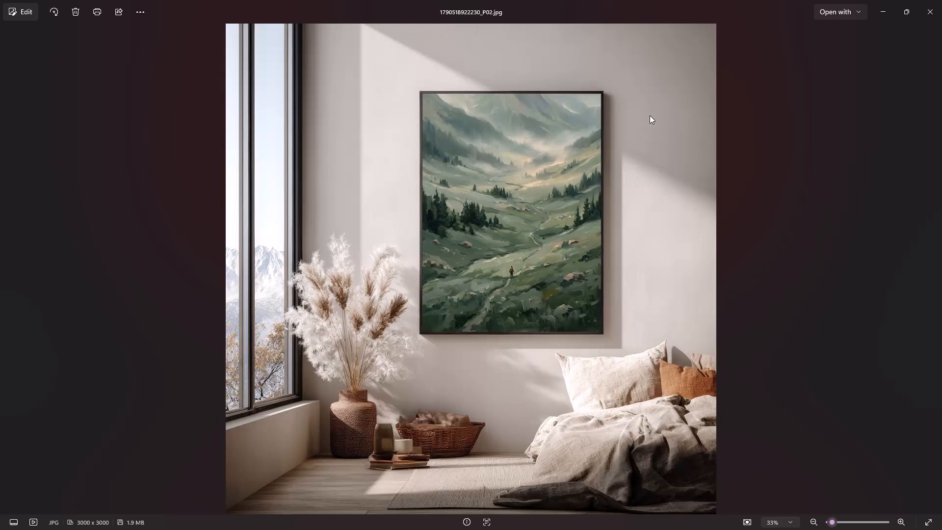
pyautogui.press('Right')
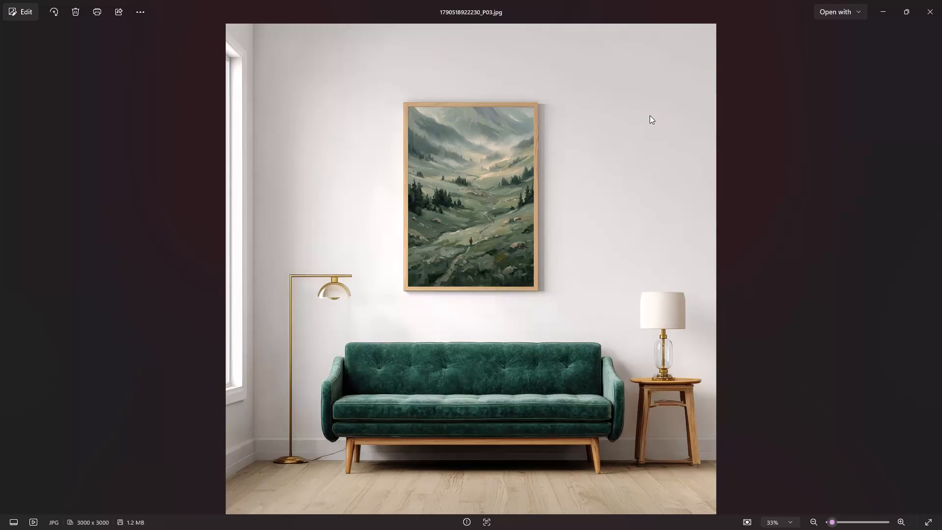
pyautogui.press('Right')
pyautogui.press('Right')
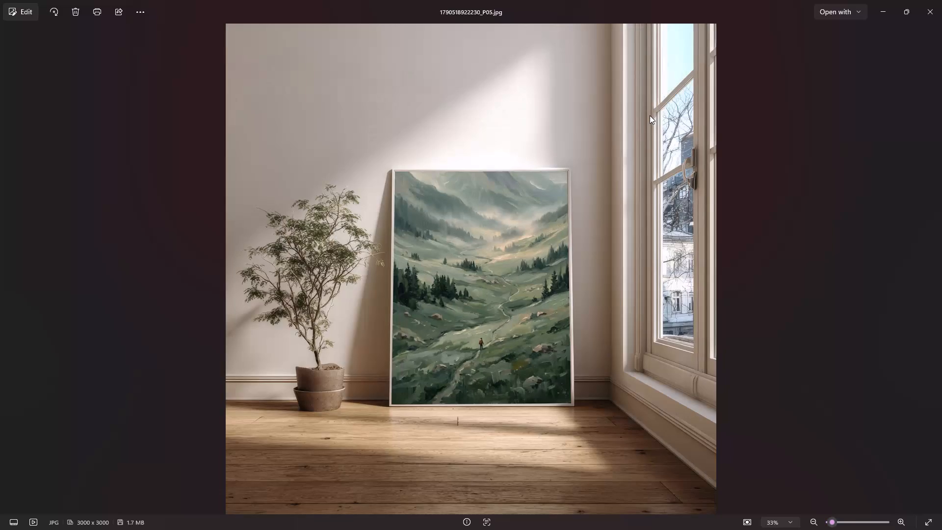
pyautogui.press('Right')
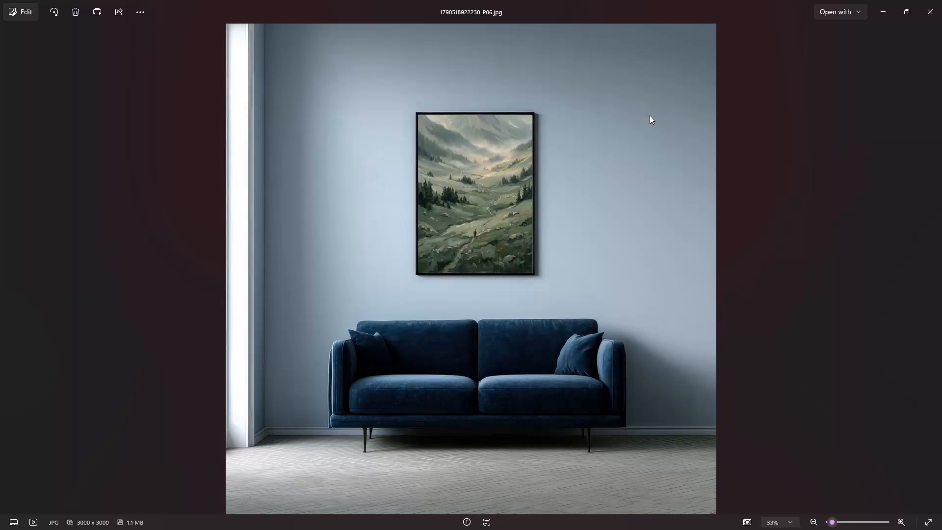
pyautogui.press('Right')
pyautogui.press('Right')
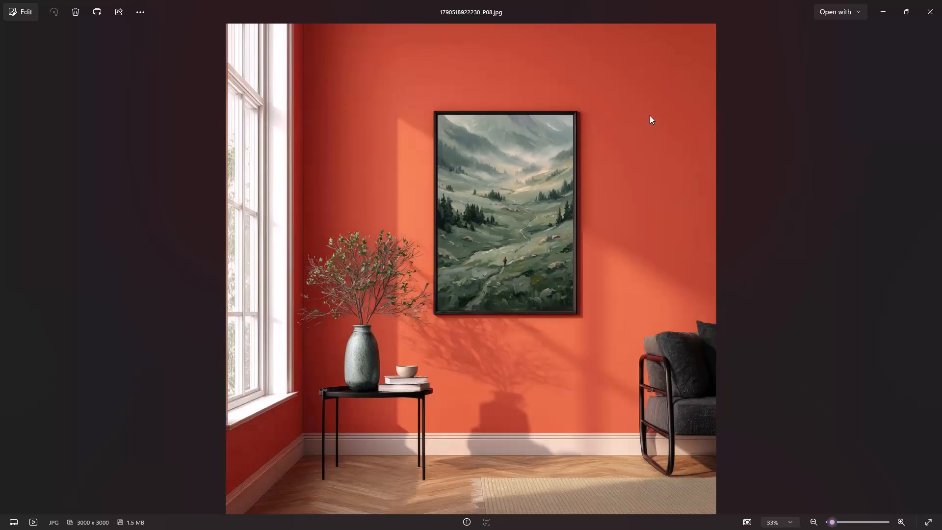
pyautogui.press('Right')
pyautogui.press('Left')
pyautogui.press('Right')
pyautogui.press('Right')
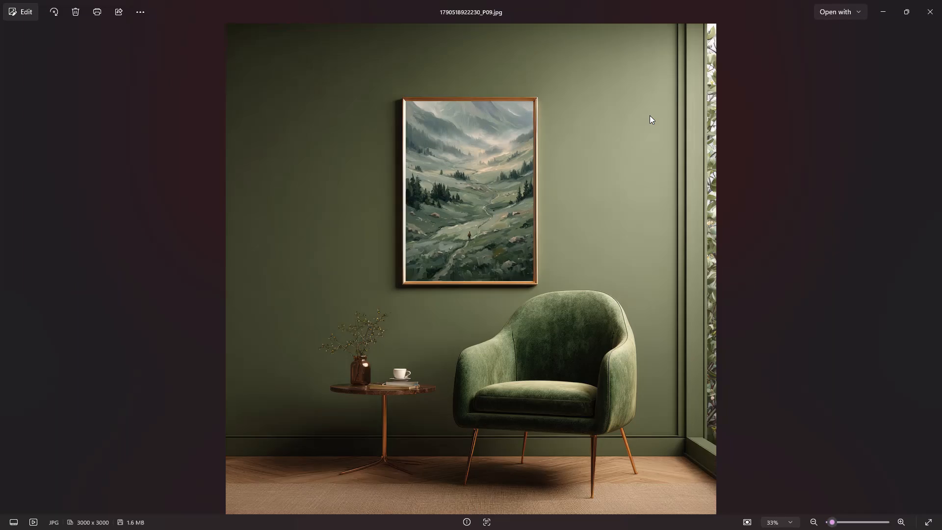
pyautogui.press('Right')
pyautogui.press('Right')
pyautogui.press('Right')
pyautogui.press('Right')
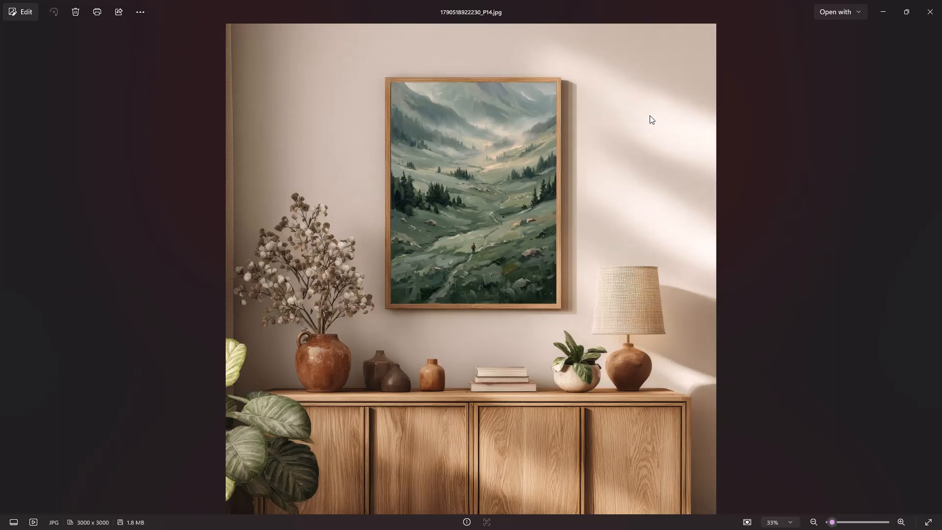
pyautogui.press('Left')
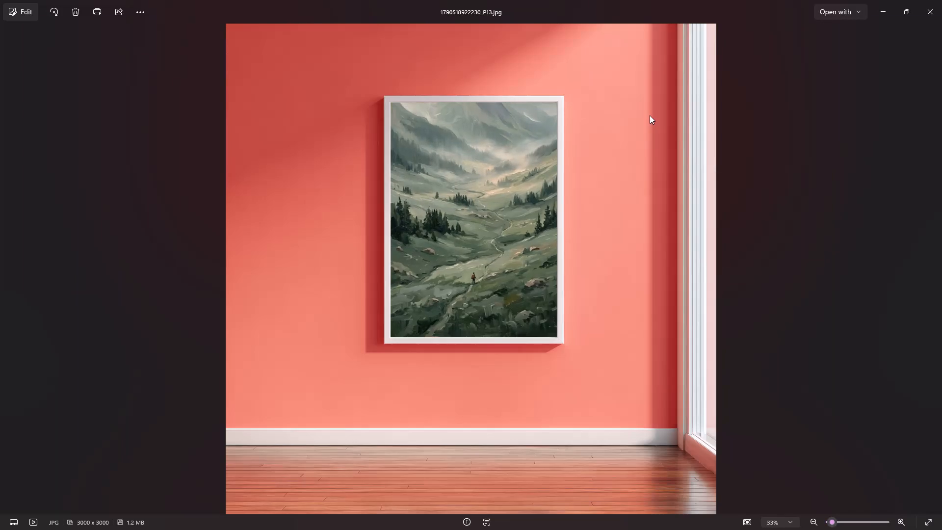
pyautogui.press('Right')
pyautogui.press('Right')
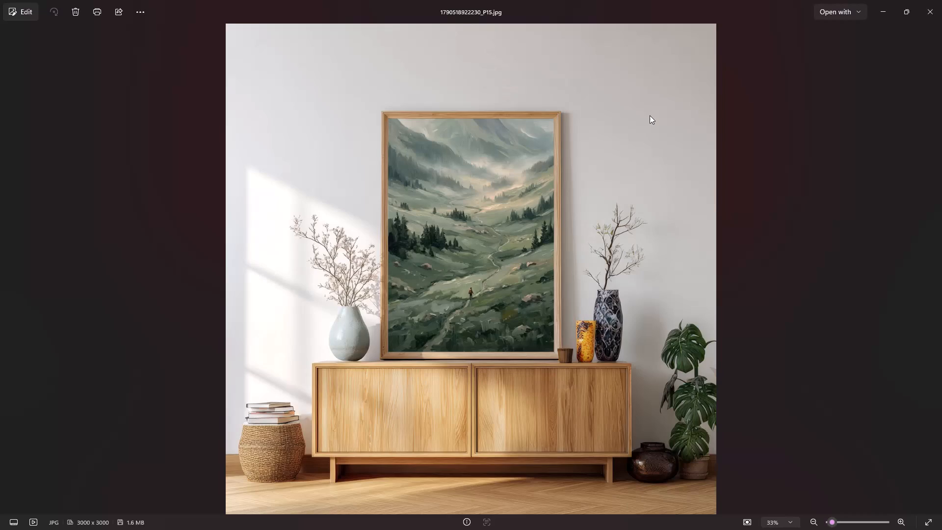
pyautogui.press('Right')
pyautogui.press('Left')
pyautogui.press('Left')
pyautogui.press('Right')
pyautogui.press('Left')
pyautogui.press('Left')
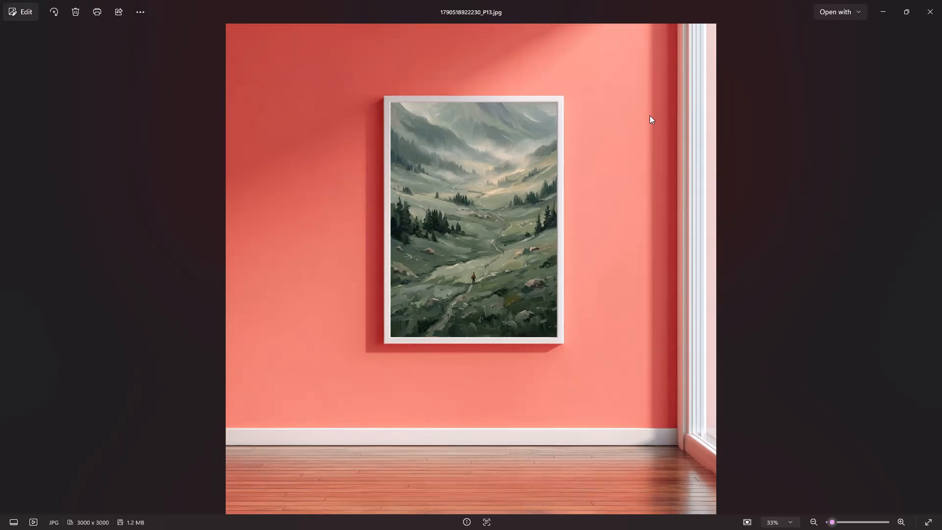
pyautogui.press('Left')
pyautogui.press('Left')
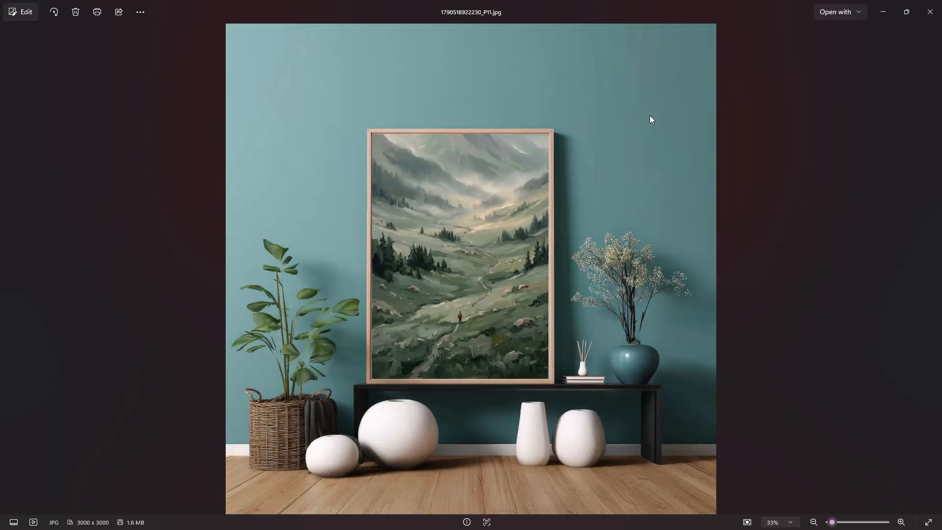
pyautogui.press('Left')
pyautogui.press('Left')
pyautogui.press('Left')
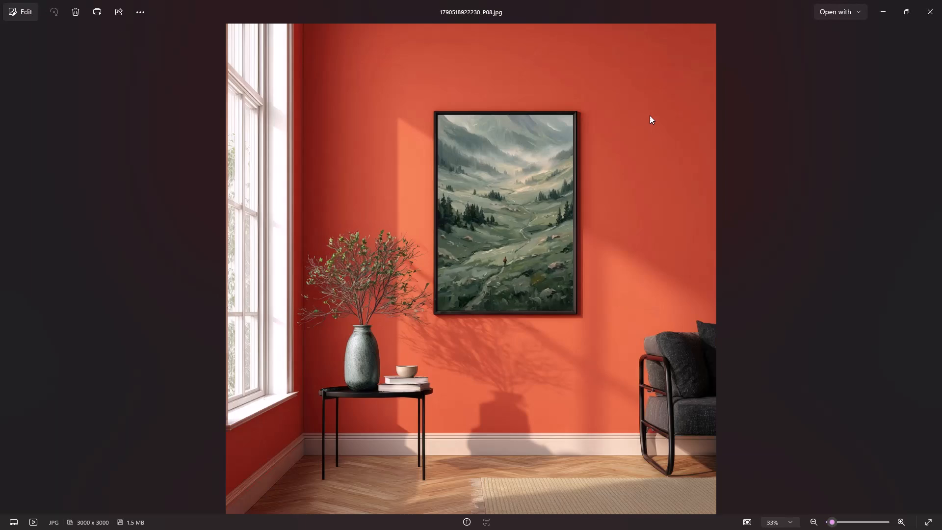
pyautogui.press('Left')
pyautogui.press('Left')
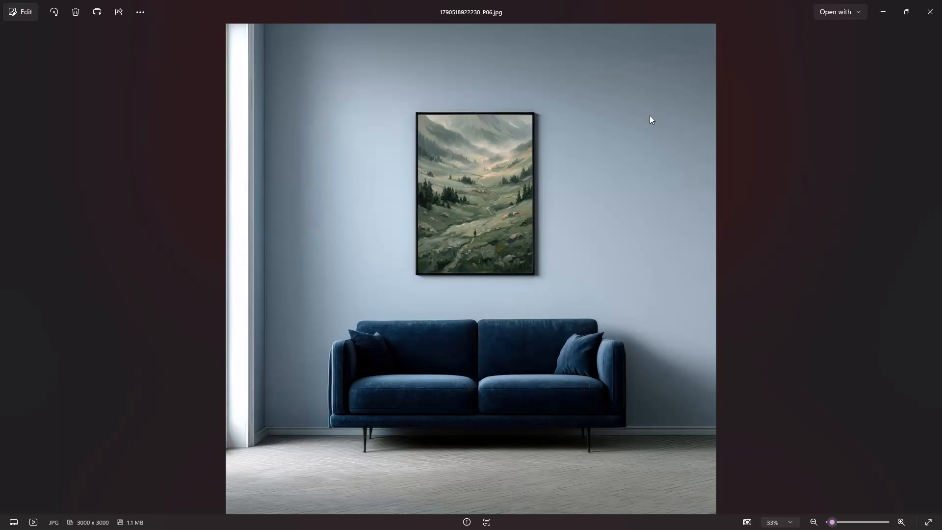
pyautogui.press('Left')
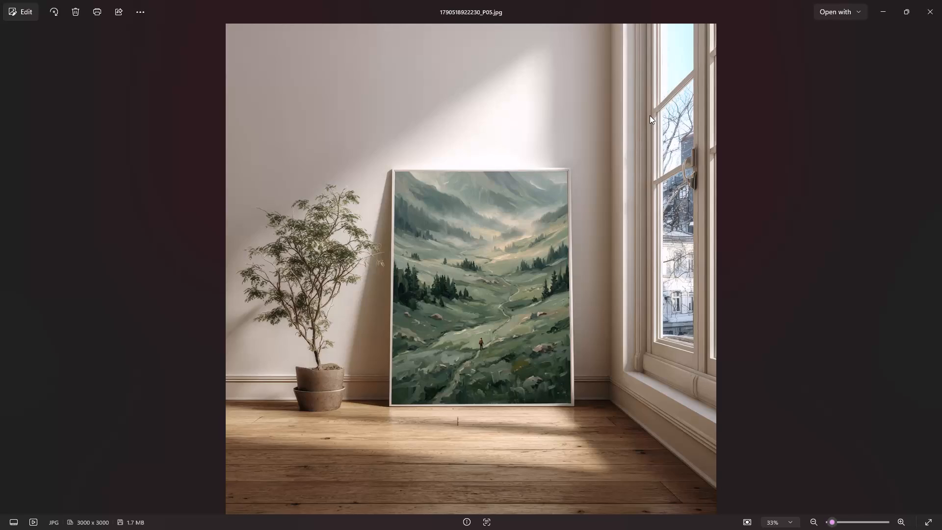
pyautogui.press('Right')
pyautogui.press('Delete')
pyautogui.press('Left')
pyautogui.press('Left')
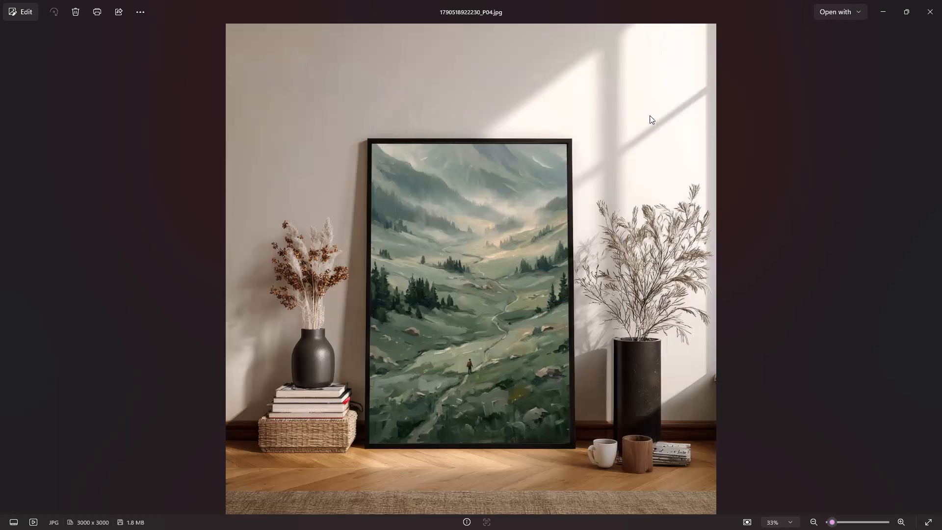
pyautogui.press('Left')
pyautogui.press('Left')
pyautogui.press('Left')
pyautogui.press('Right')
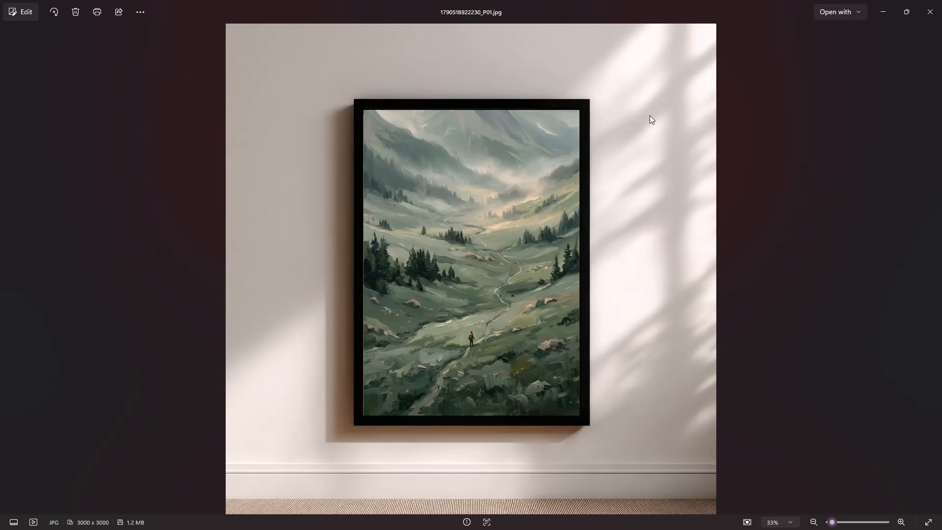
pyautogui.press('Right')
pyautogui.press('Left')
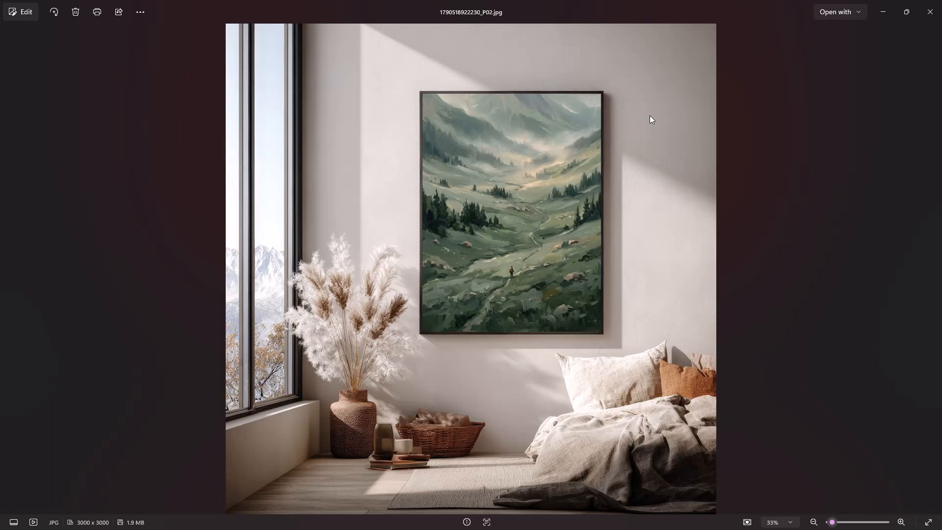
pyautogui.press('Right')
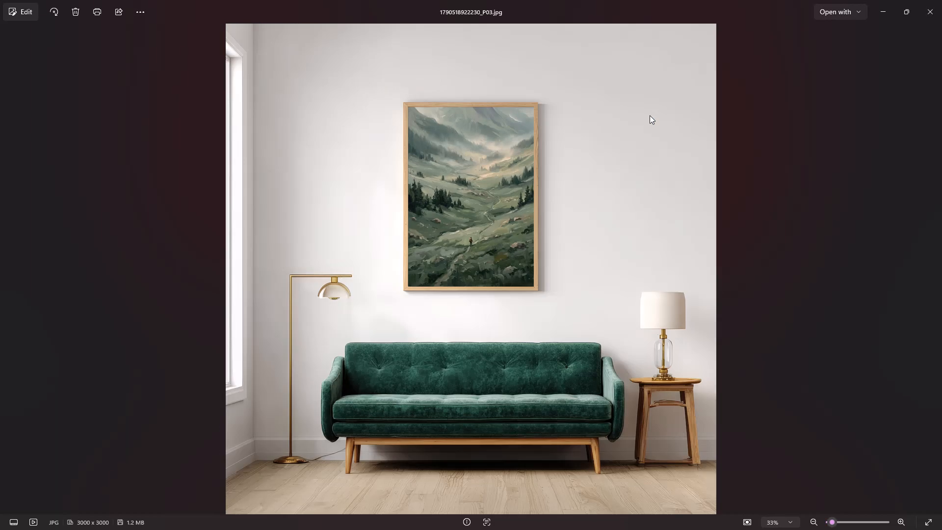
pyautogui.press('Right')
pyautogui.press('Right')
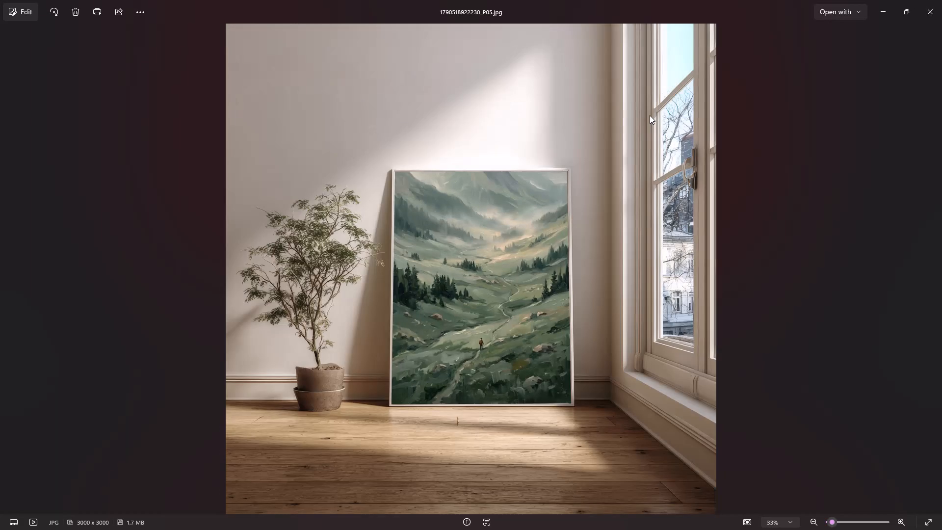
pyautogui.press('Right')
pyautogui.press('Right')
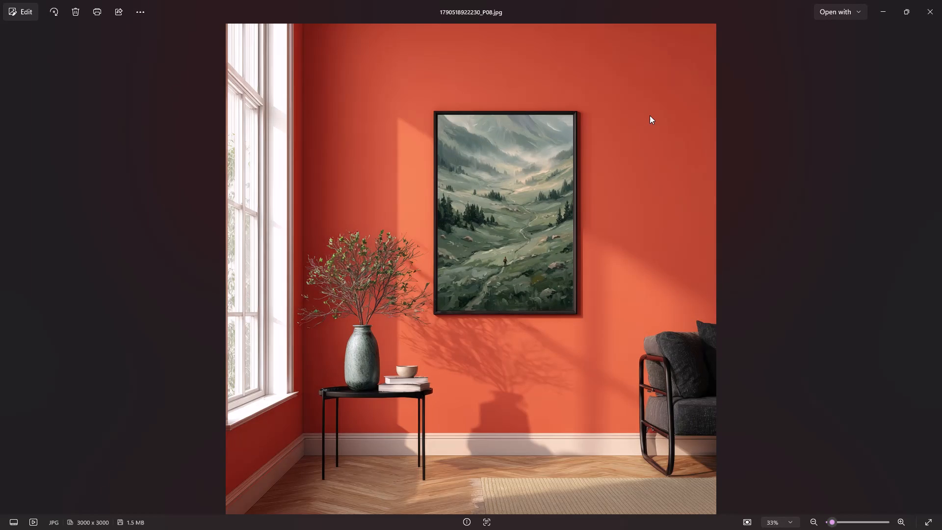
pyautogui.press('Delete')
pyautogui.press('Right')
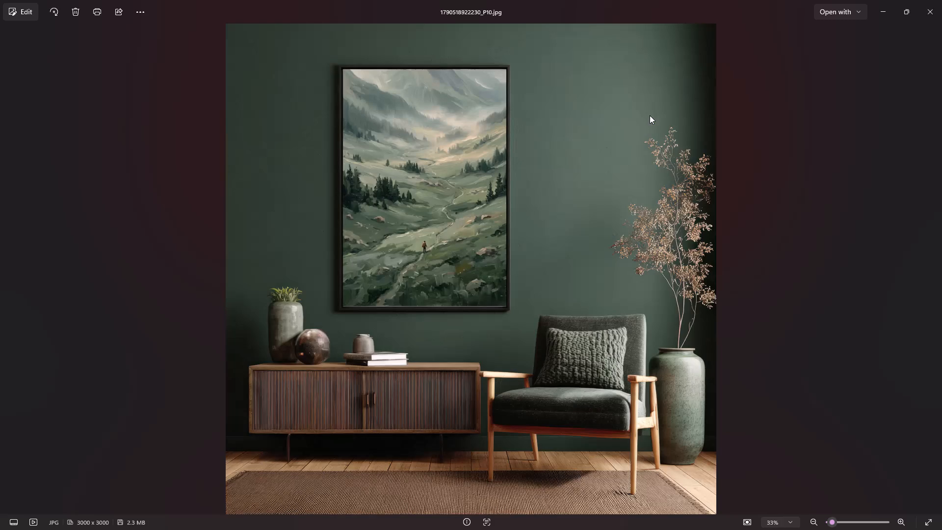
pyautogui.press('Right')
pyautogui.press('Right')
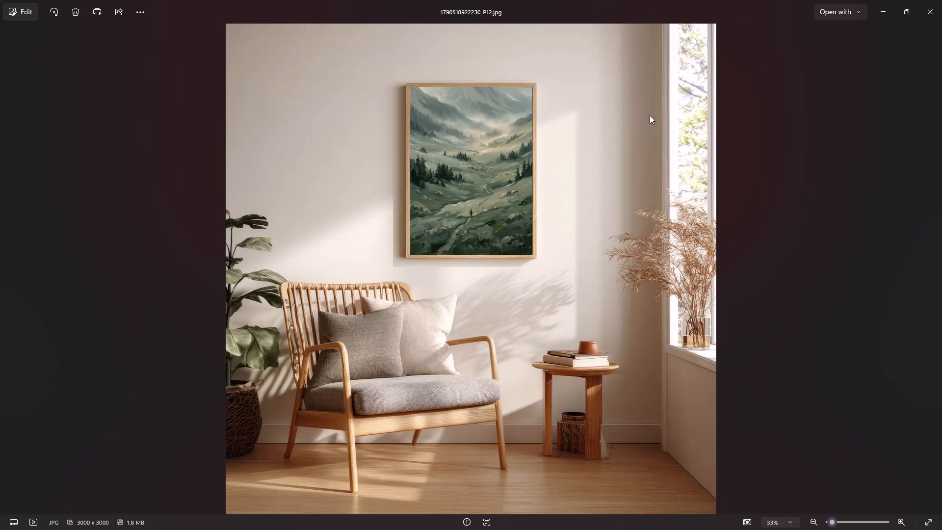
pyautogui.press('Right')
pyautogui.press('Right')
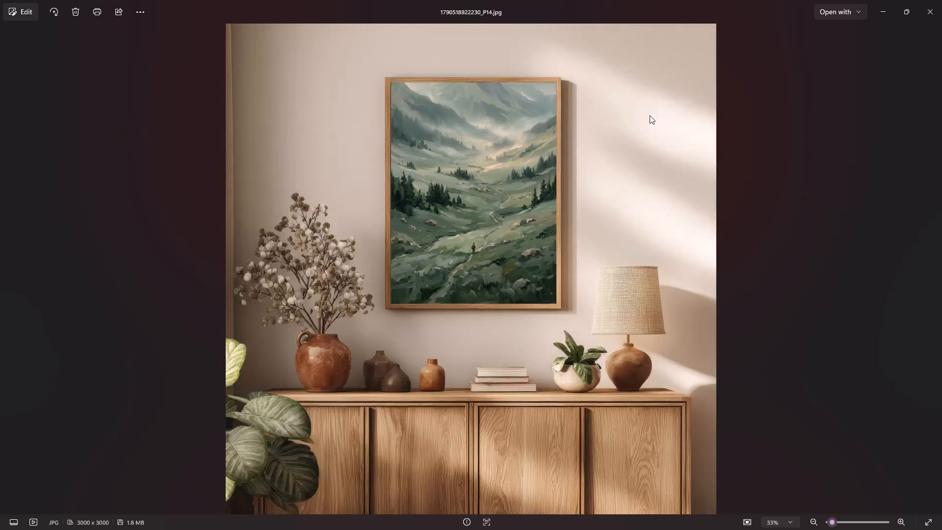
pyautogui.press('Right')
pyautogui.press('Right')
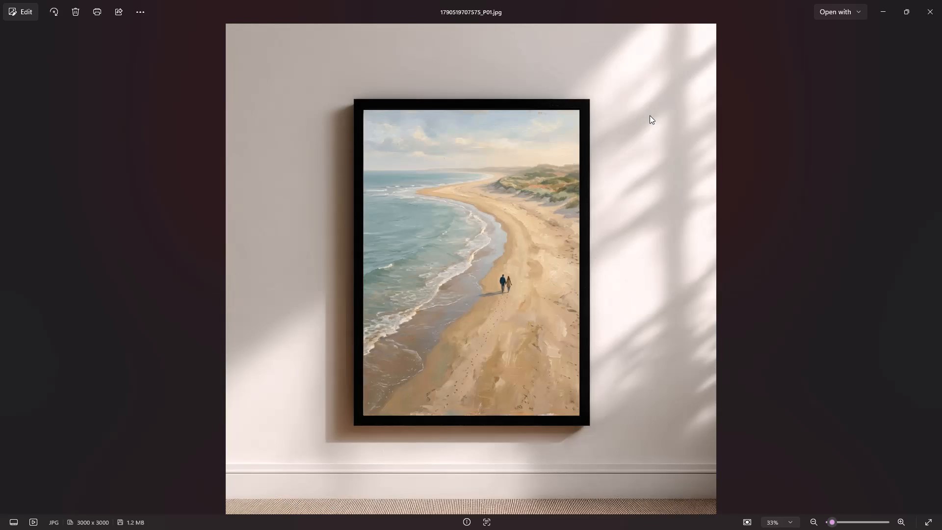
# Minimise the photo viewer and file windows, switch to Chrome and open the Listings page in Etsy Shop Manager.
pyautogui.click(879, 9)
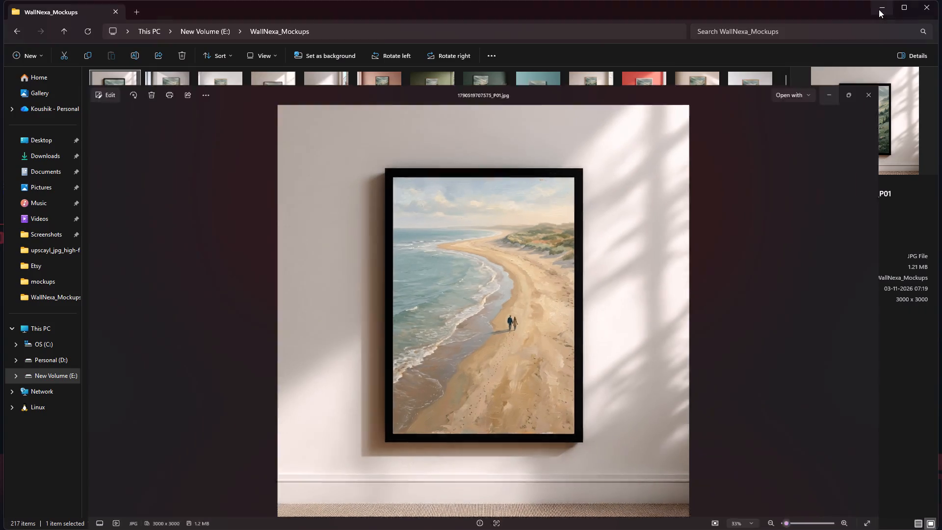
pyautogui.click(881, 4)
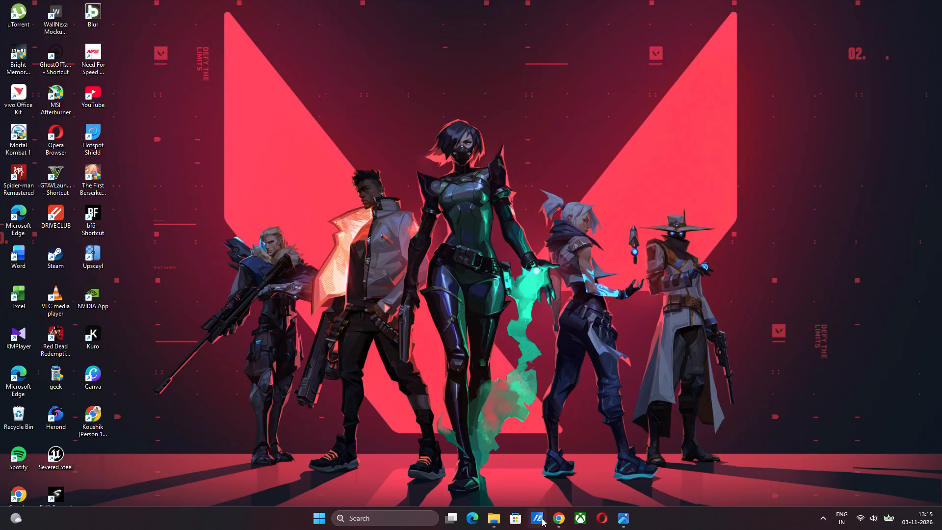
pyautogui.click(558, 518)
pyautogui.click(68, 11)
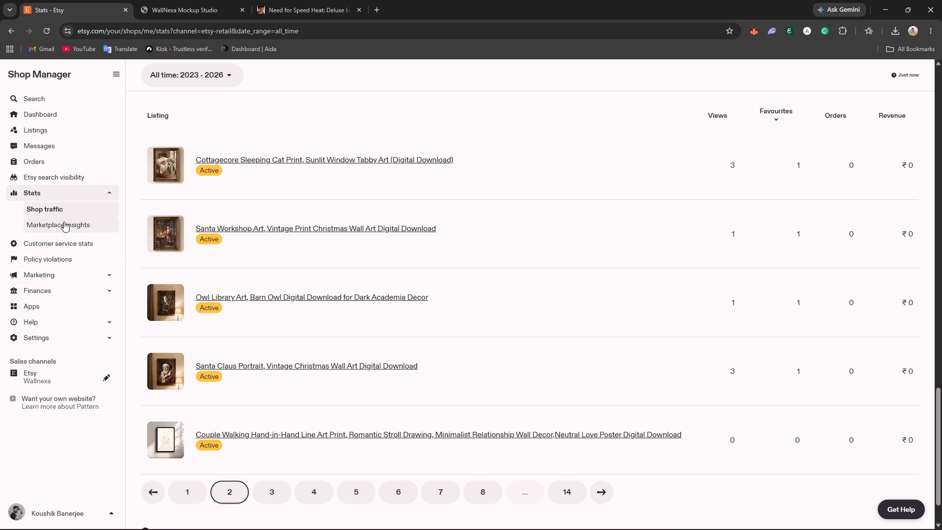
pyautogui.click(44, 162)
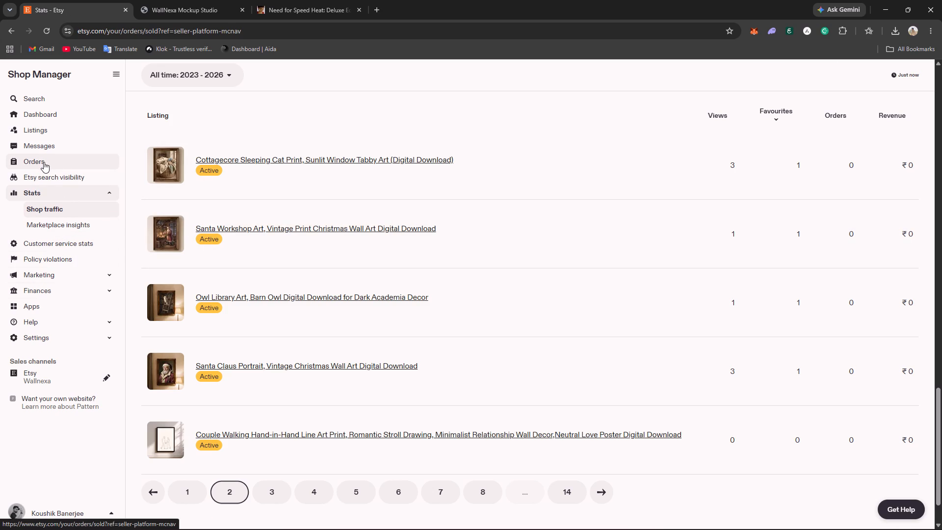
pyautogui.click(53, 128)
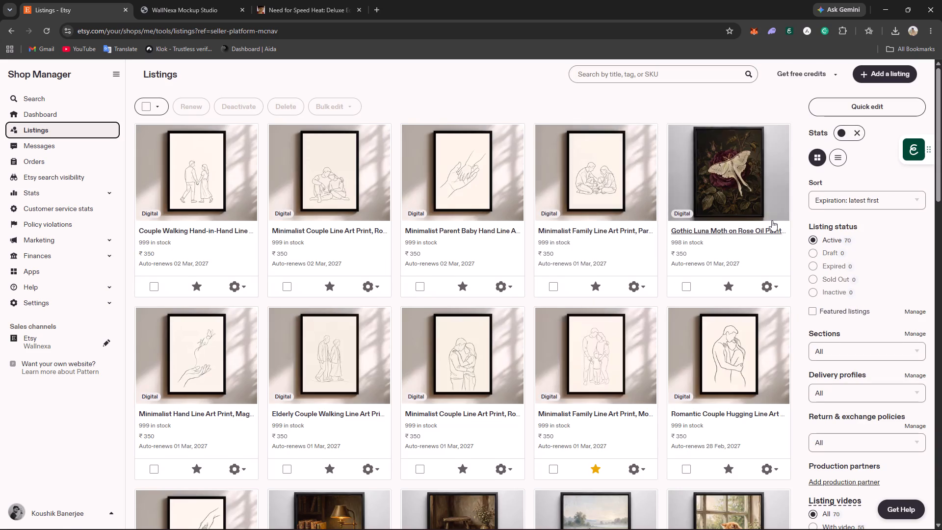
# Look through the first page of active Etsy listings, examining their artworks and thumbnail mockups down to the page's end.
pyautogui.scroll(-7, 744, 235)
pyautogui.scroll(-4, 449, 249)
pyautogui.scroll(-4, 606, 261)
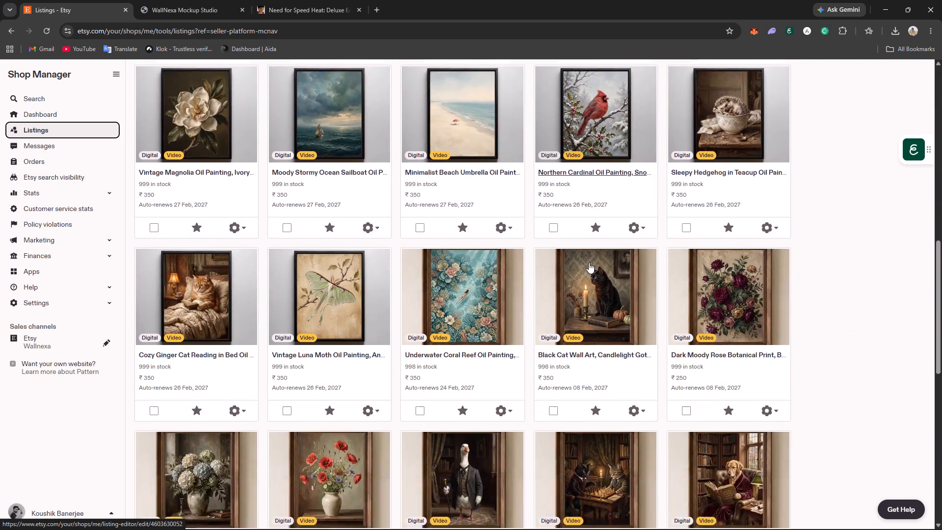
pyautogui.scroll(-1, 589, 263)
pyautogui.scroll(-5, 429, 293)
pyautogui.scroll(-1, 549, 304)
pyautogui.scroll(-1, 402, 359)
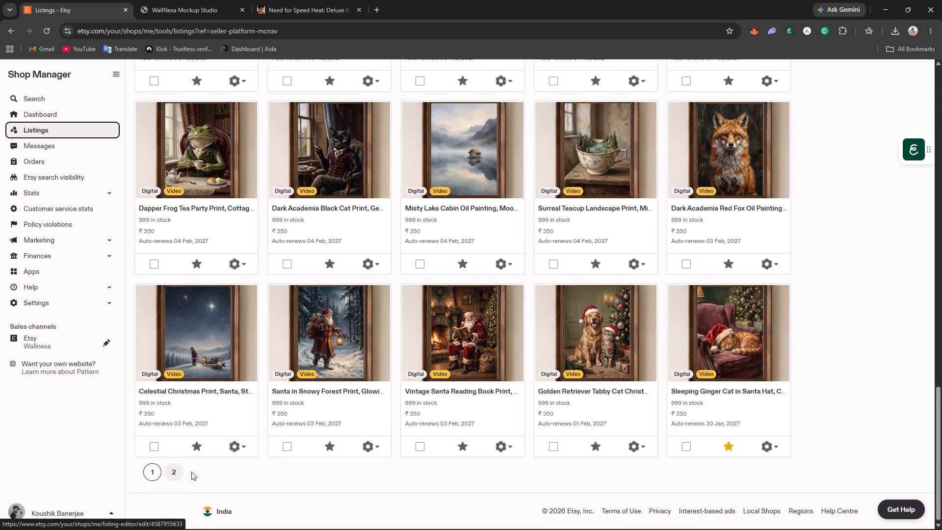
pyautogui.scroll(14, 471, 334)
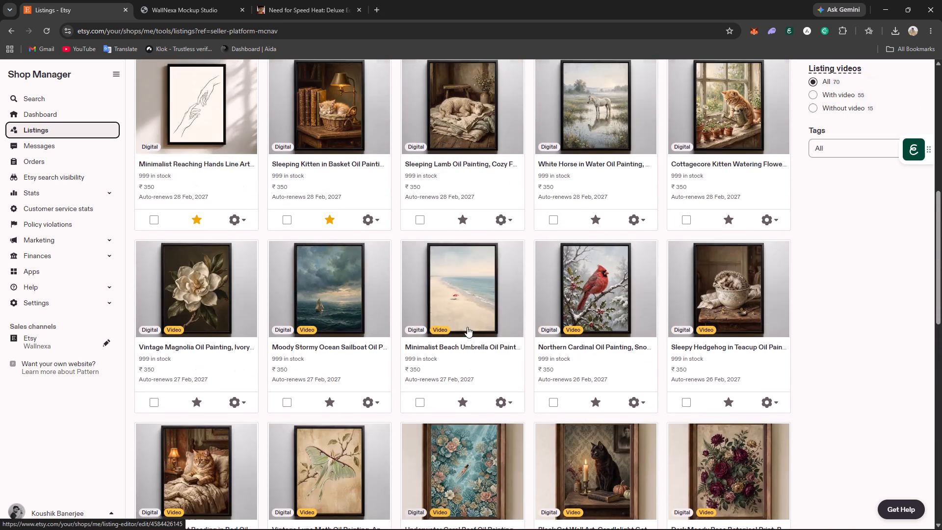
pyautogui.scroll(5, 477, 322)
pyautogui.scroll(-7, 474, 323)
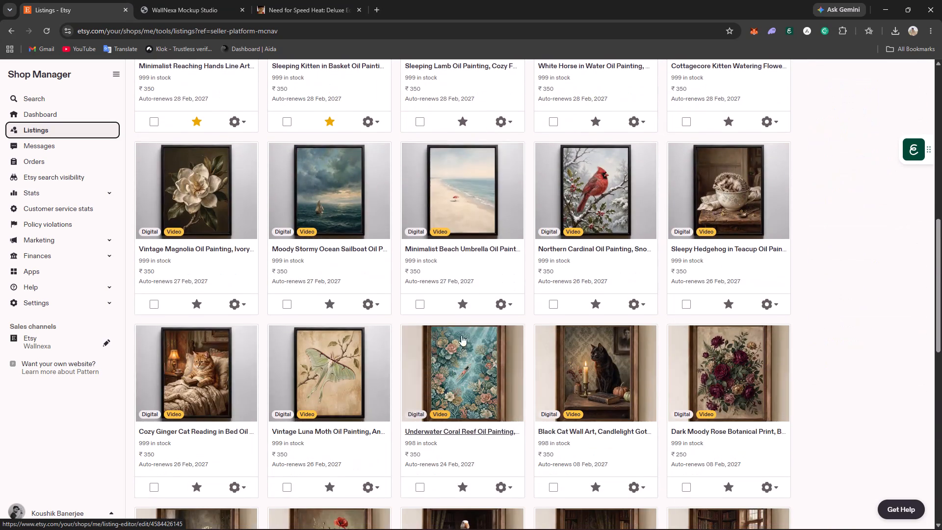
pyautogui.scroll(-10, 445, 345)
pyautogui.scroll(-11, 414, 358)
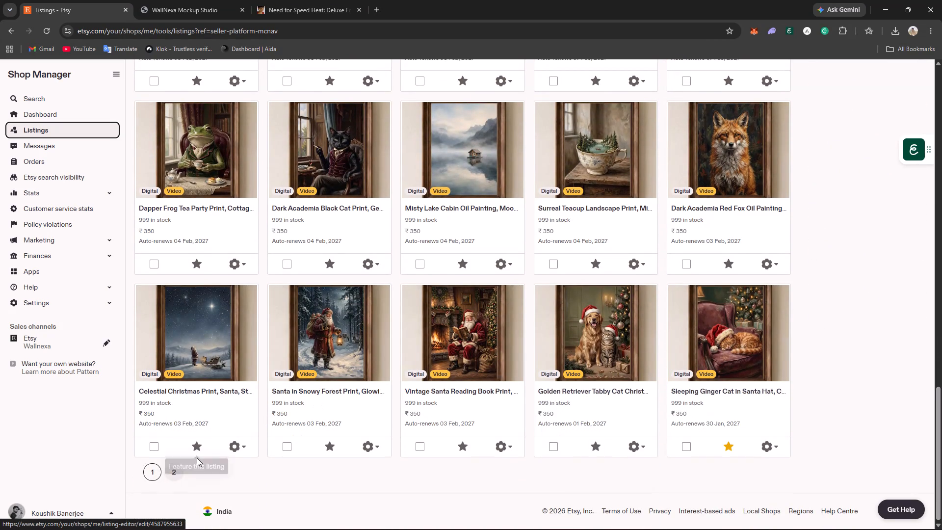
# Go to page 2 of the listings and open the Misty Mountain Art, Alpine Landscape listing for editing.
pyautogui.click(175, 470)
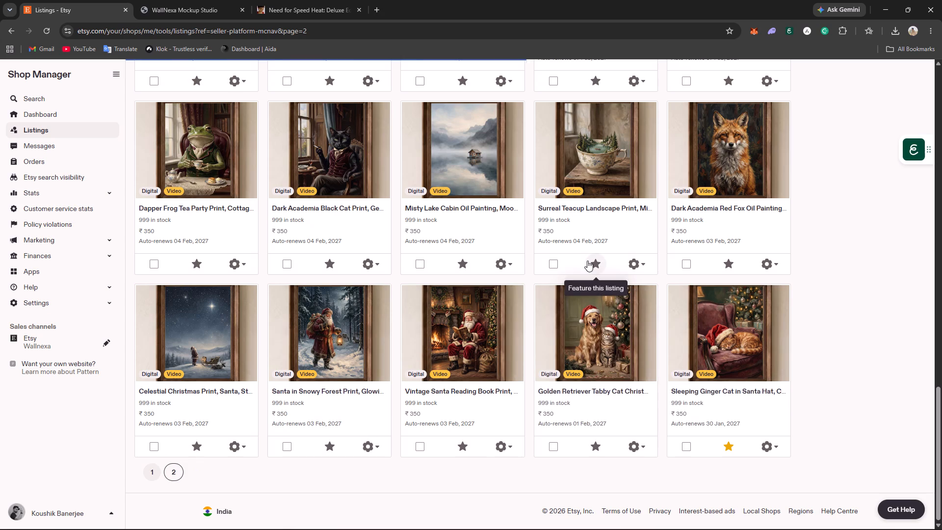
pyautogui.scroll(-4, 585, 263)
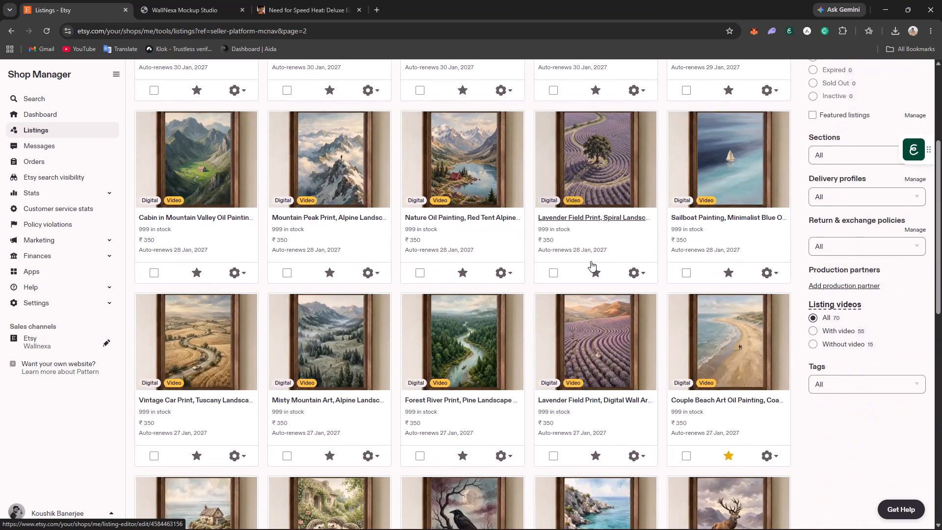
pyautogui.scroll(-1, 591, 261)
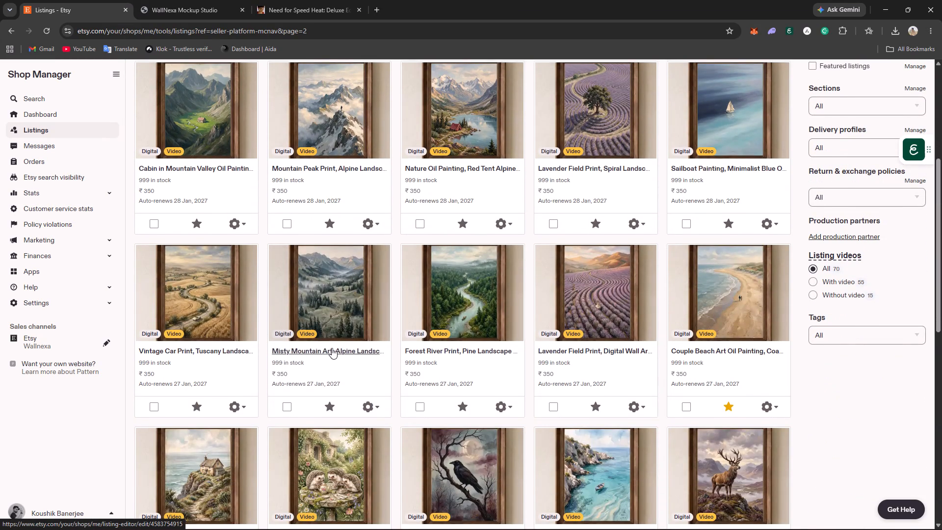
pyautogui.click(333, 350)
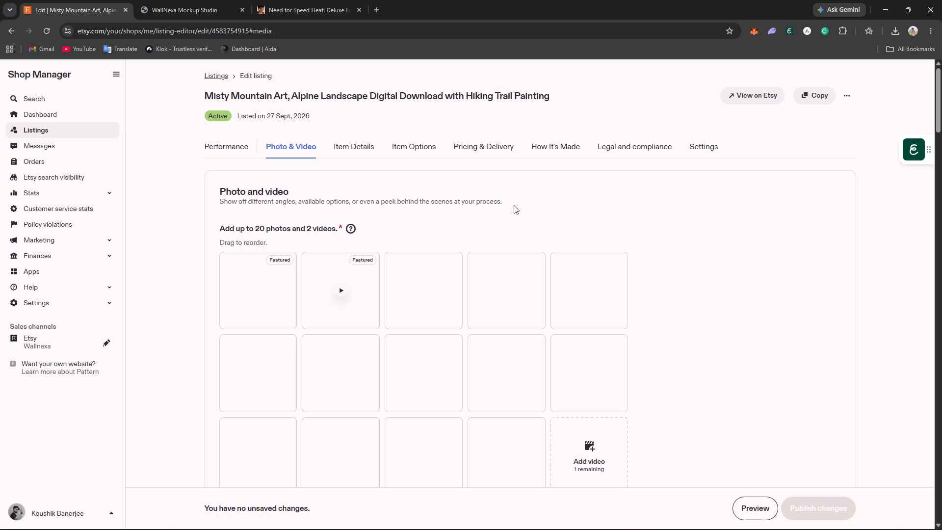
# Delete all ten old framed-artwork mockup photos from the Misty Mountain listing, sparing only the video and the three information sheets.
pyautogui.scroll(-2, 503, 206)
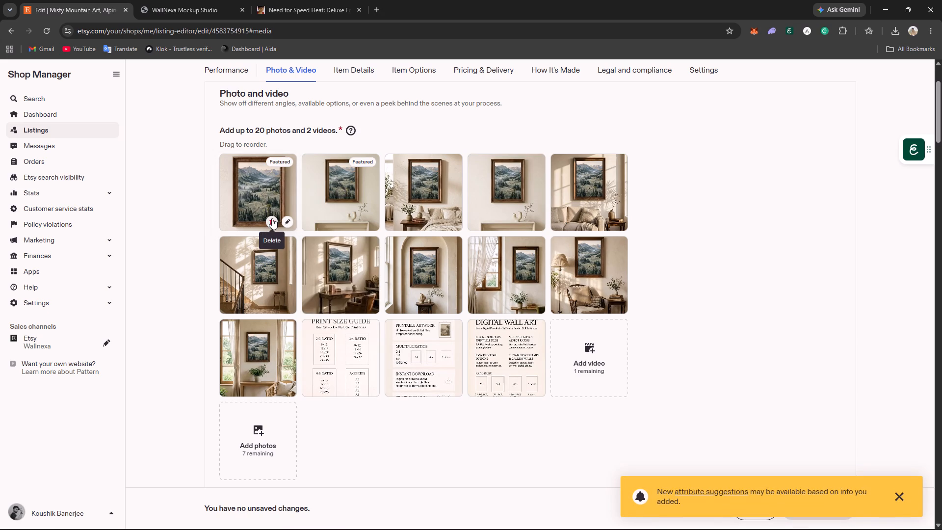
pyautogui.click(271, 217)
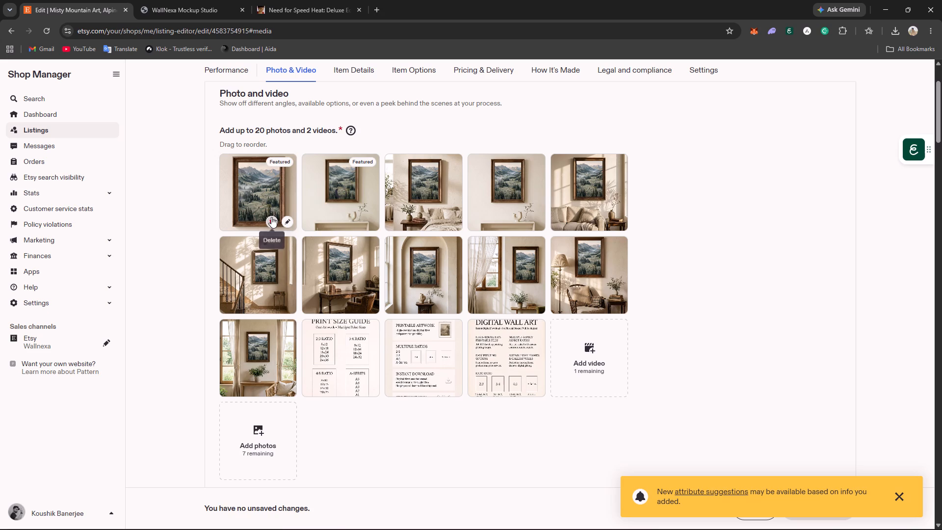
pyautogui.click(271, 217)
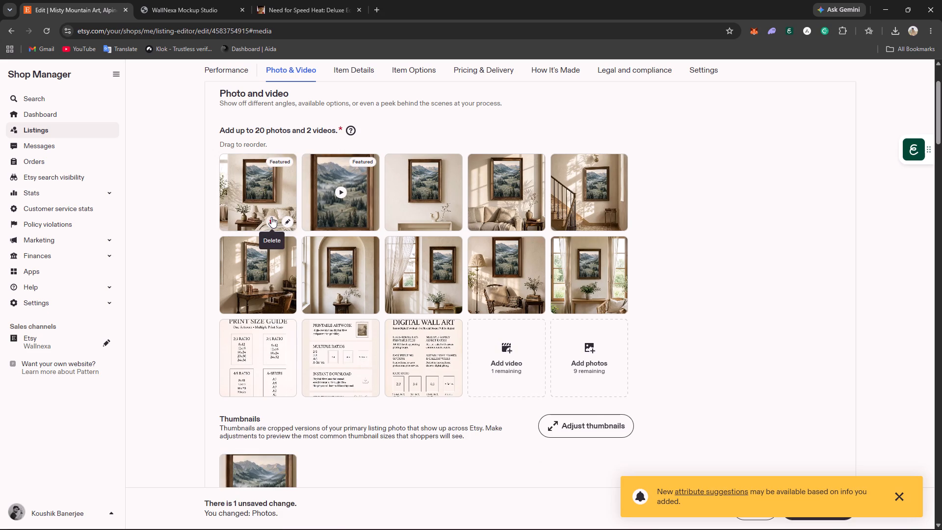
pyautogui.click(271, 217)
pyautogui.click(271, 217)
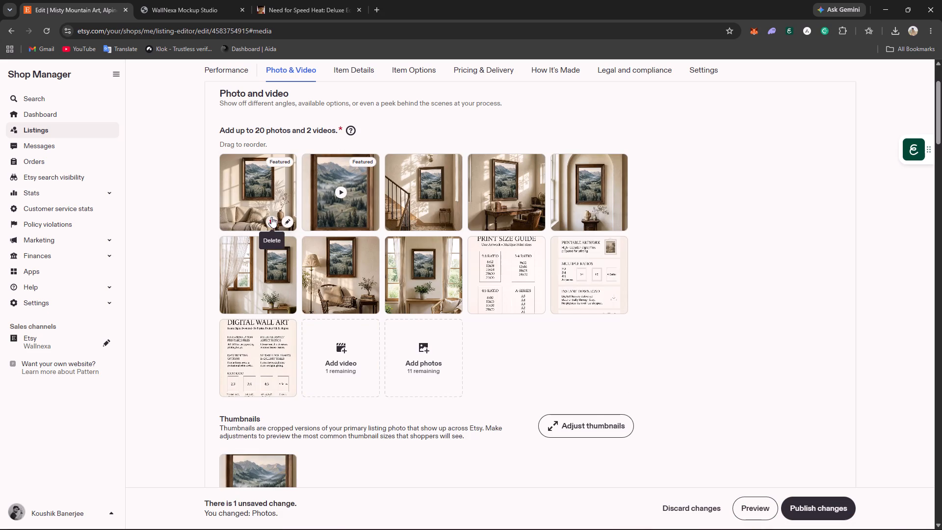
pyautogui.click(271, 217)
pyautogui.click(271, 217)
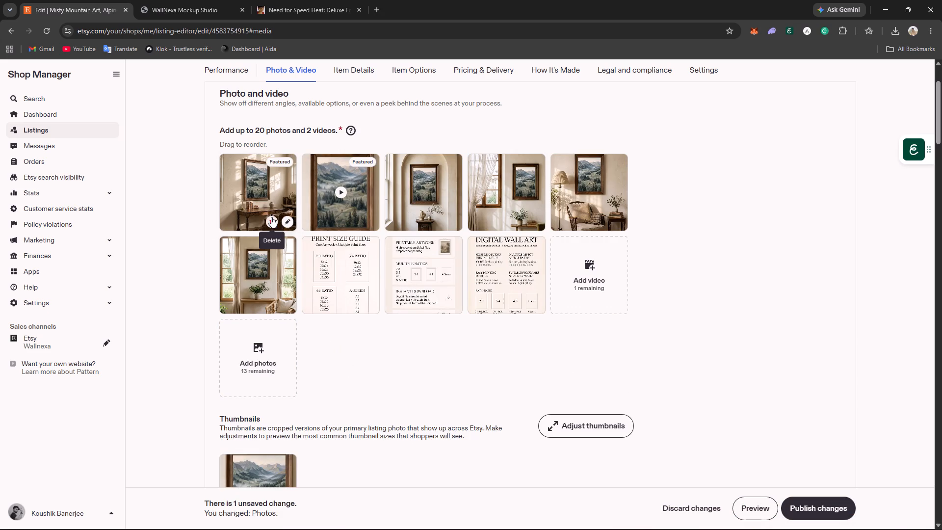
pyautogui.click(271, 217)
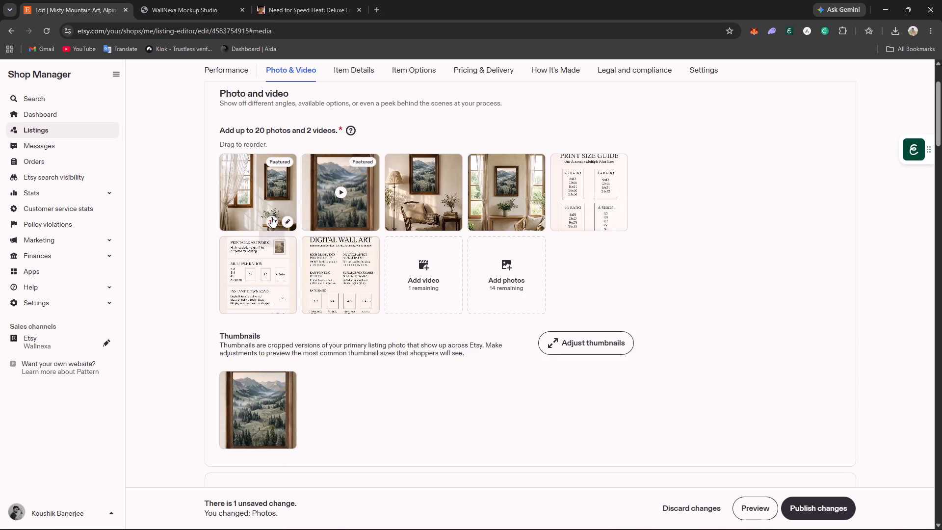
pyautogui.click(271, 217)
pyautogui.click(271, 217)
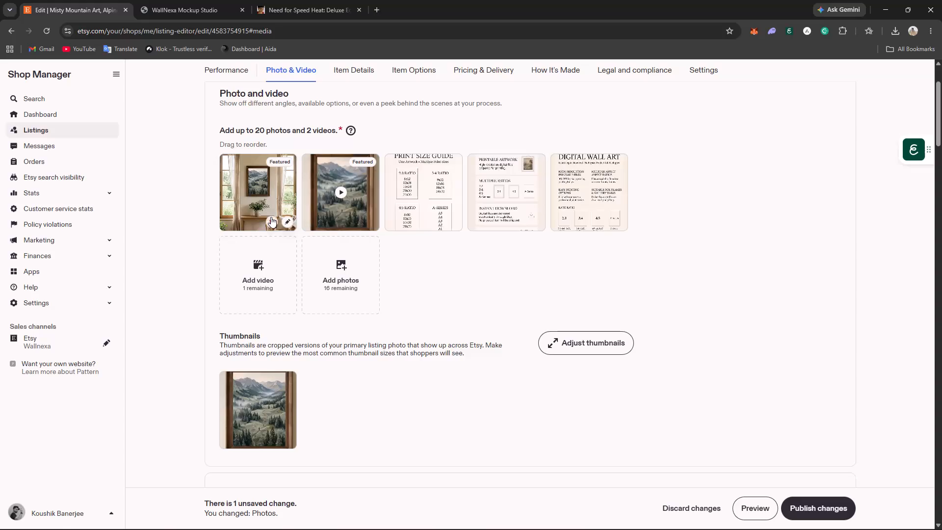
pyautogui.click(271, 217)
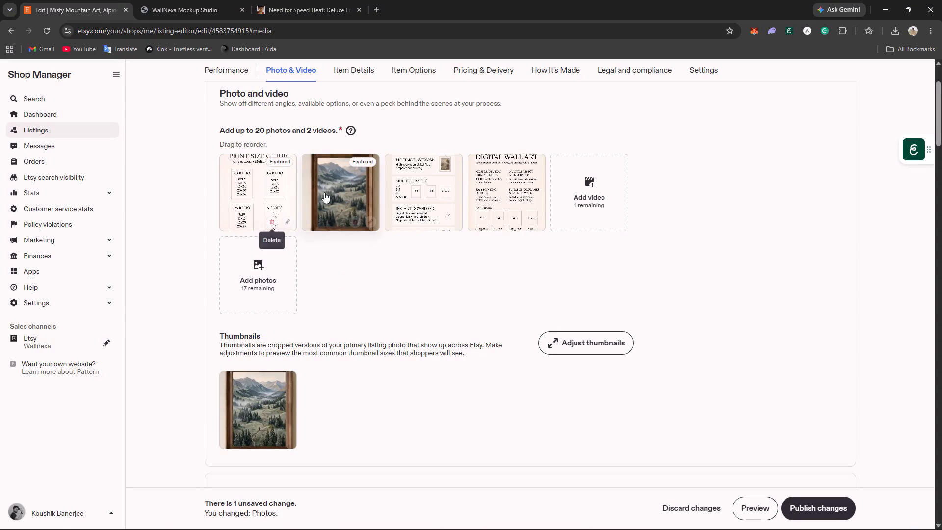
pyautogui.click(266, 276)
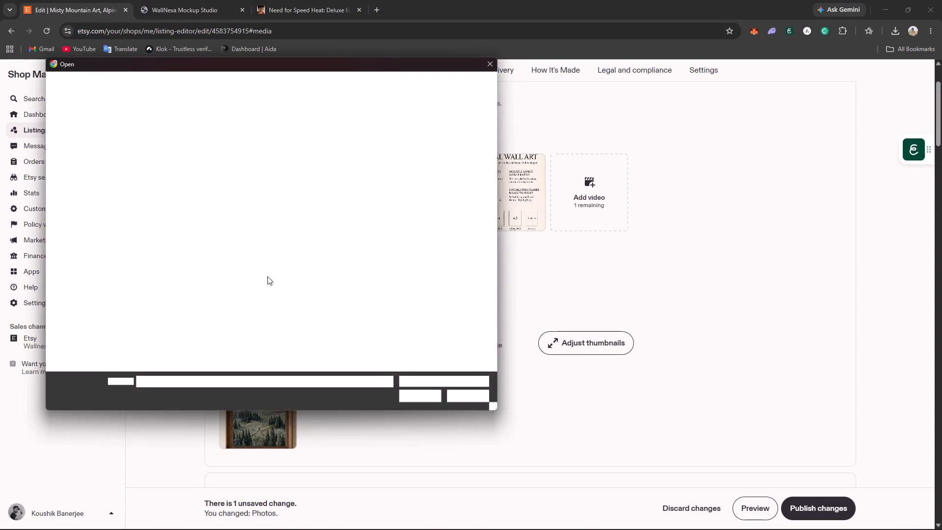
pyautogui.click(97, 336)
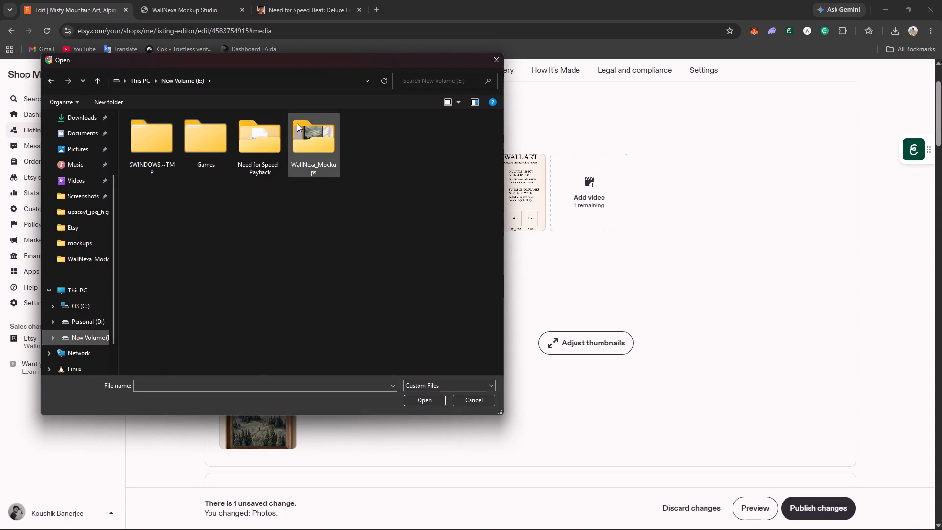
pyautogui.doubleClick(315, 133)
pyautogui.moveTo(120, 134); pyautogui.dragTo(477, 192)
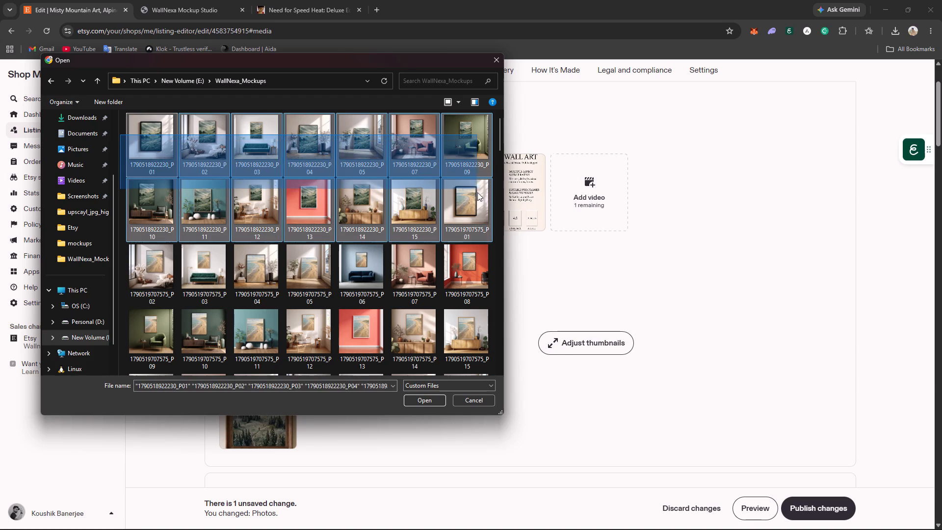
pyautogui.moveTo(477, 192); pyautogui.dragTo(482, 214)
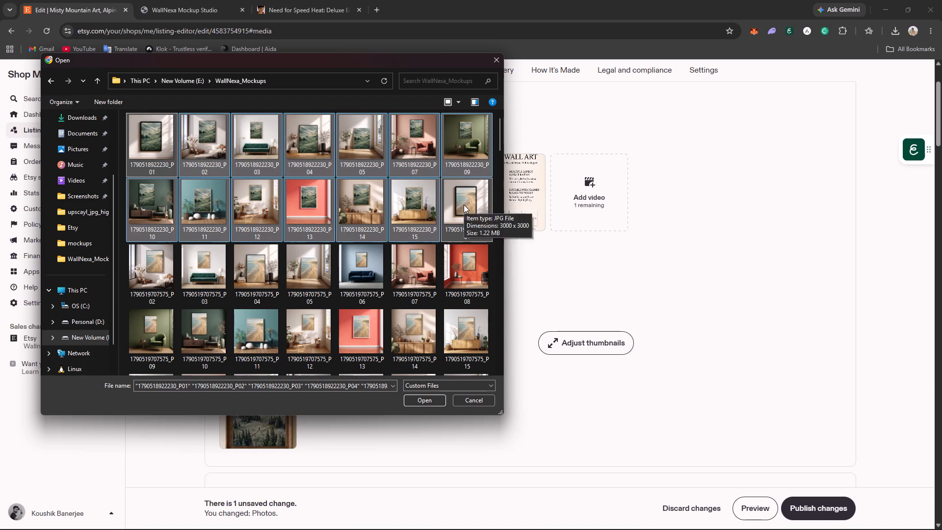
pyautogui.keyDown('ctrl'); pyautogui.click(464, 205); pyautogui.keyUp('ctrl')
pyautogui.click(438, 398)
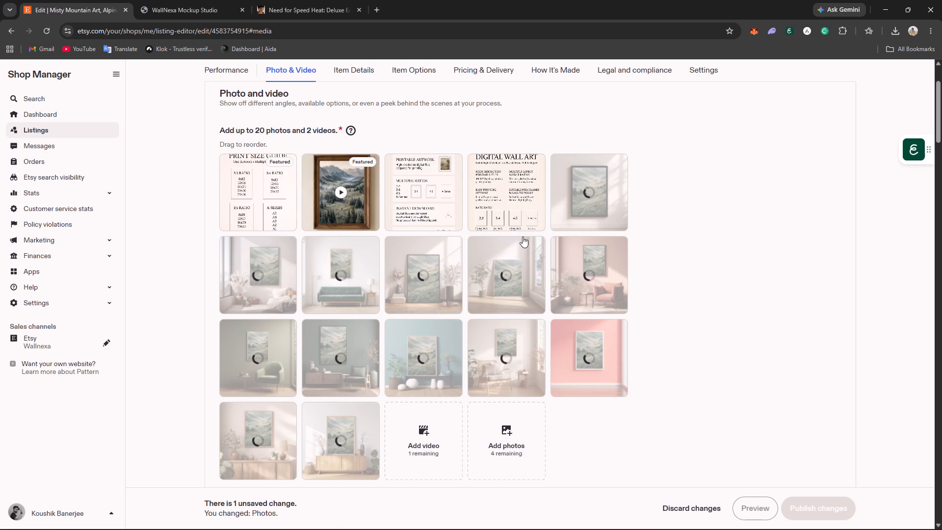
# Reorder the listing photos so the Digital Wall Art, Printable Artwork and Print Size Guide sheets come last, in that order, after the mockups.
pyautogui.scroll(-3, 523, 239)
pyautogui.scroll(3, 525, 238)
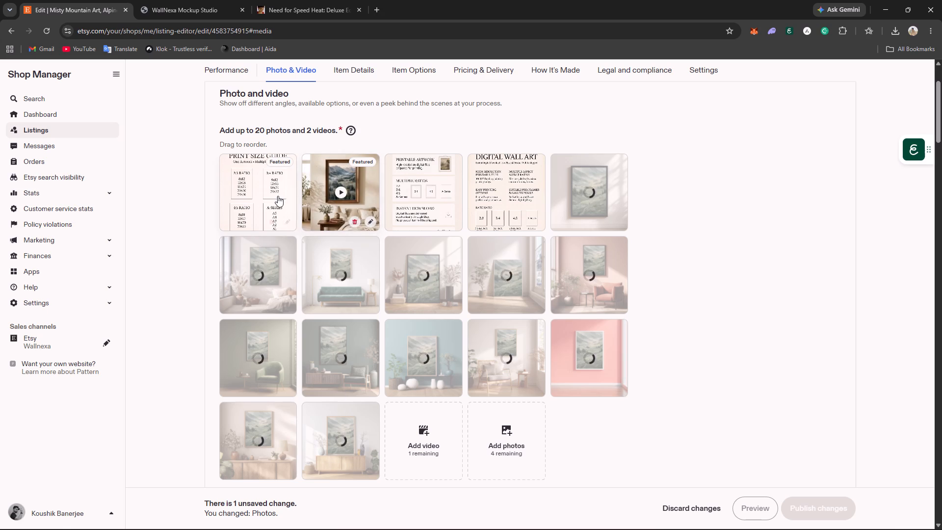
pyautogui.moveTo(260, 189); pyautogui.dragTo(287, 202)
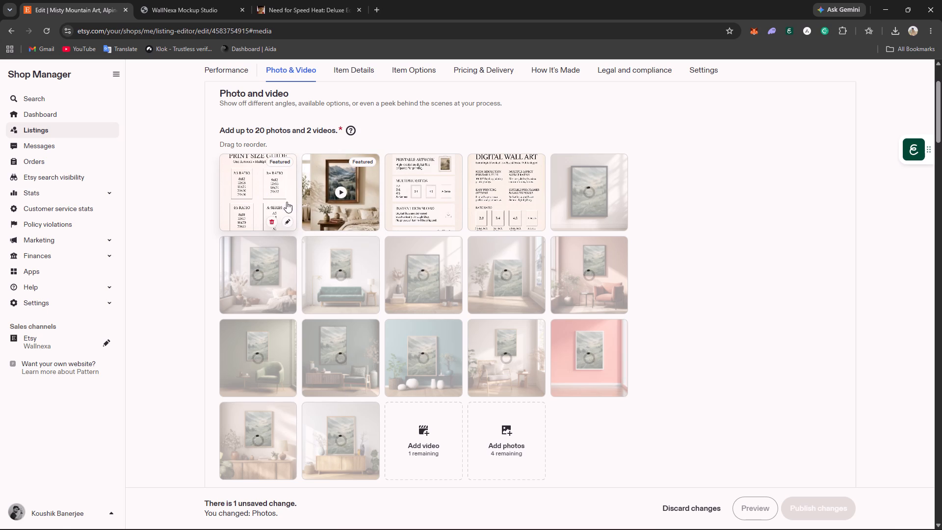
pyautogui.moveTo(287, 202); pyautogui.dragTo(358, 433)
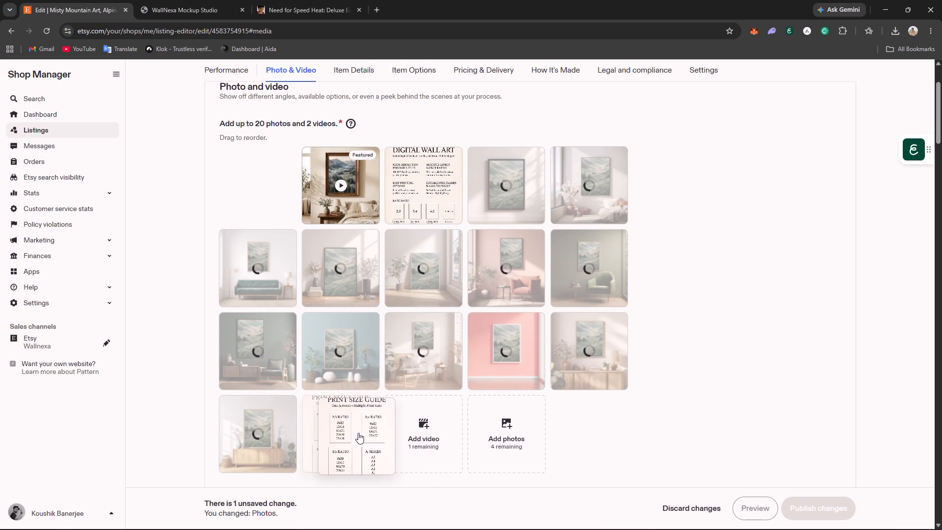
pyautogui.moveTo(358, 433); pyautogui.dragTo(352, 429)
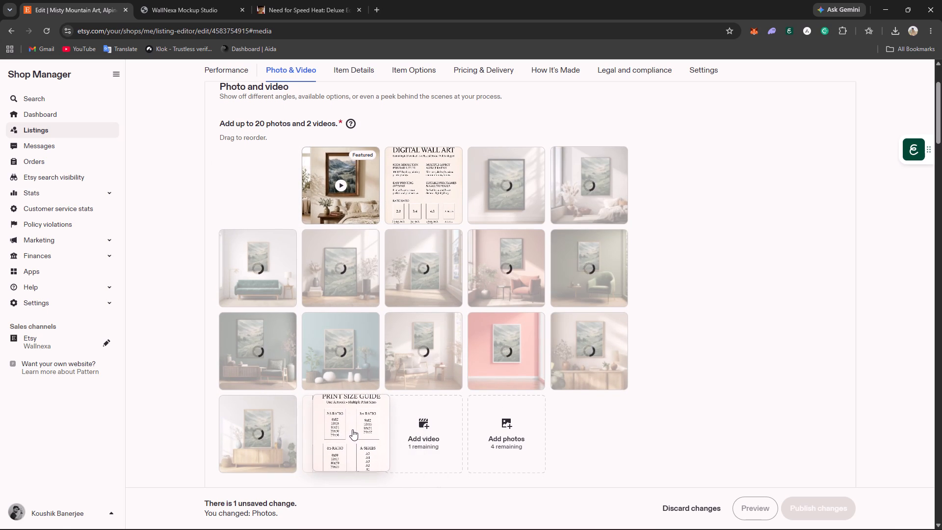
pyautogui.moveTo(352, 429); pyautogui.dragTo(350, 429)
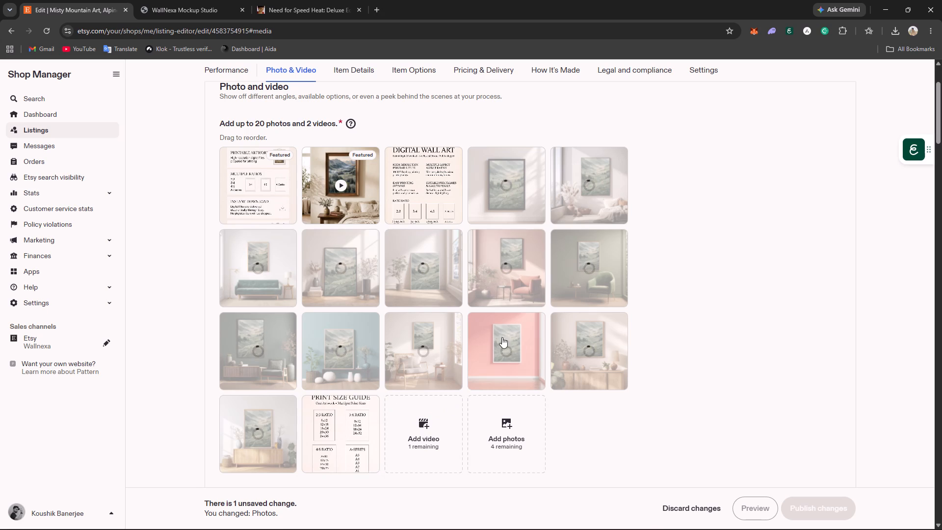
pyautogui.moveTo(402, 183); pyautogui.dragTo(219, 427)
pyautogui.moveTo(244, 178); pyautogui.dragTo(265, 196)
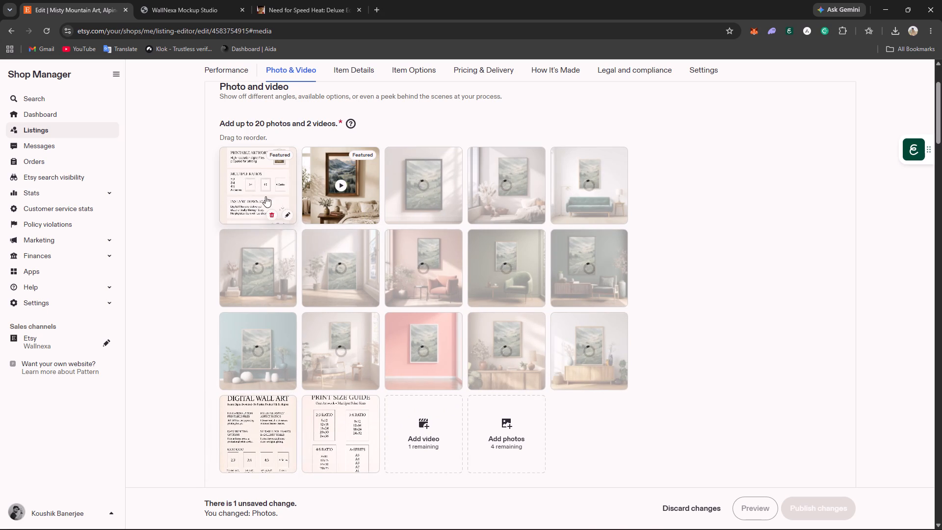
pyautogui.moveTo(265, 196); pyautogui.dragTo(334, 421)
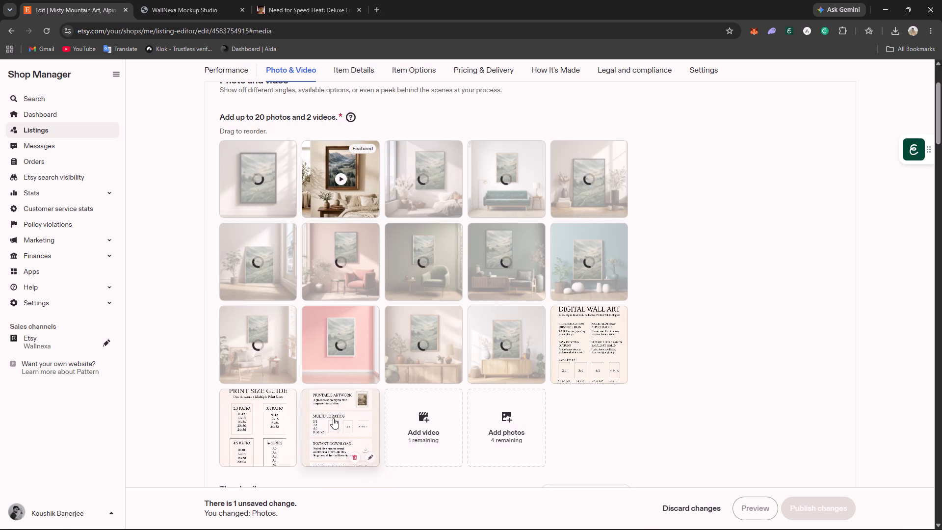
pyautogui.moveTo(338, 418); pyautogui.dragTo(250, 416)
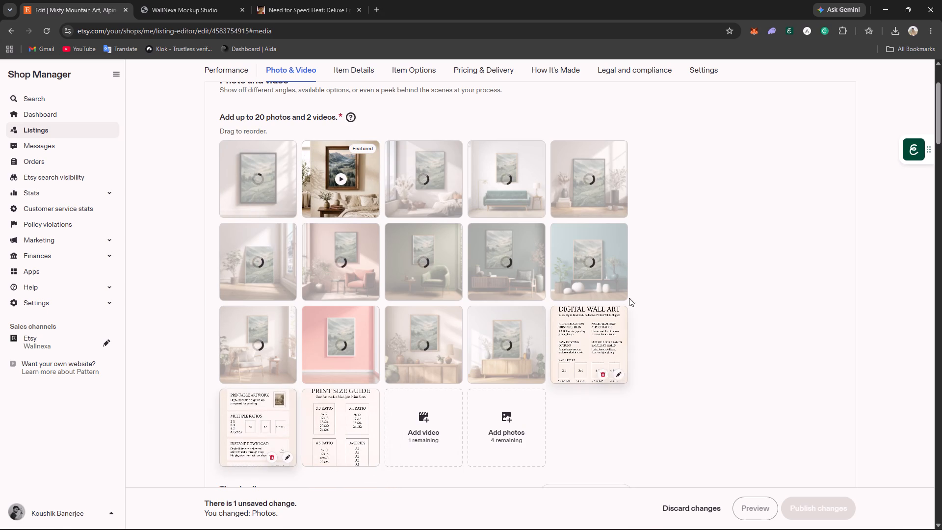
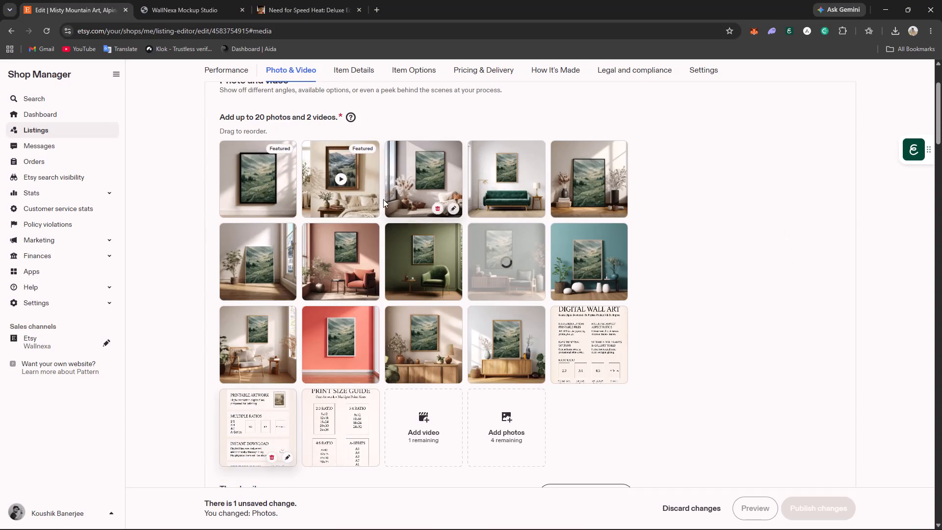
# Delete the listing's video, the pink-walled room mockup with the red armchair, and the plain coral-red wall mockup.
pyautogui.click(354, 205)
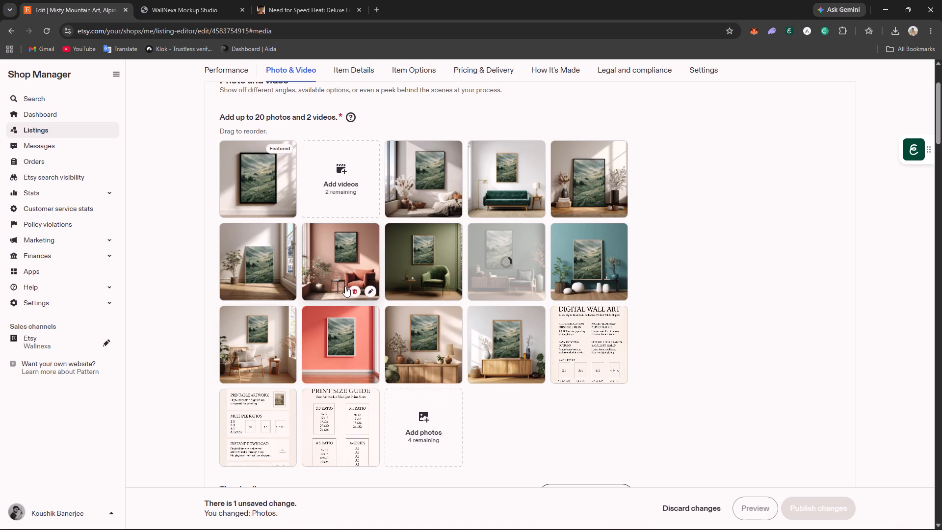
pyautogui.click(352, 288)
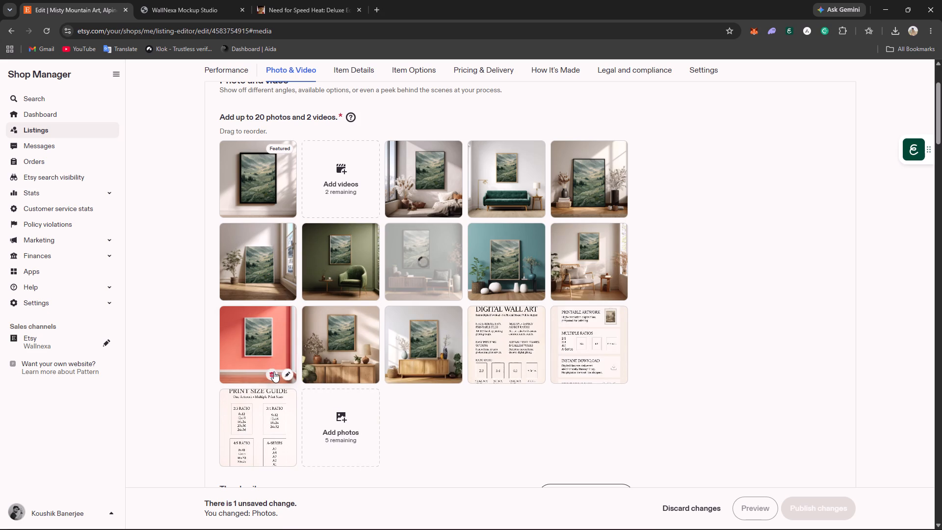
pyautogui.click(274, 371)
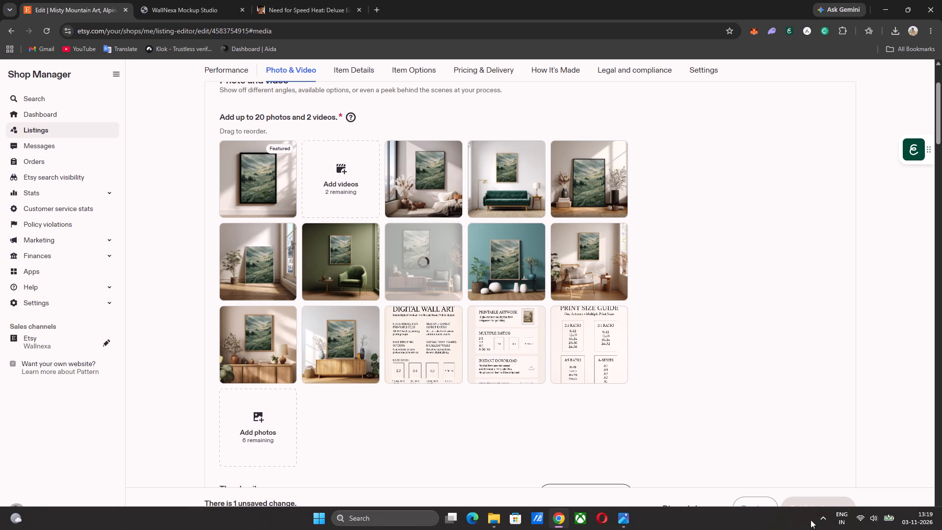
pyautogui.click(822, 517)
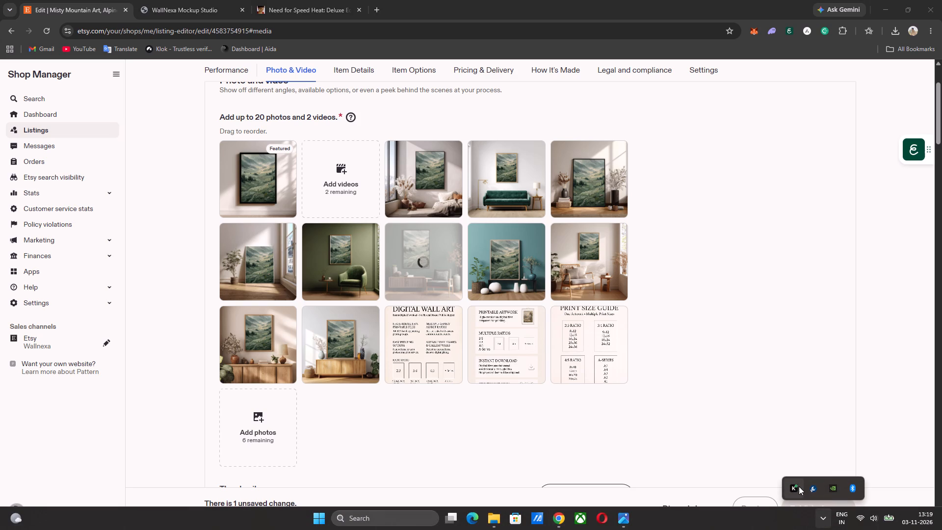
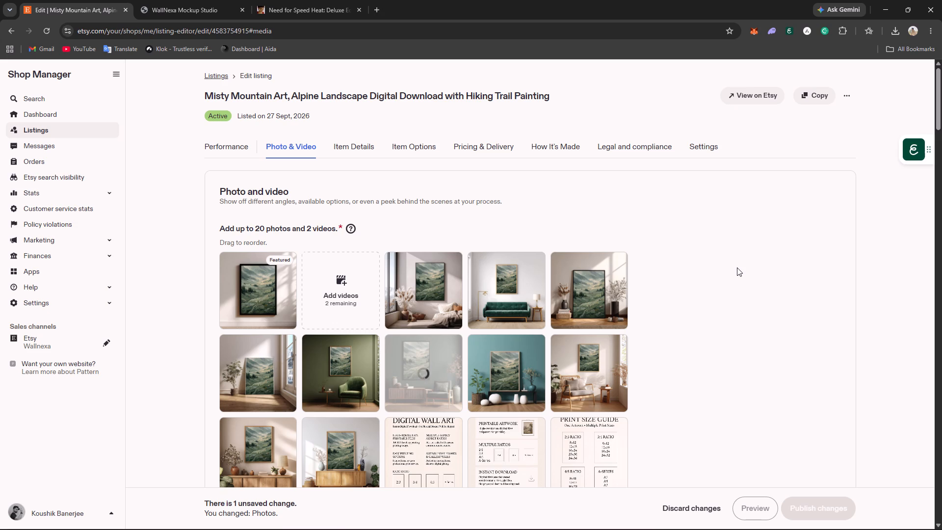
# Look through the Misty Mountain Art listing's thumbnail, item details, digital files and description.
pyautogui.scroll(-9, 737, 267)
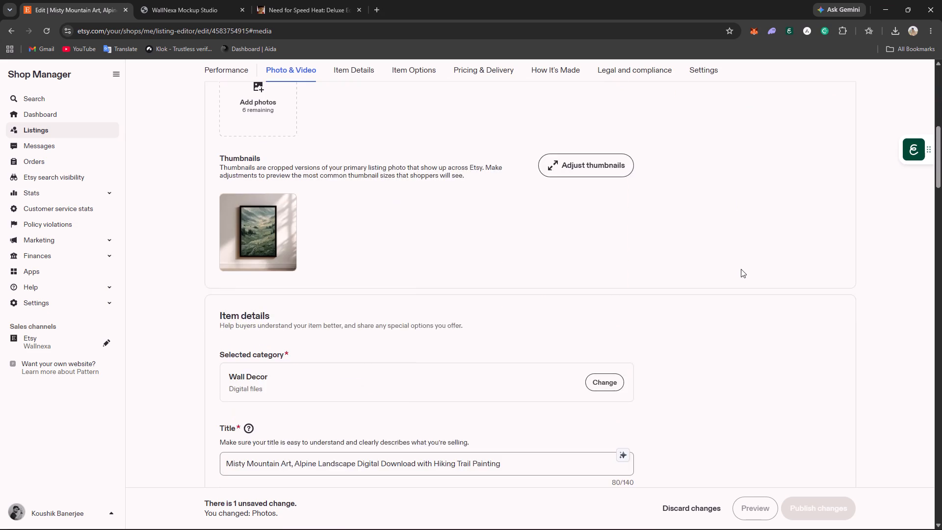
pyautogui.scroll(-13, 740, 270)
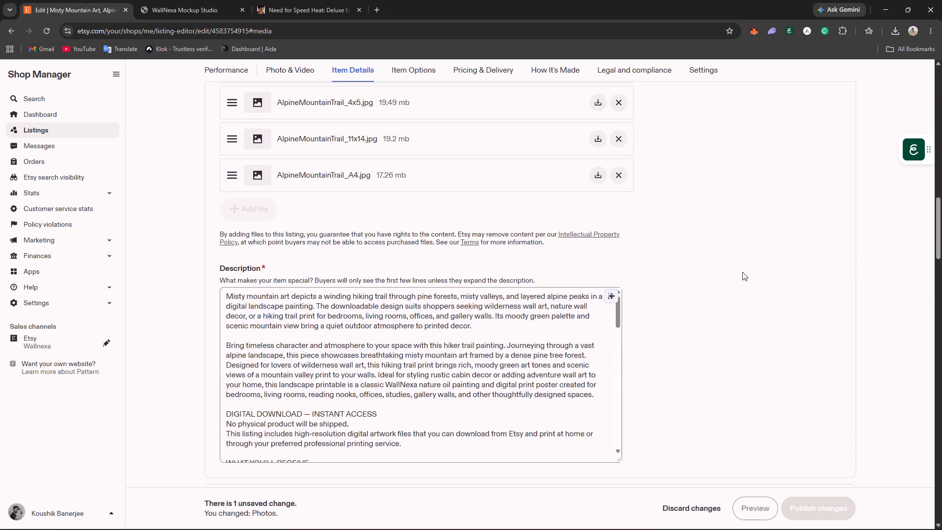
pyautogui.scroll(-17, 742, 272)
pyautogui.scroll(20, 745, 269)
pyautogui.scroll(20, 745, 269)
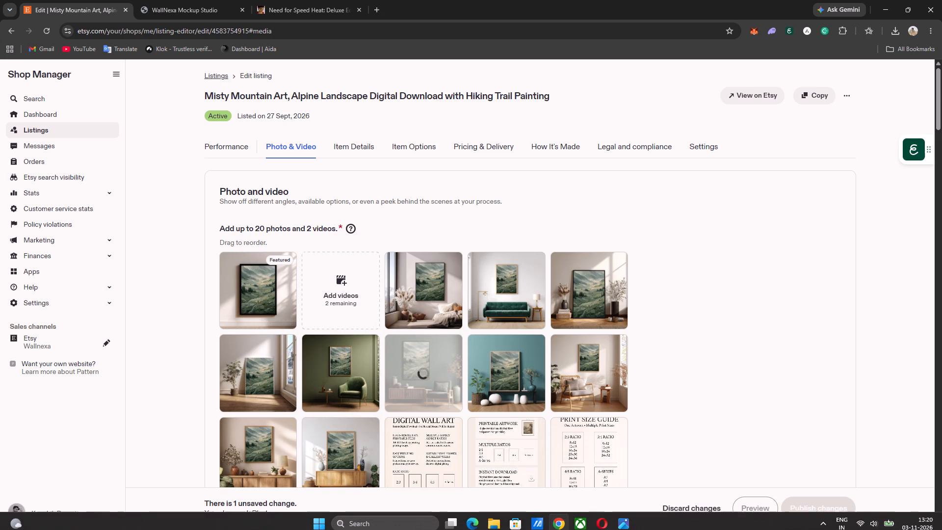
pyautogui.click(497, 523)
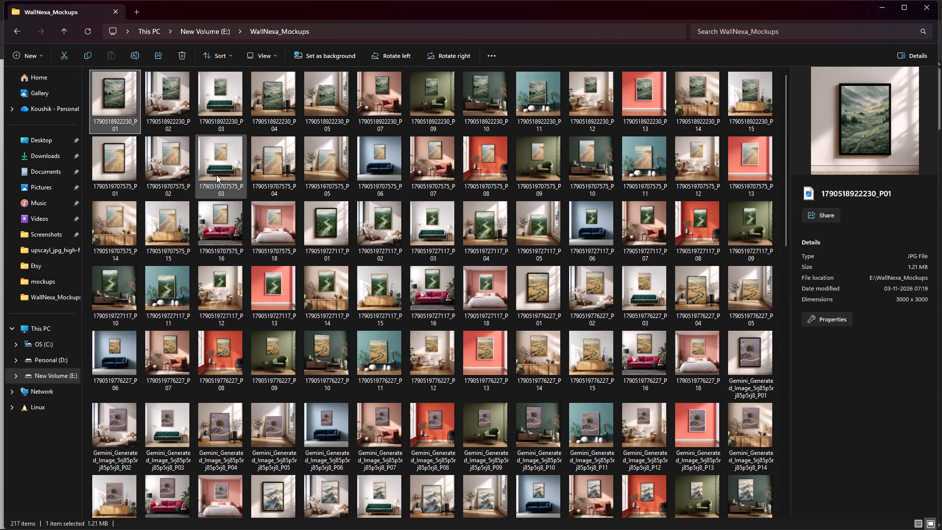
pyautogui.doubleClick(122, 156)
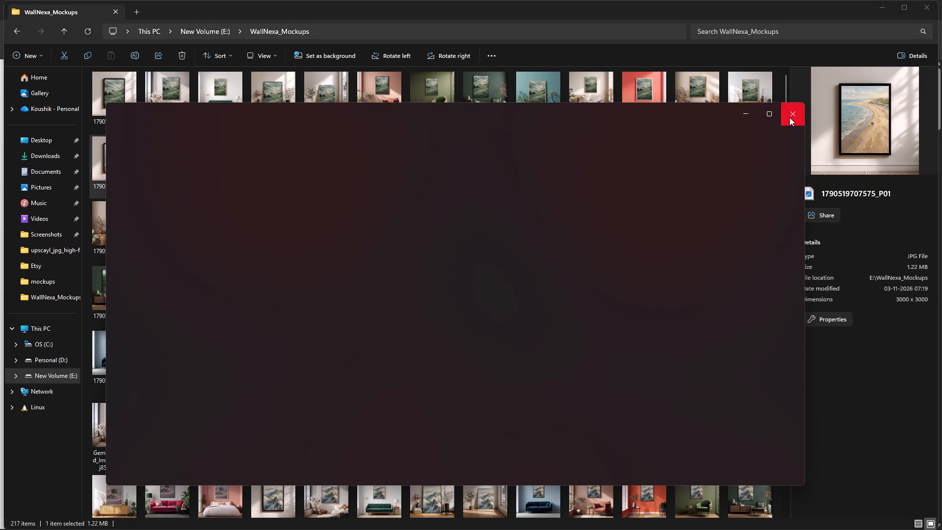
pyautogui.click(763, 113)
pyautogui.press('Right')
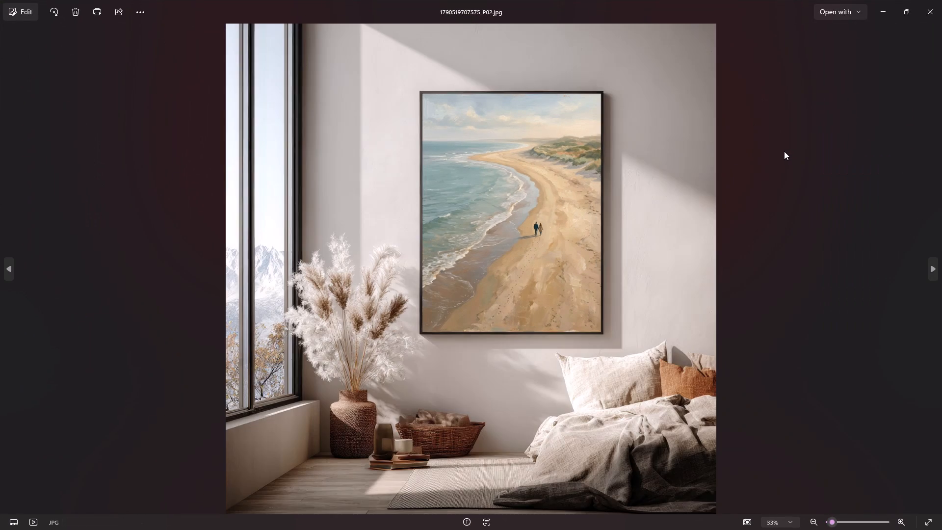
pyautogui.press('Right')
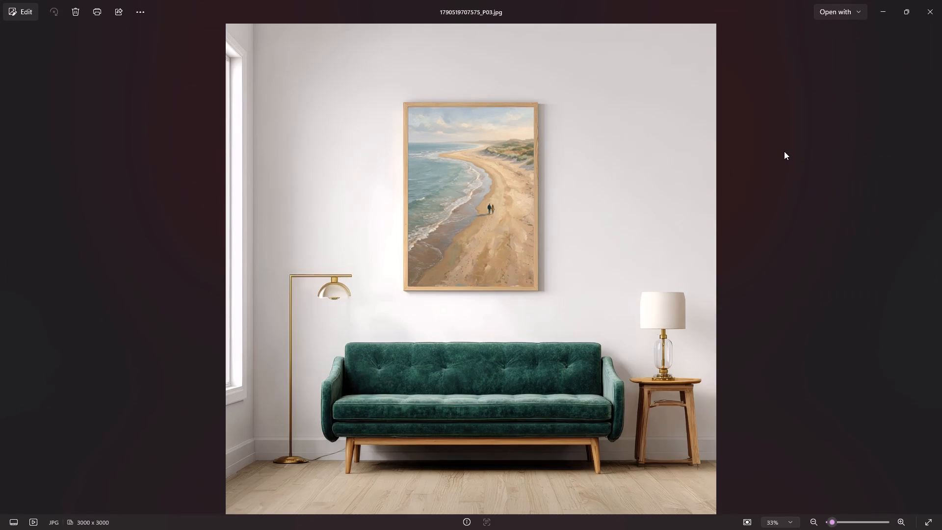
pyautogui.press('Right')
pyautogui.press('Right')
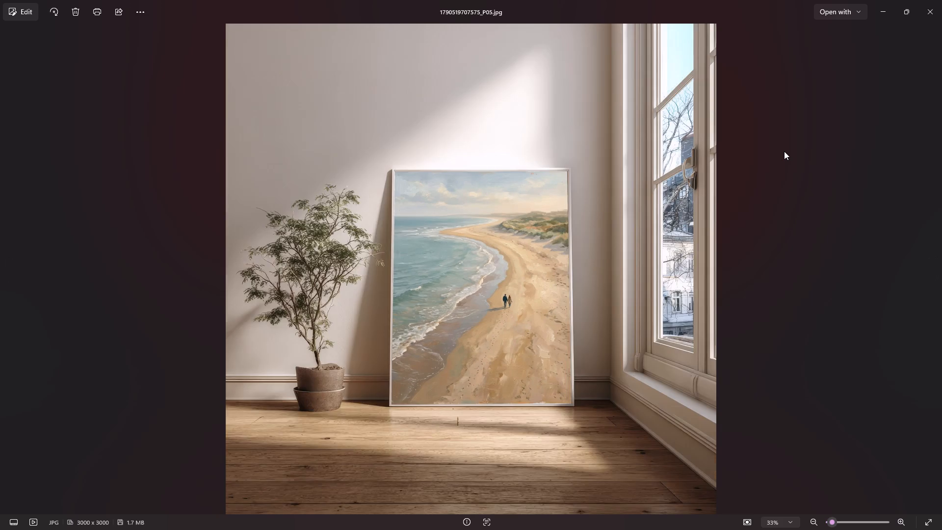
pyautogui.press('Right')
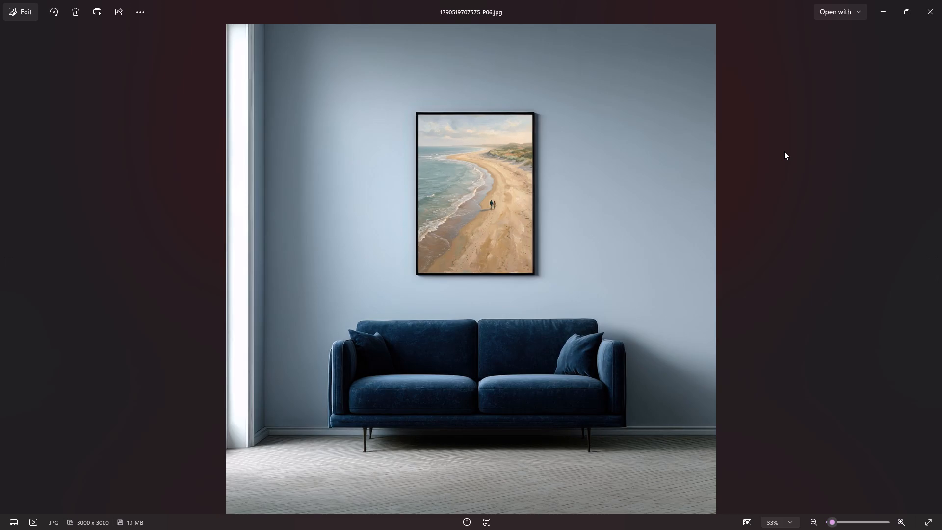
pyautogui.press('Right')
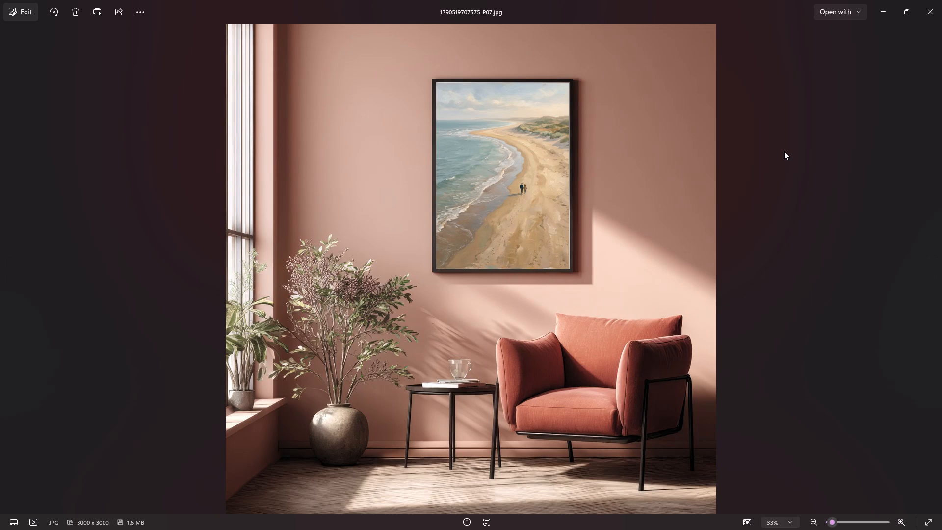
pyautogui.press('Right')
pyautogui.press('Right')
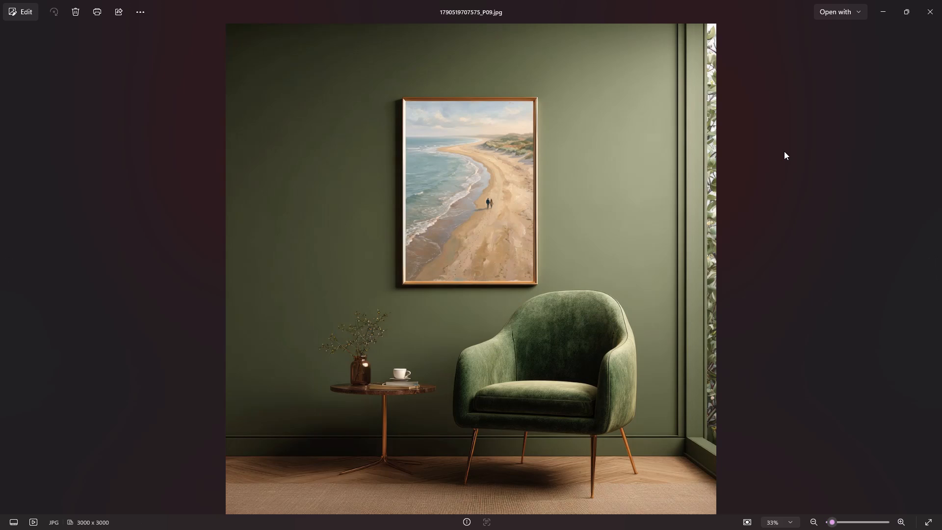
pyautogui.press('Right')
pyautogui.press('Left')
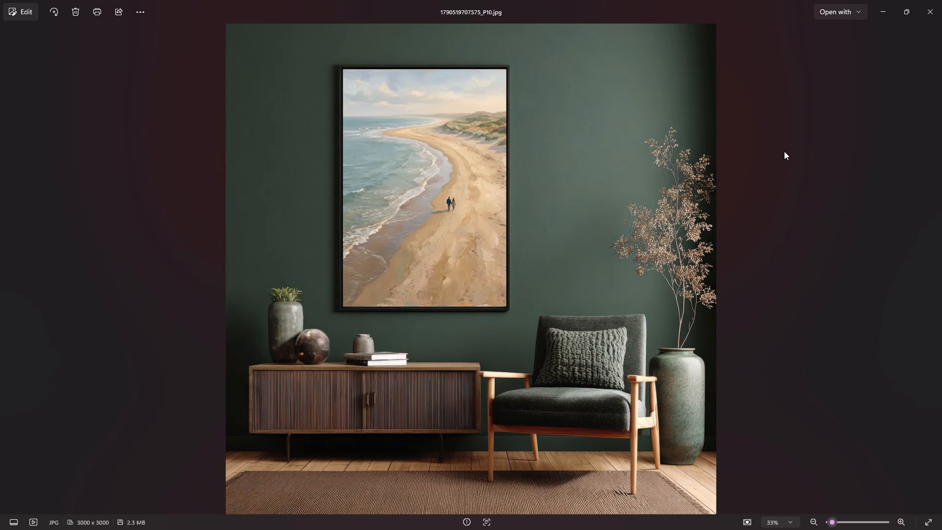
pyautogui.press('Delete')
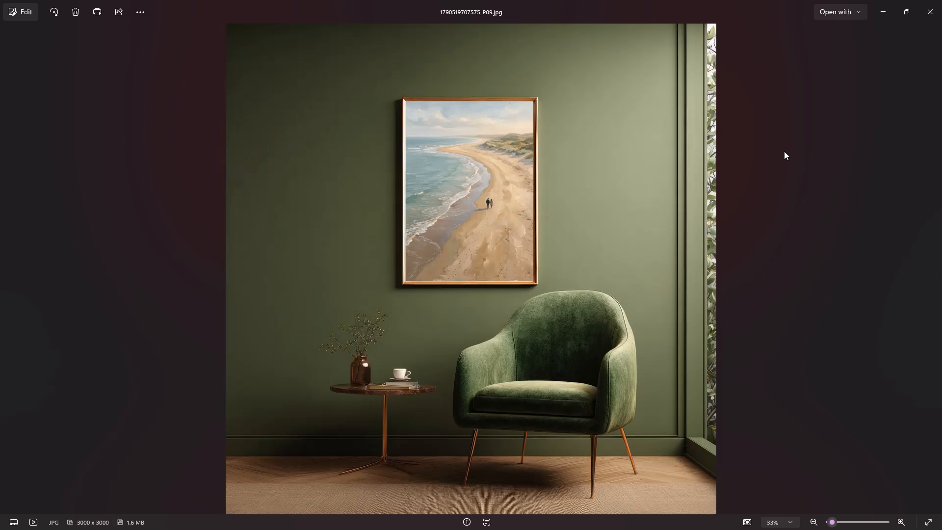
pyautogui.press('Right')
pyautogui.press('Right')
pyautogui.press('Right')
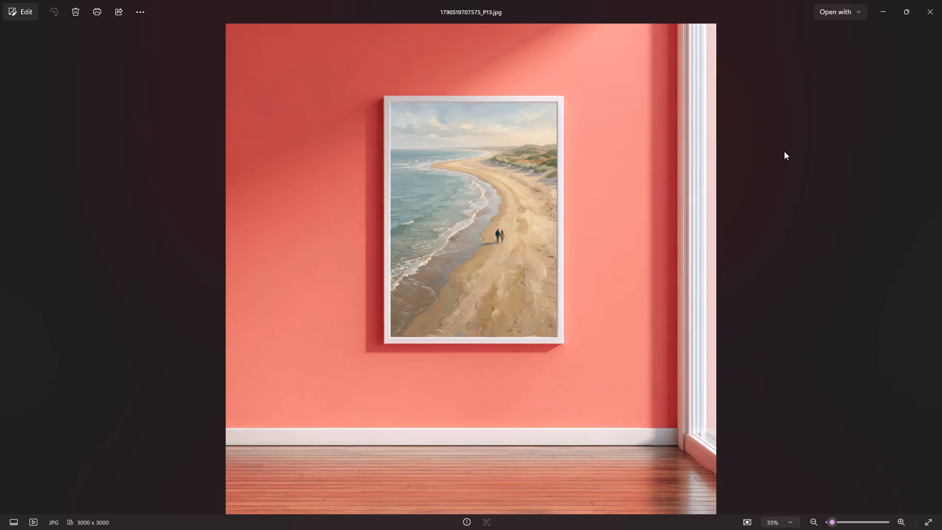
pyautogui.press('Right')
pyautogui.press('Right')
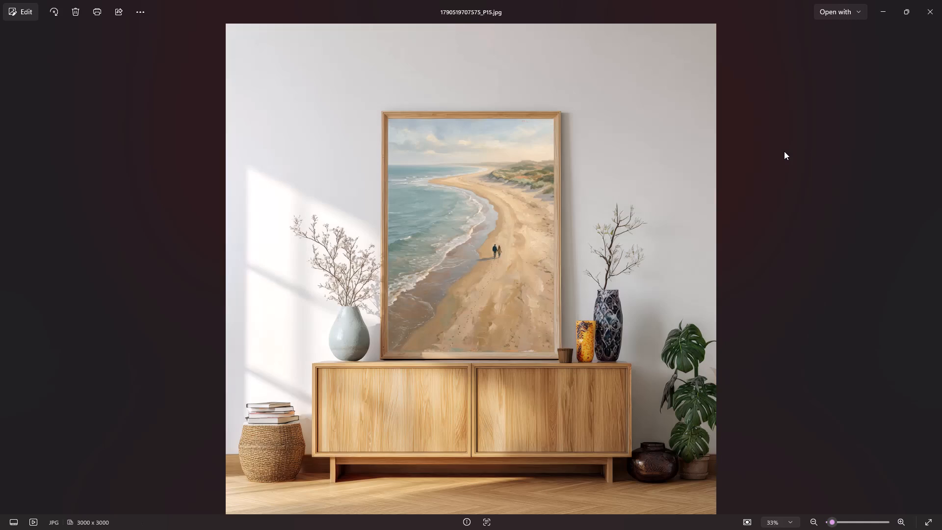
pyautogui.press('Right')
pyautogui.press('Right')
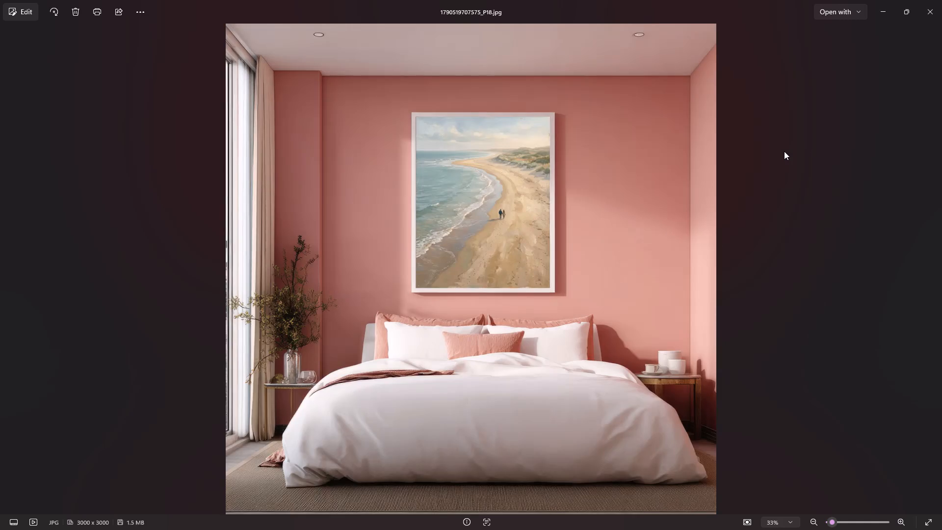
pyautogui.press('Left')
pyautogui.press('Right')
pyautogui.press('Delete')
pyautogui.press('Left')
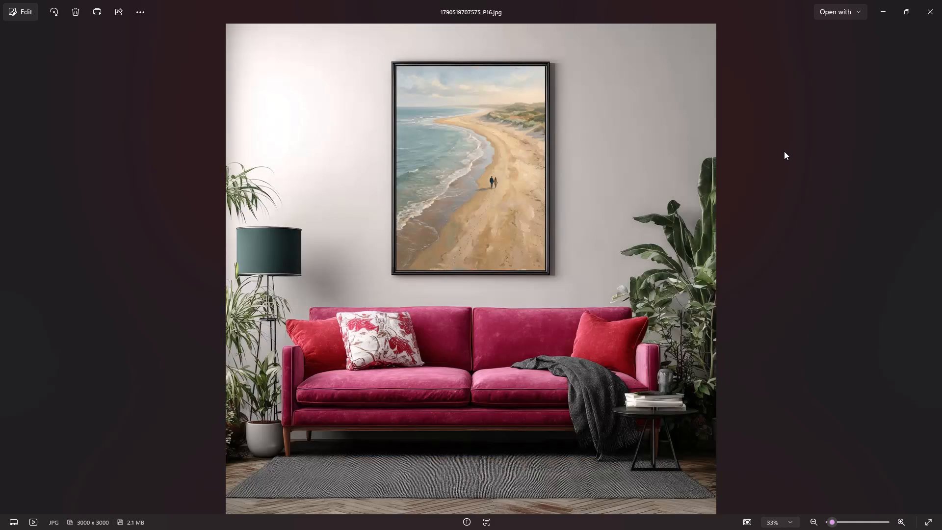
pyautogui.press('Left')
pyautogui.press('Right')
pyautogui.press('Delete')
pyautogui.press('Left')
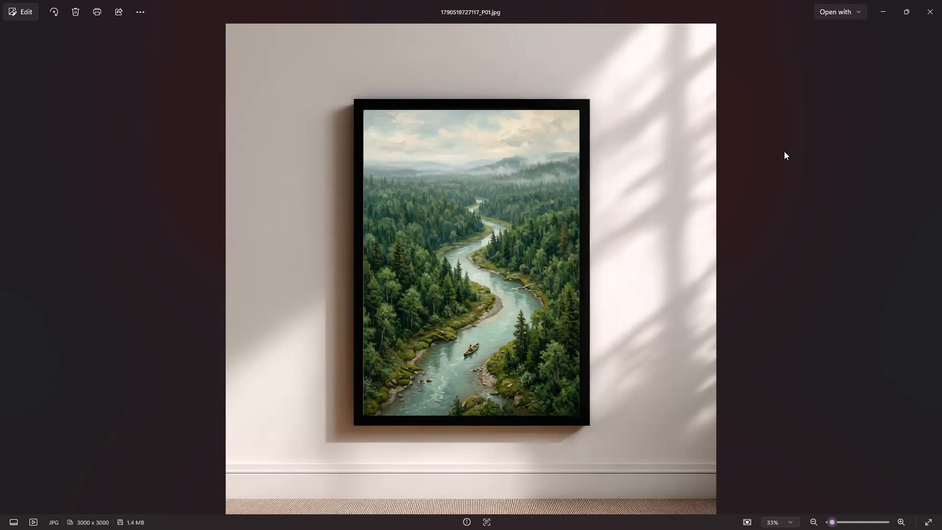
pyautogui.press('Left')
pyautogui.press('Right')
pyautogui.press('Right')
pyautogui.press('Right')
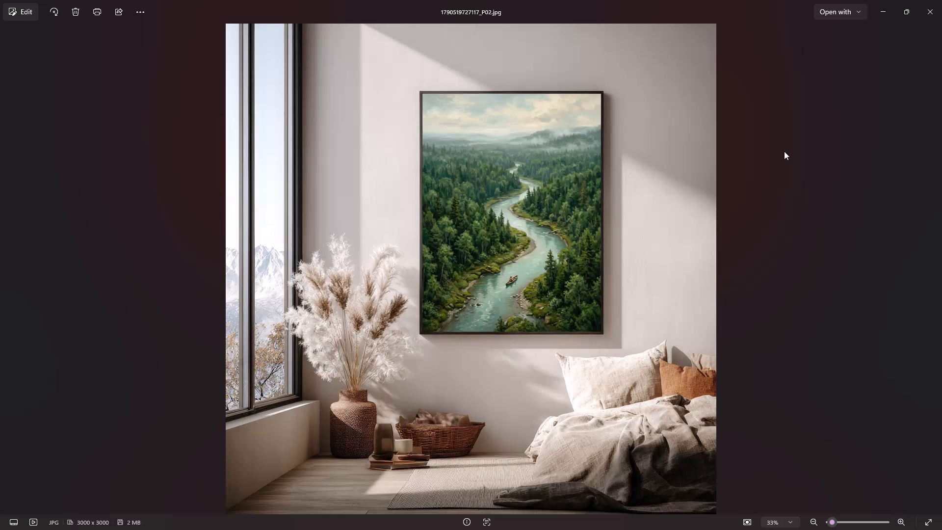
pyautogui.press('Left')
pyautogui.press('Left')
pyautogui.press('Left')
pyautogui.press('Left')
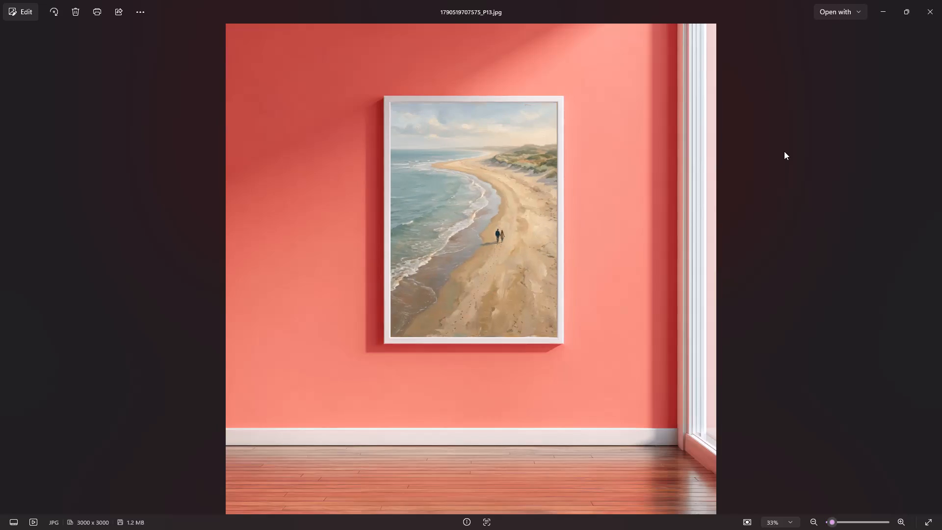
pyautogui.press('Left')
pyautogui.press('Left')
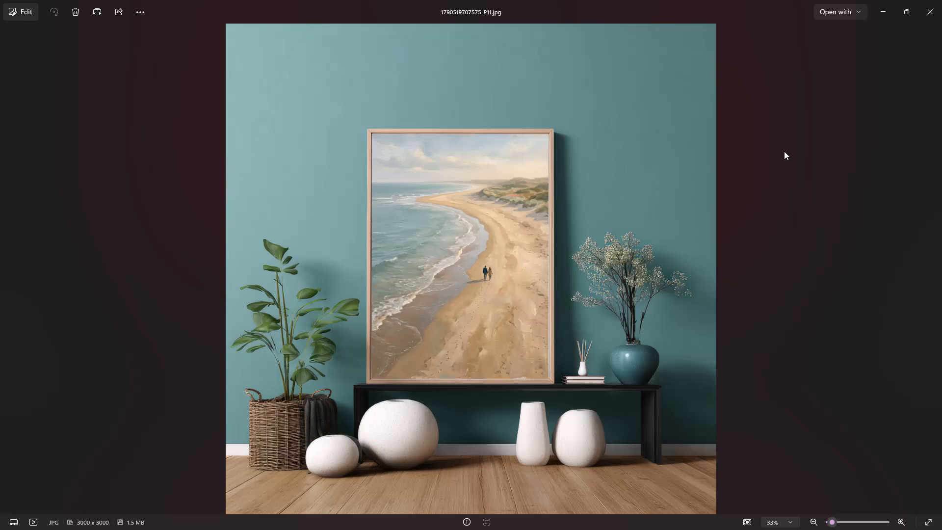
pyautogui.press('Left')
pyautogui.press('Left')
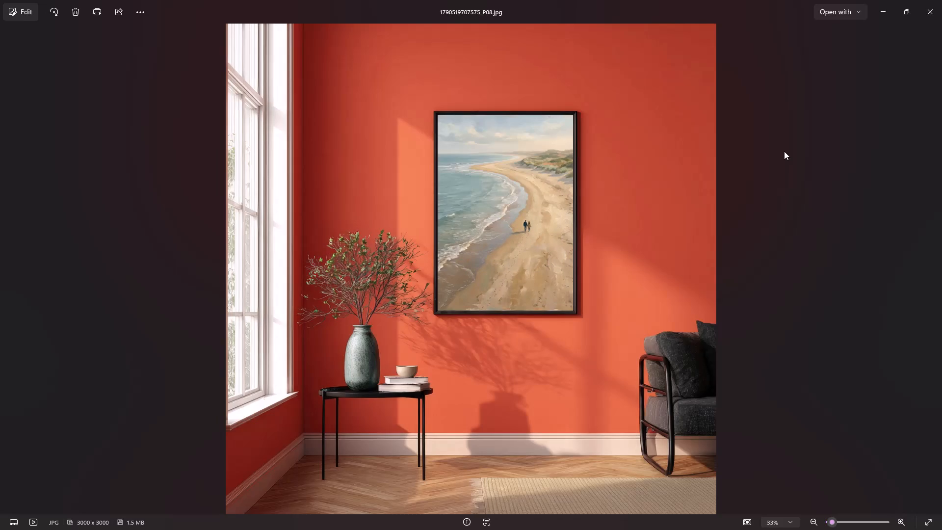
pyautogui.press('Delete')
pyautogui.press('Left')
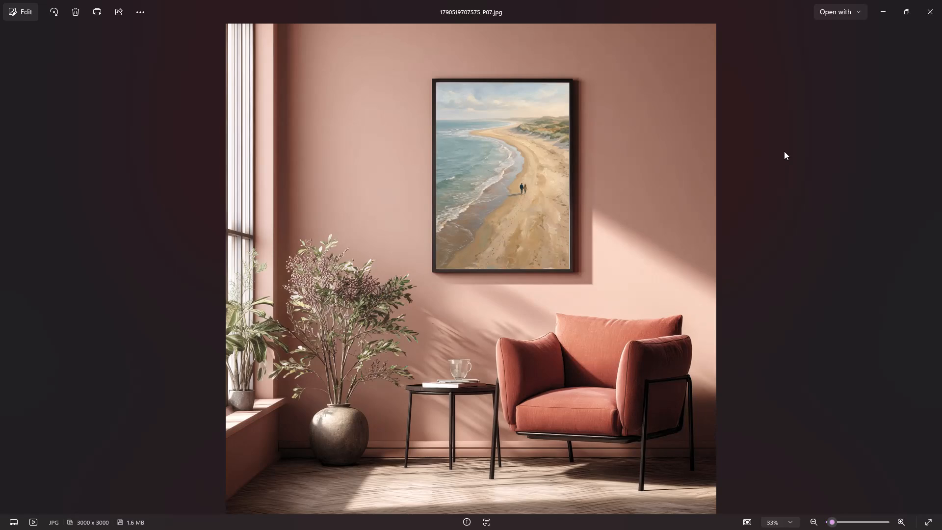
pyautogui.press('Left')
pyautogui.press('Right')
pyautogui.press('Left')
pyautogui.press('Delete')
pyautogui.press('Left')
pyautogui.press('Left')
pyautogui.press('Left')
pyautogui.press('Left')
pyautogui.press('Left')
pyautogui.press('Left')
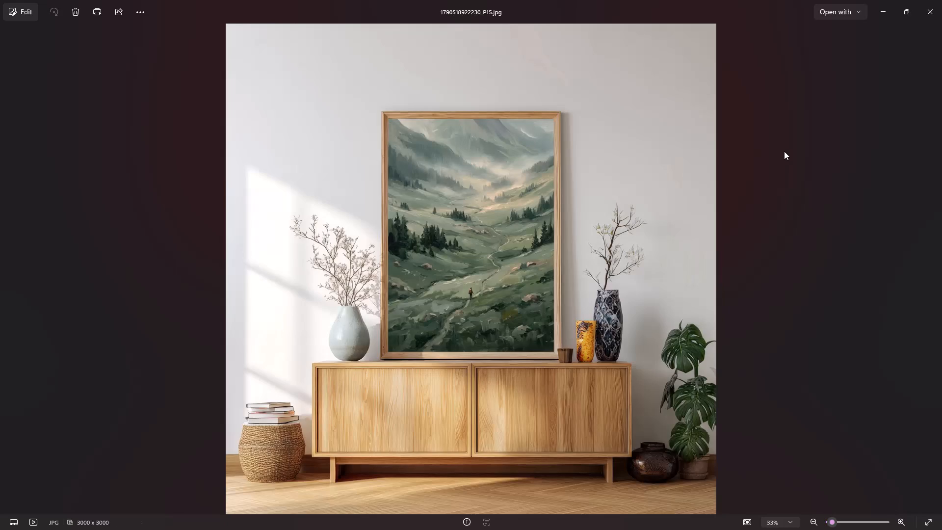
pyautogui.press('Right')
pyautogui.press('Right')
pyautogui.press('Right')
pyautogui.press('Right')
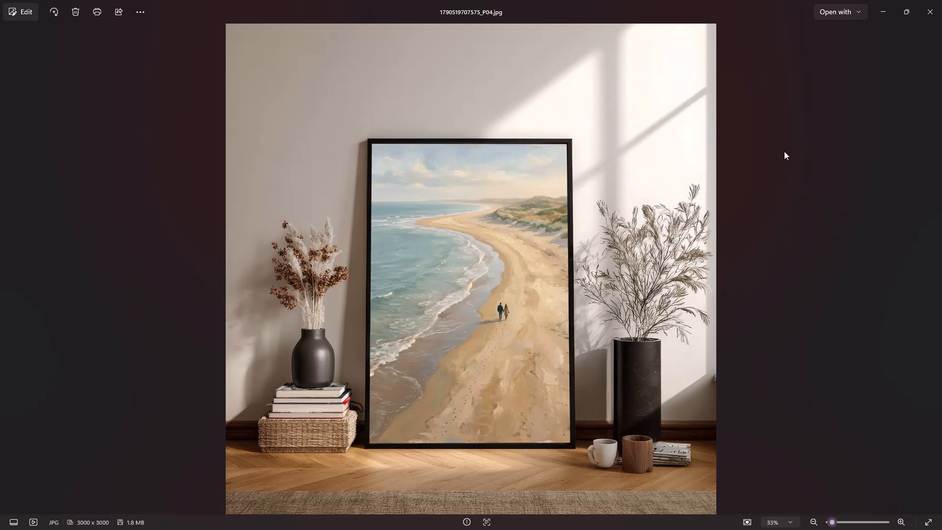
pyautogui.press('Right')
pyautogui.press('Right')
pyautogui.press('Right')
pyautogui.press('Right')
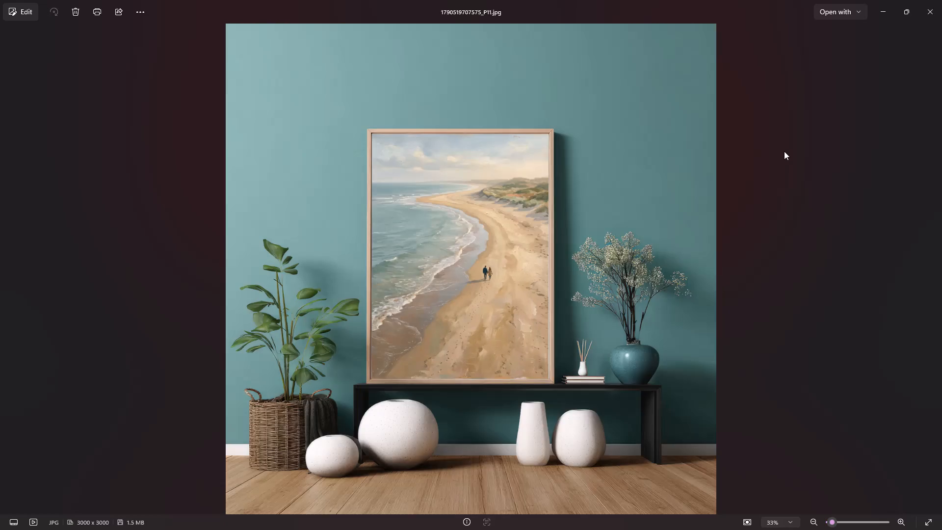
pyautogui.press('Right')
pyautogui.press('Right')
pyautogui.press('Right')
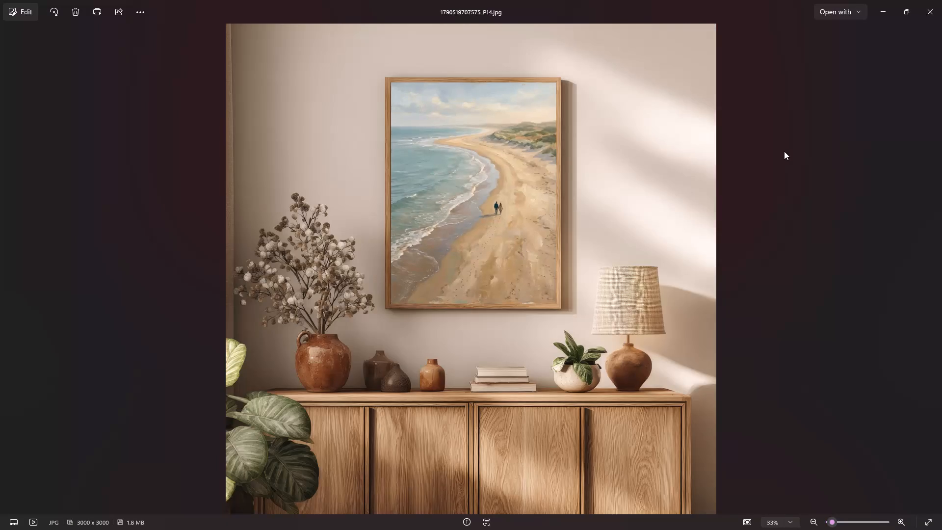
pyautogui.press('Right')
pyautogui.press('Right')
pyautogui.press('Right')
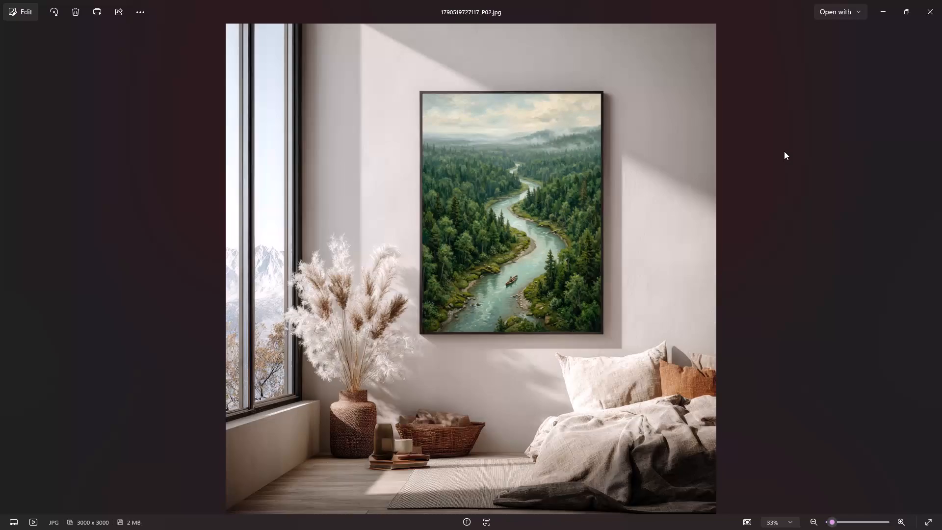
pyautogui.press('Right')
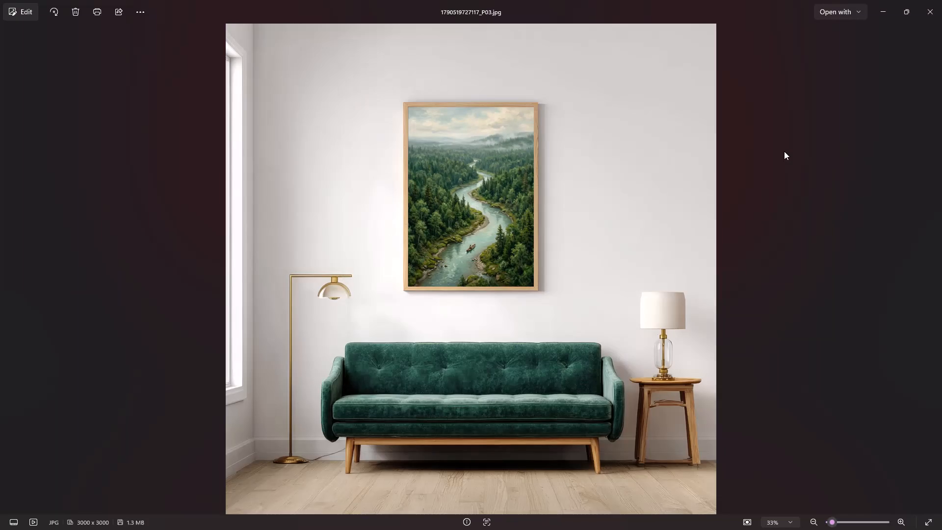
pyautogui.press('Right')
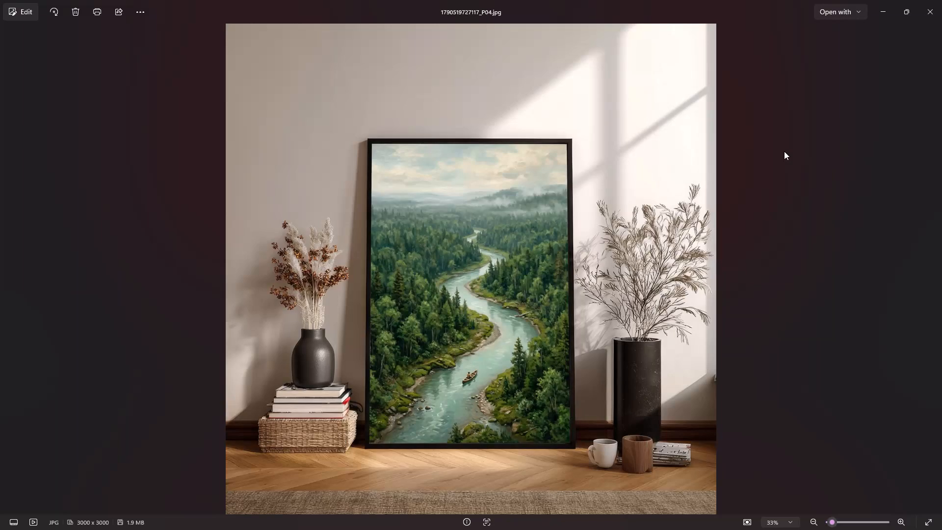
pyautogui.press('Right')
pyautogui.press('Right')
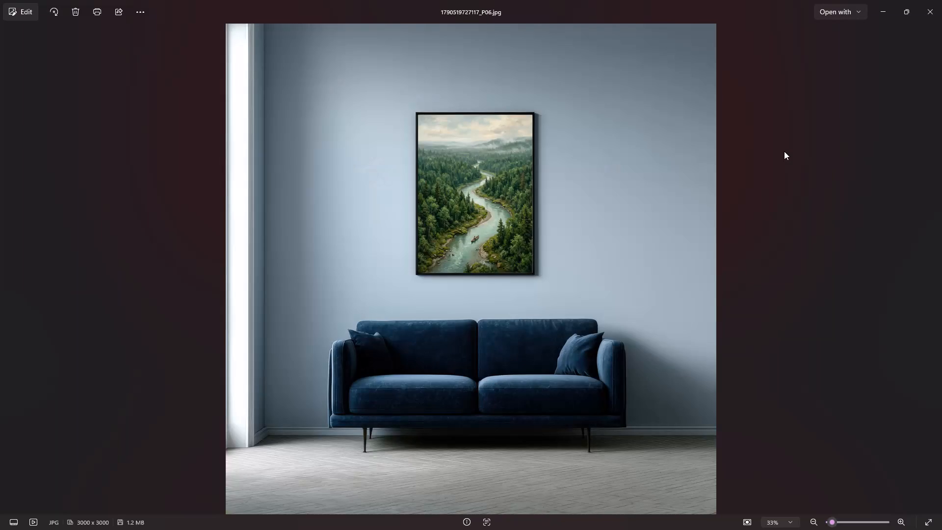
pyautogui.press('Right')
pyautogui.press('Right')
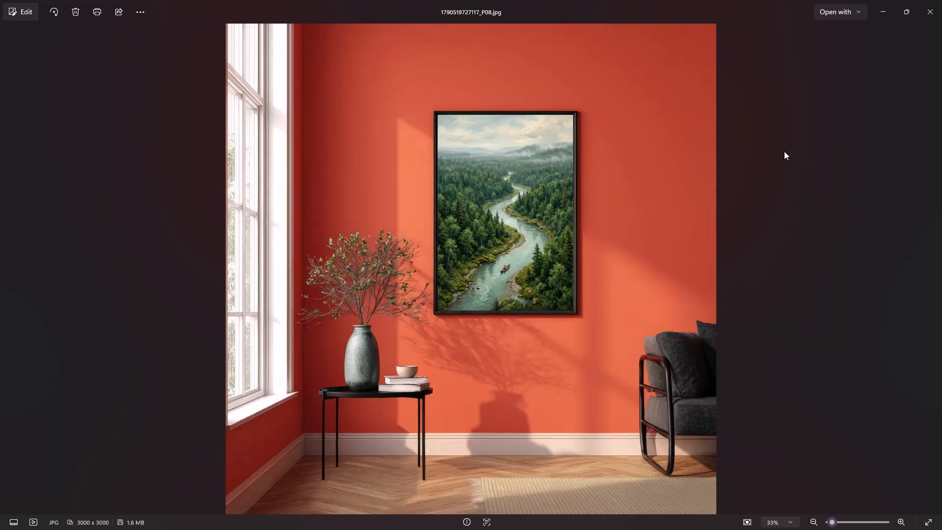
pyautogui.press('Right')
pyautogui.press('Right')
pyautogui.press('Right')
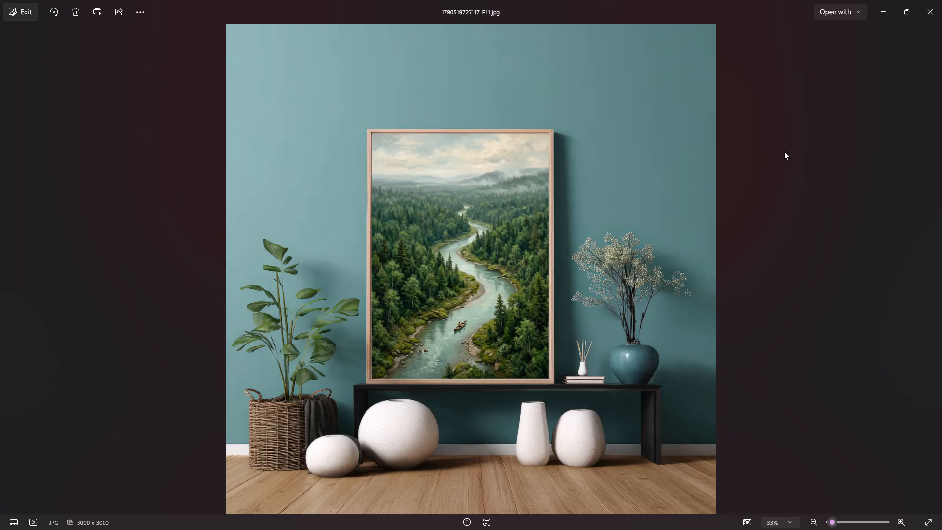
pyautogui.press('Right')
pyautogui.press('Right')
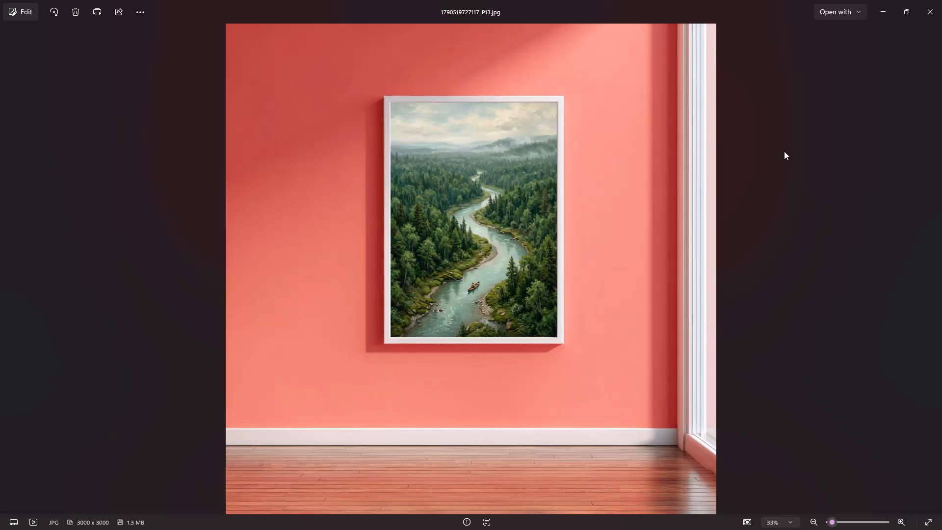
pyautogui.press('Delete')
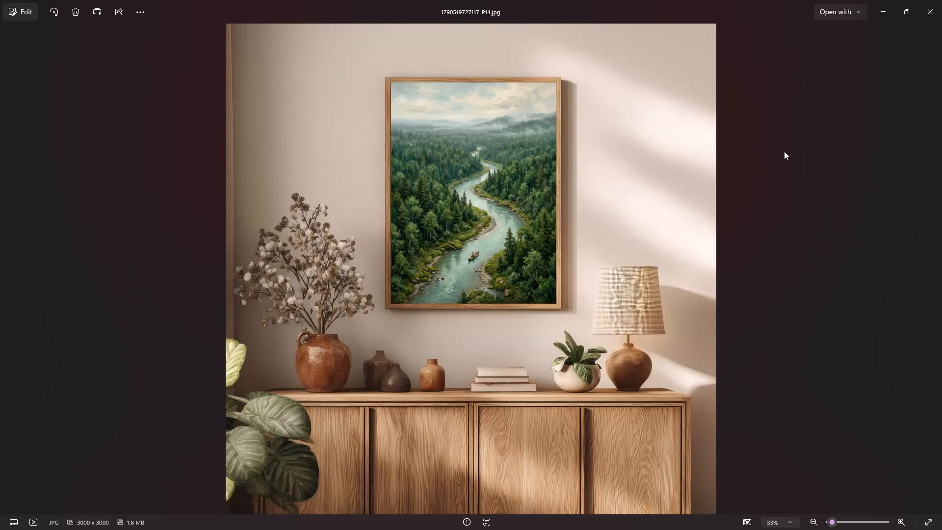
pyautogui.press('Right')
pyautogui.press('Right')
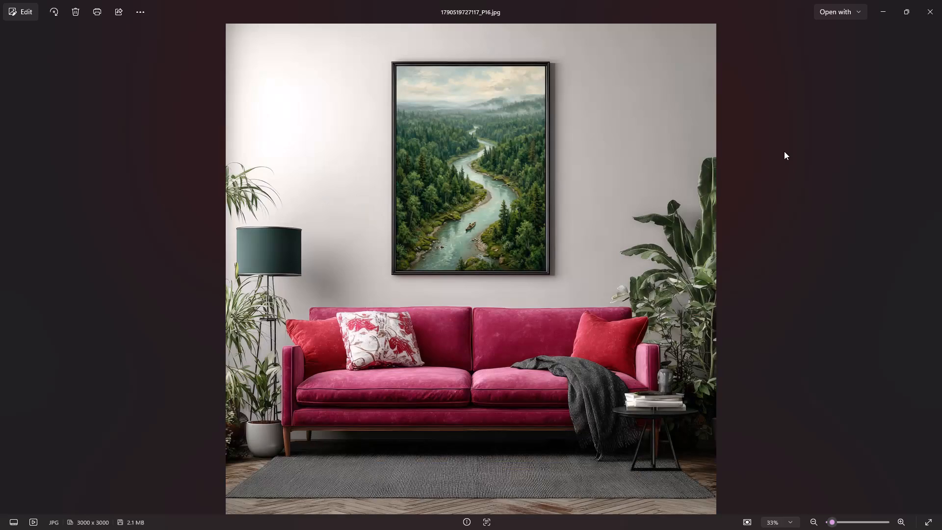
pyautogui.press('Delete')
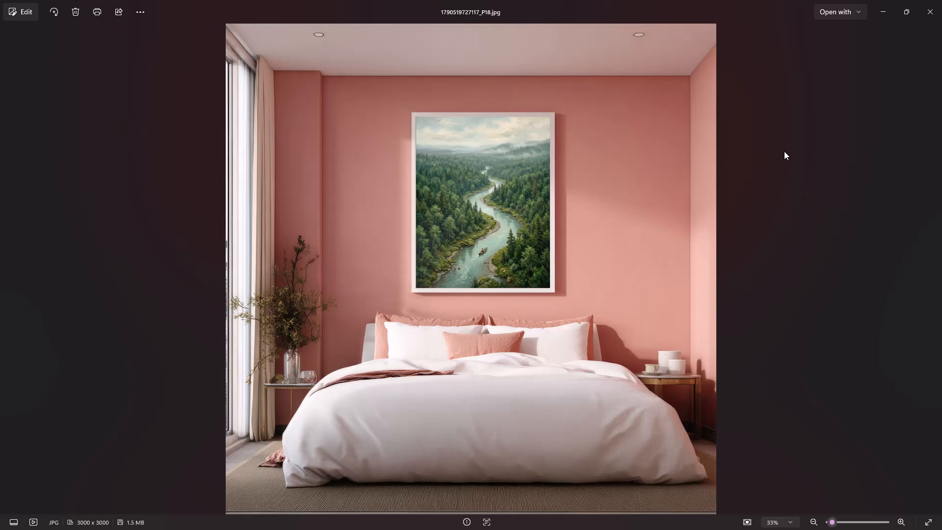
pyautogui.press('Right')
pyautogui.press('Left')
pyautogui.click(884, 1)
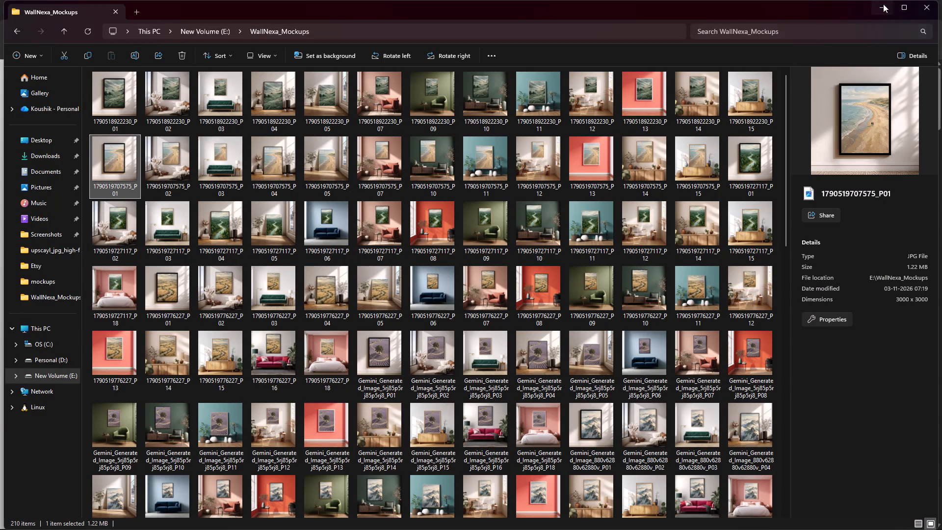
pyautogui.click(884, 2)
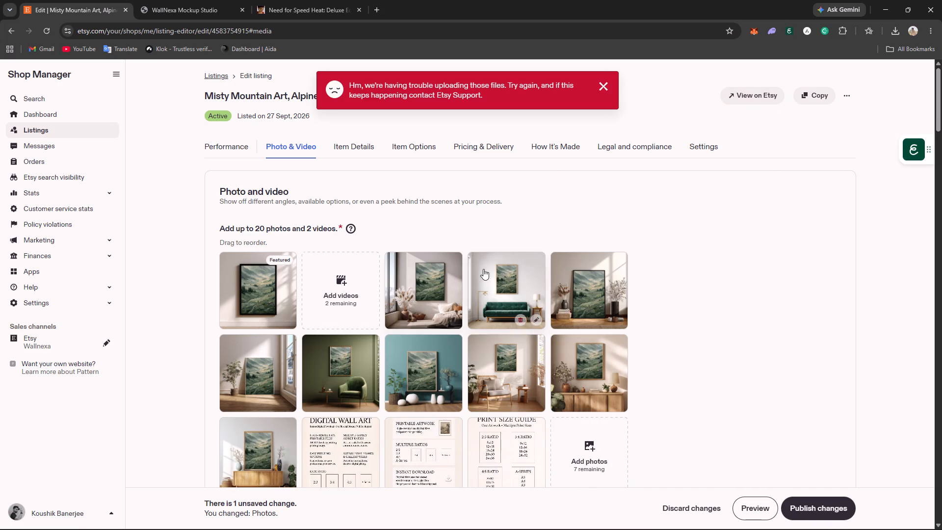
pyautogui.scroll(-1, 393, 373)
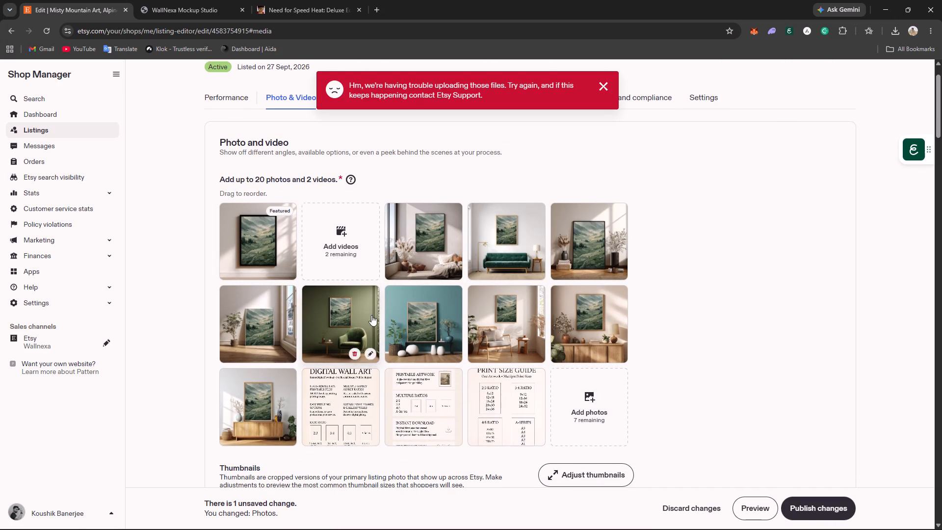
pyautogui.click(591, 403)
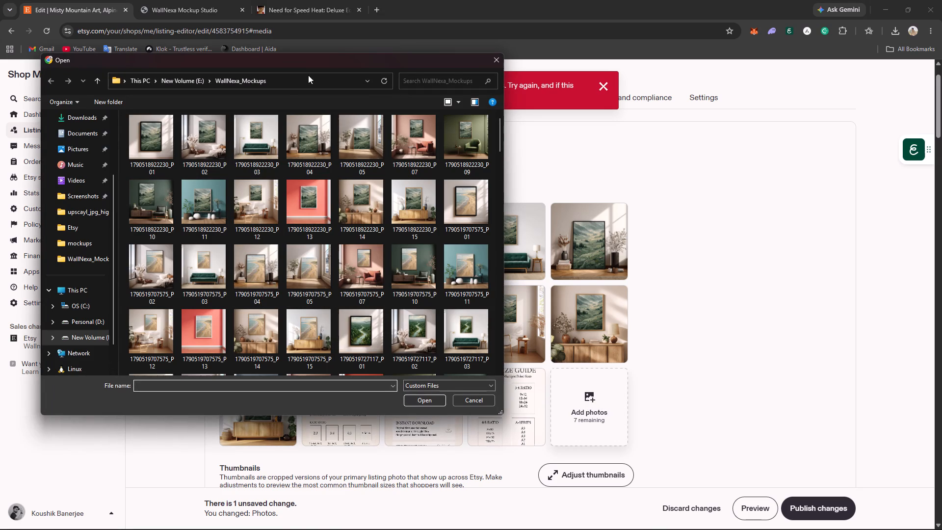
pyautogui.moveTo(308, 60); pyautogui.dragTo(763, 101)
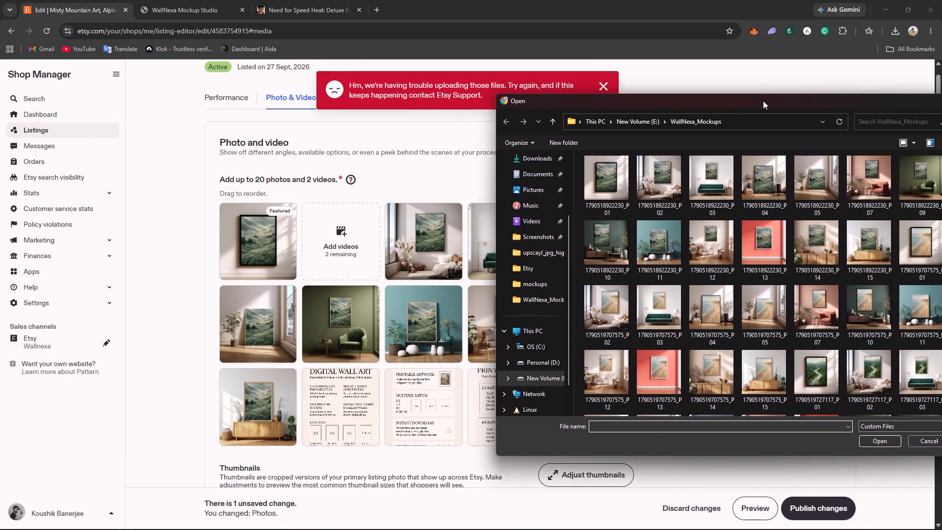
pyautogui.moveTo(763, 101); pyautogui.dragTo(760, 101)
pyautogui.click(600, 245)
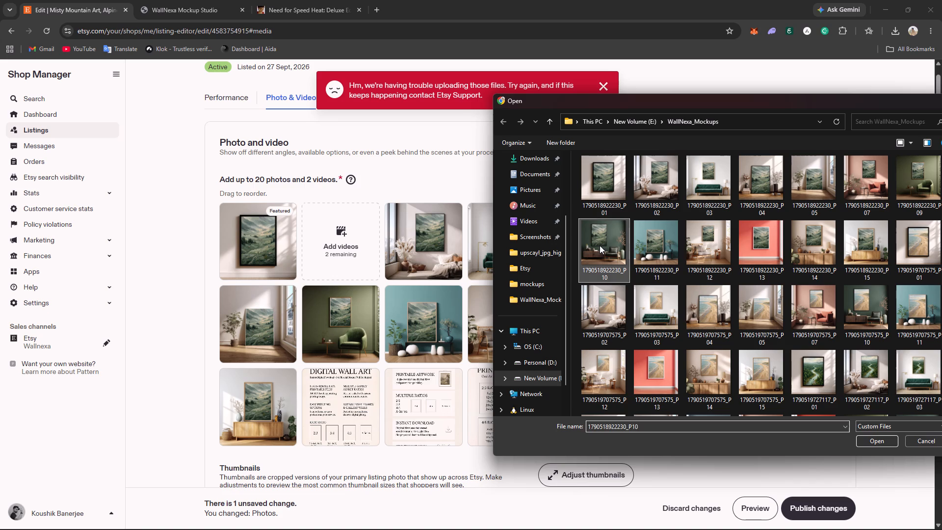
pyautogui.click(866, 439)
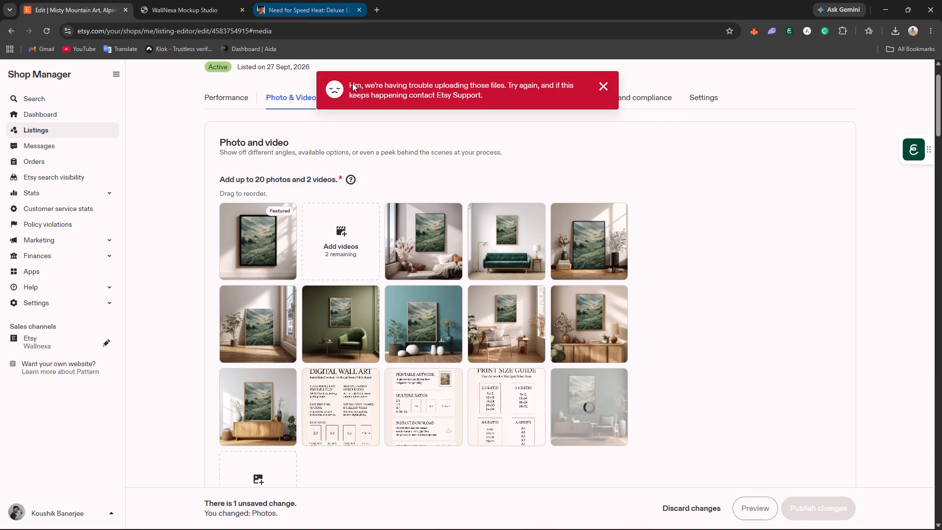
# In WallNexa Mockup Studio's Template Editor, turn off Natural Glass Reflection for template P18, save the template, and open the Mockup Library.
pyautogui.click(201, 3)
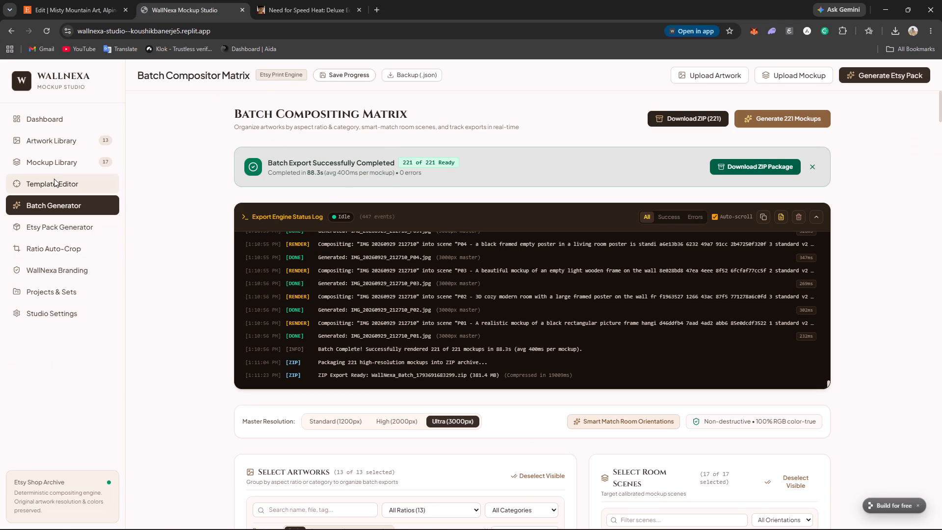
pyautogui.click(54, 179)
pyautogui.click(408, 115)
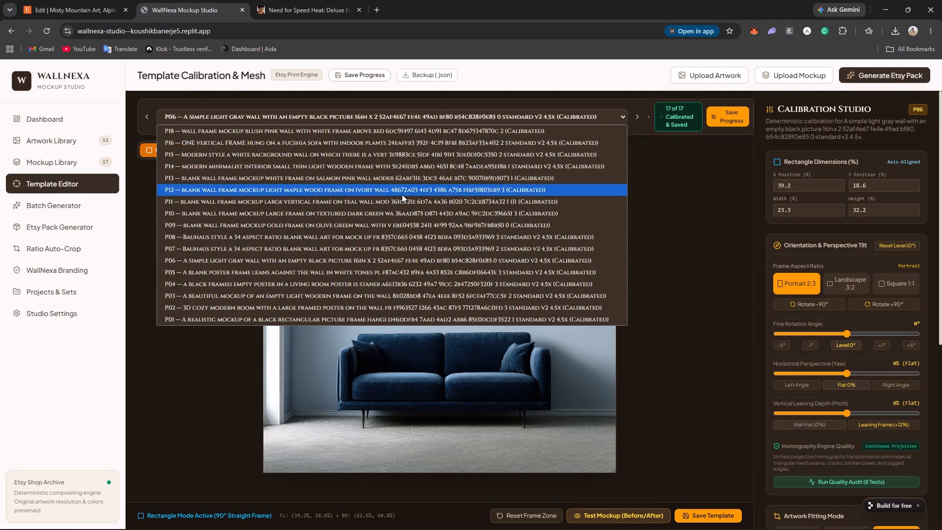
pyautogui.click(426, 135)
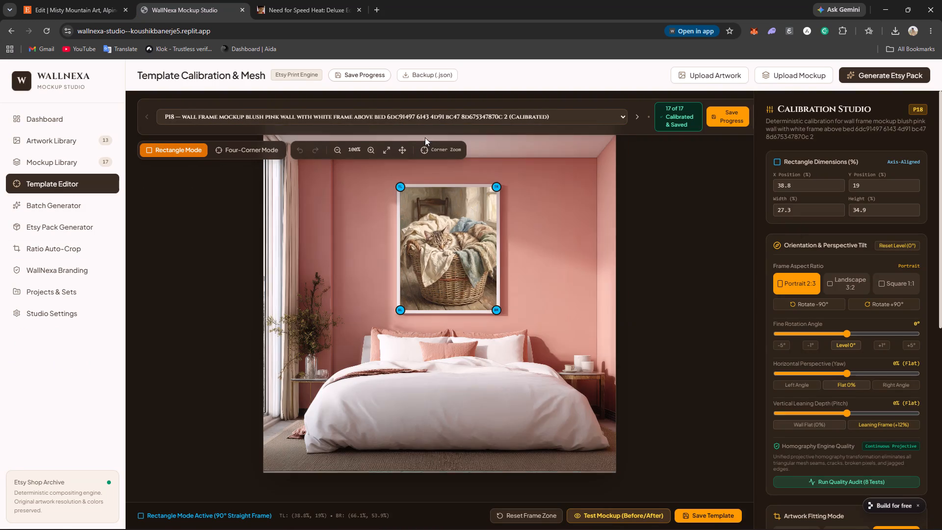
pyautogui.scroll(-3, 891, 372)
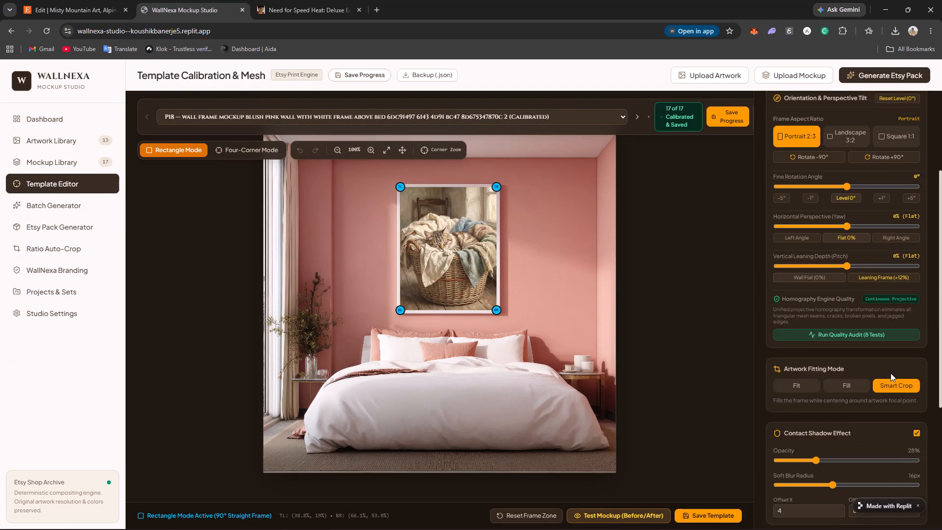
pyautogui.scroll(-3, 889, 374)
pyautogui.click(919, 399)
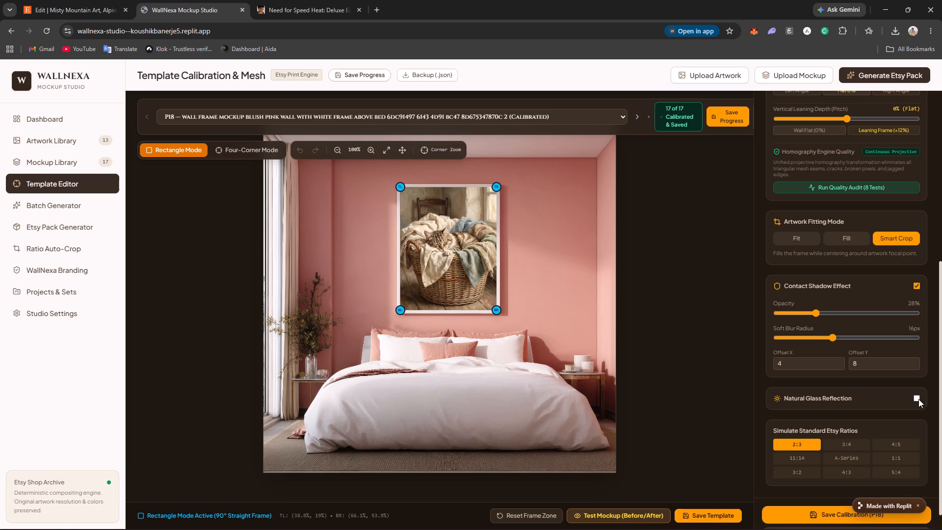
pyautogui.click(710, 514)
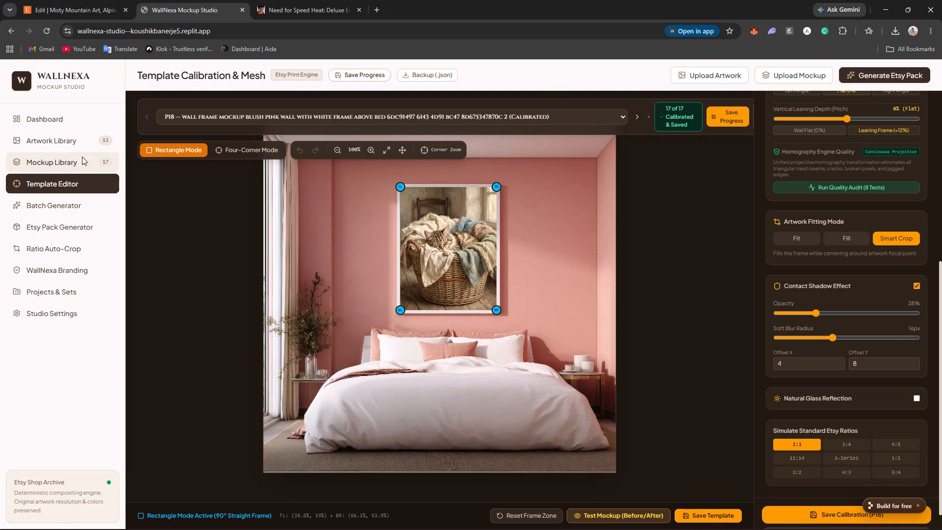
pyautogui.click(64, 156)
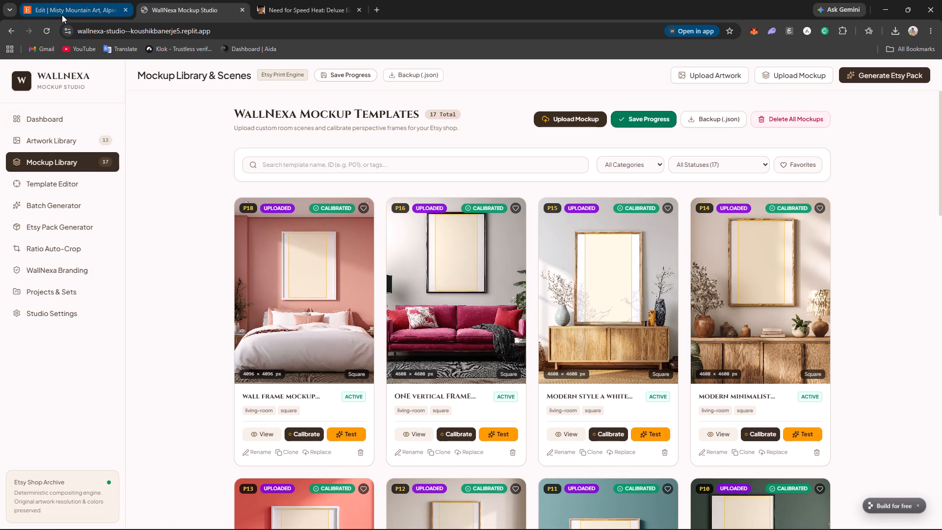
# In the Etsy listing, reorder the photos: black-frame leaning mockup second, leaning mockup beside the window fourth, light-wall wooden sideboard mockup fifth.
pyautogui.click(63, 13)
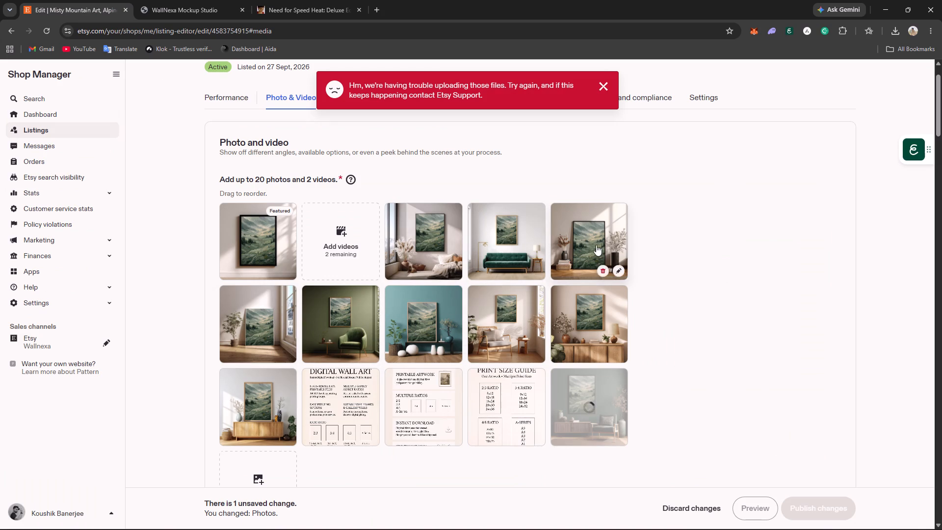
pyautogui.moveTo(598, 242); pyautogui.dragTo(428, 239)
pyautogui.moveTo(261, 318); pyautogui.dragTo(263, 317)
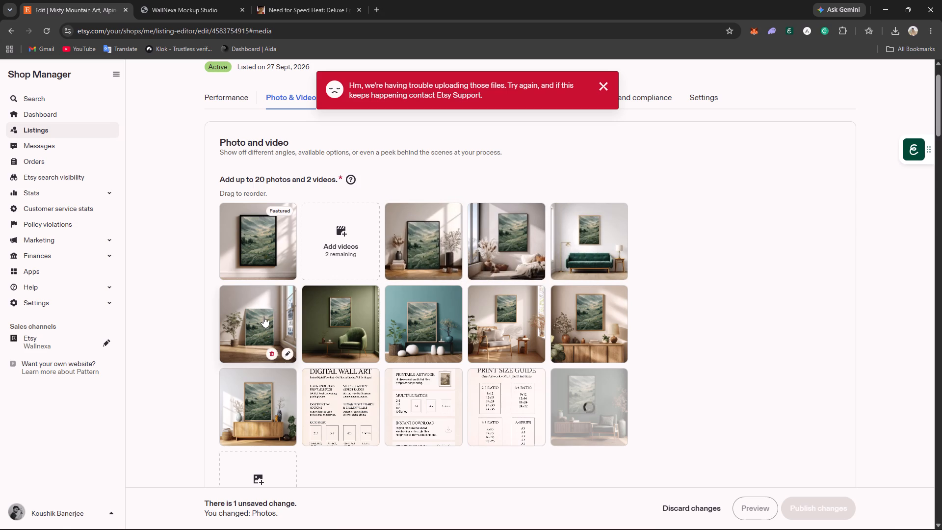
pyautogui.moveTo(263, 317); pyautogui.dragTo(581, 238)
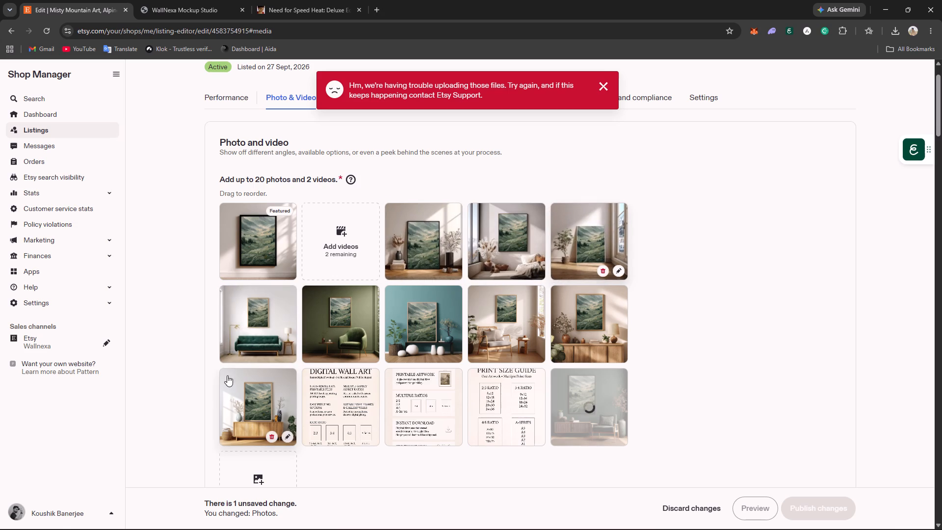
pyautogui.moveTo(250, 397); pyautogui.dragTo(264, 326)
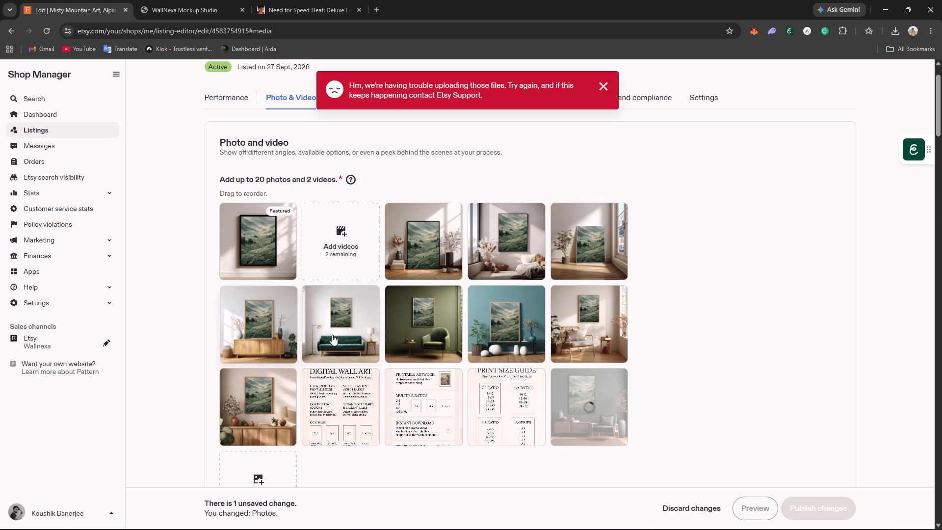
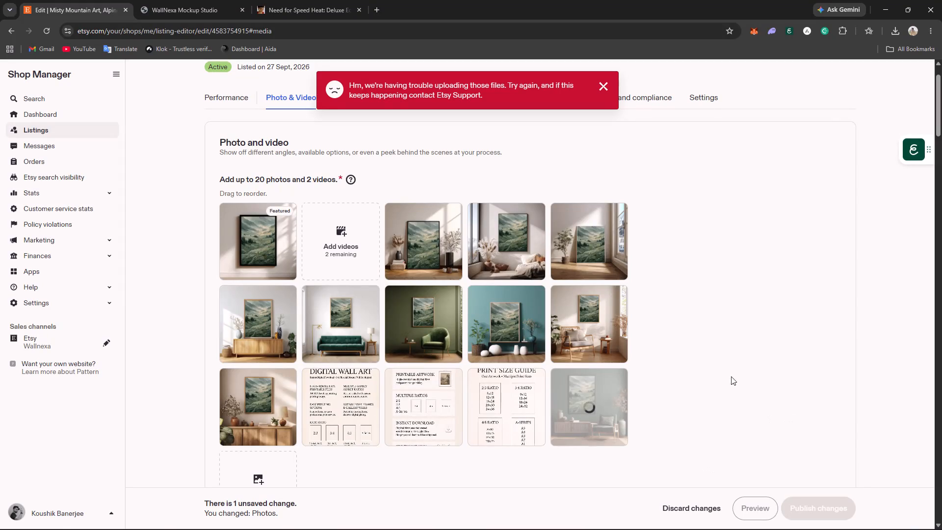
# Dismiss the file upload error banner above the listing's photo and video section.
pyautogui.click(602, 82)
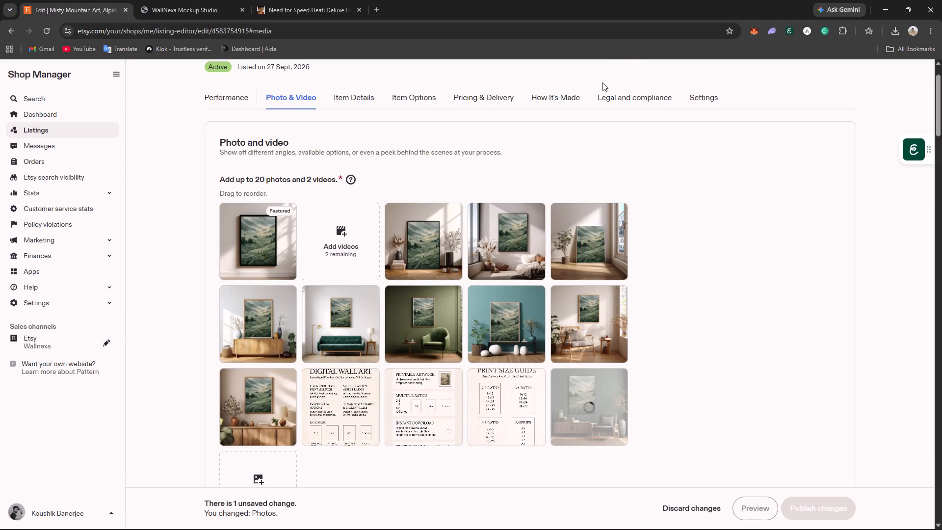
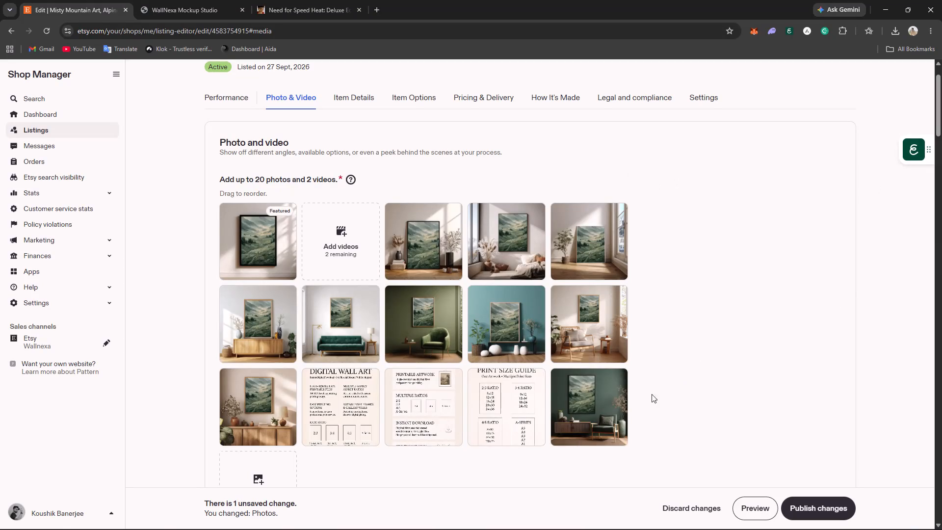
# Move the dark green living room mockup with the armchair to third place in the Misty Mountain Art listing's photo order.
pyautogui.moveTo(587, 390); pyautogui.dragTo(544, 230)
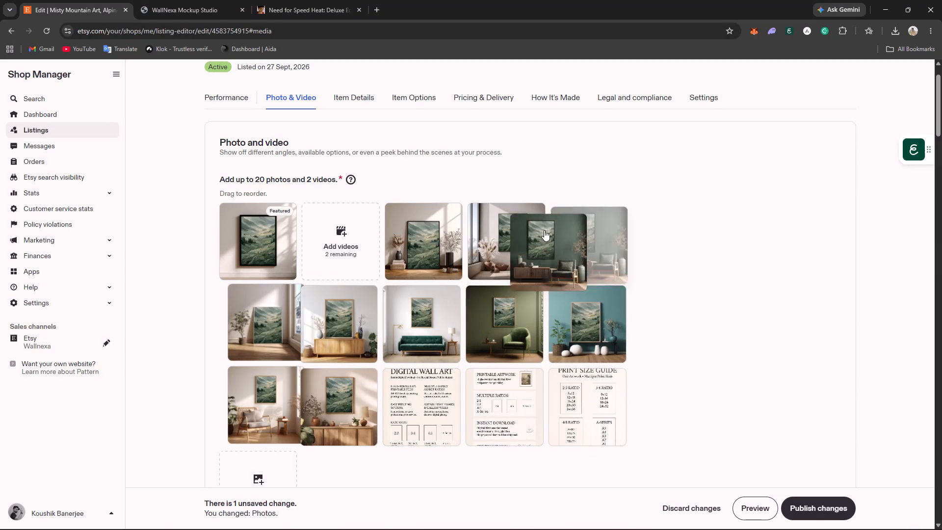
pyautogui.moveTo(544, 230); pyautogui.dragTo(519, 221)
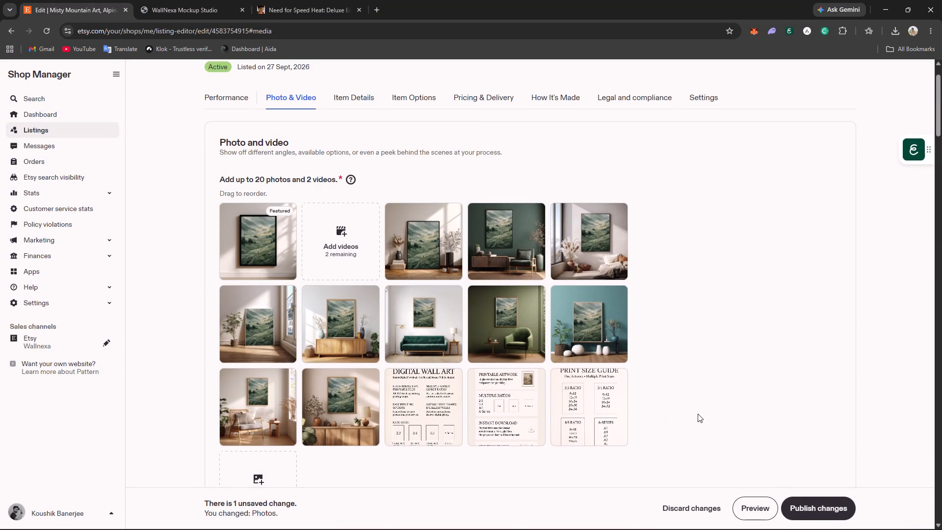
# Publish the photo changes to the Misty Mountain Art listing.
pyautogui.scroll(-3, 698, 414)
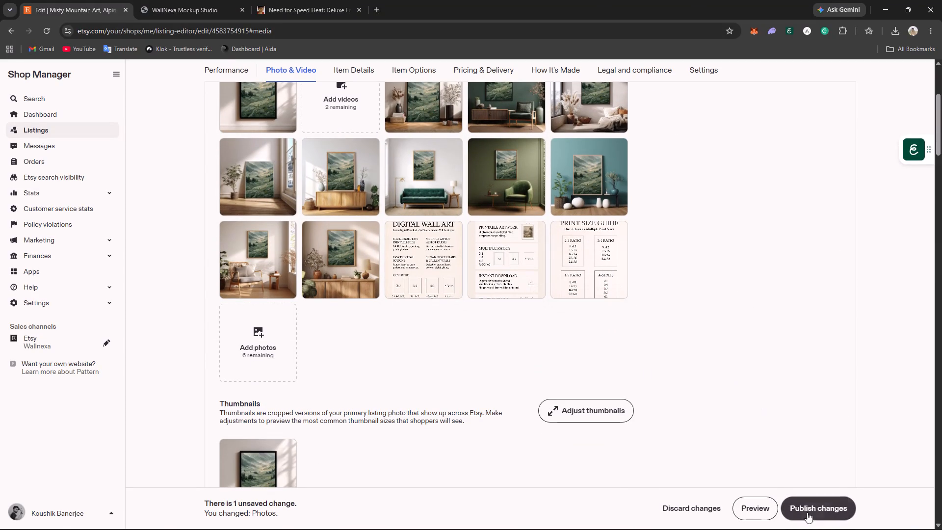
pyautogui.click(816, 512)
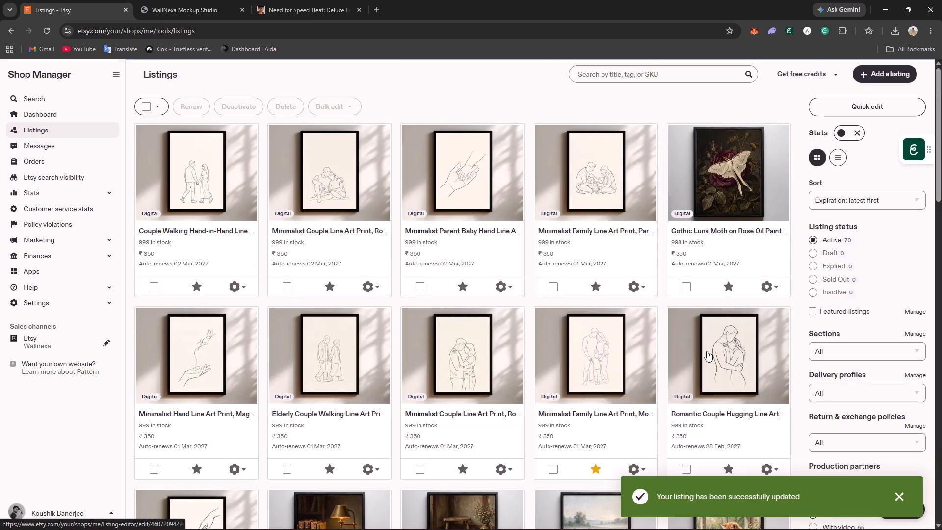
# Look through the first page of listings and dismiss the listing update notification.
pyautogui.scroll(-2, 567, 340)
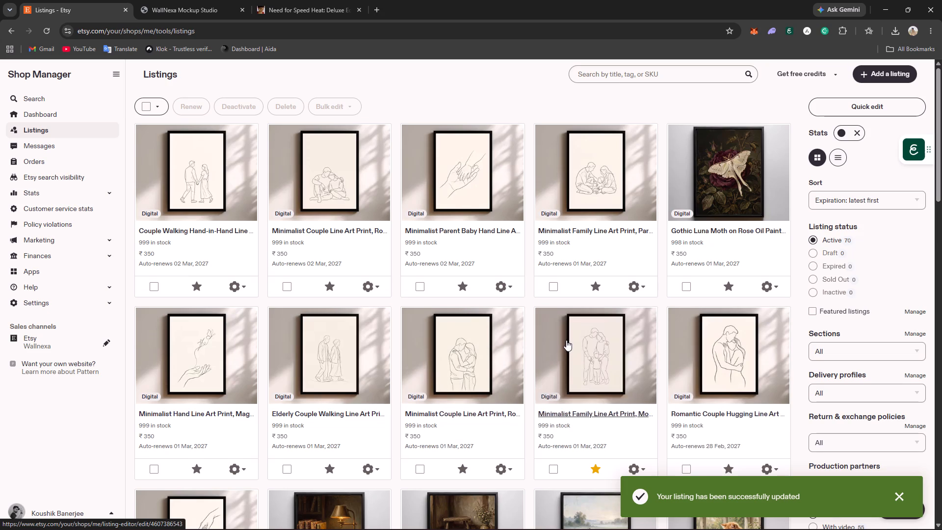
pyautogui.scroll(-6, 566, 340)
pyautogui.scroll(-9, 517, 333)
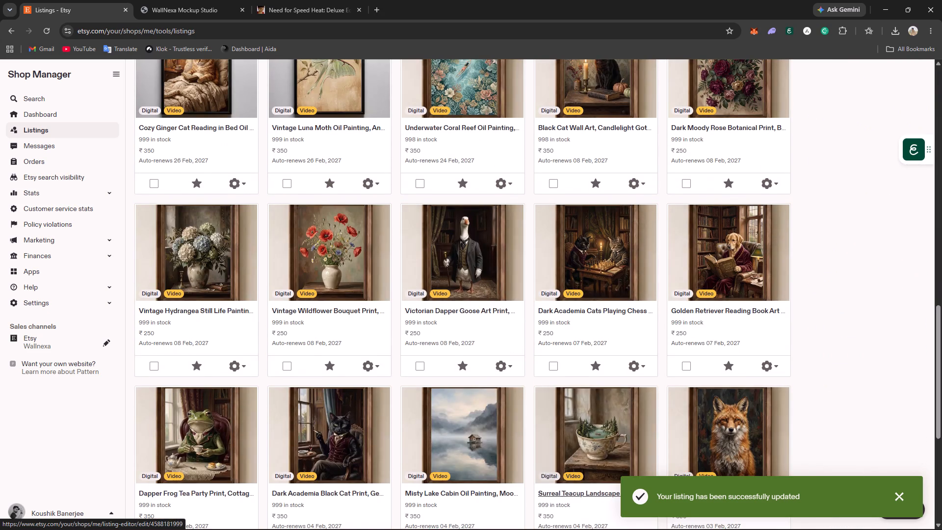
pyautogui.scroll(8, 385, 273)
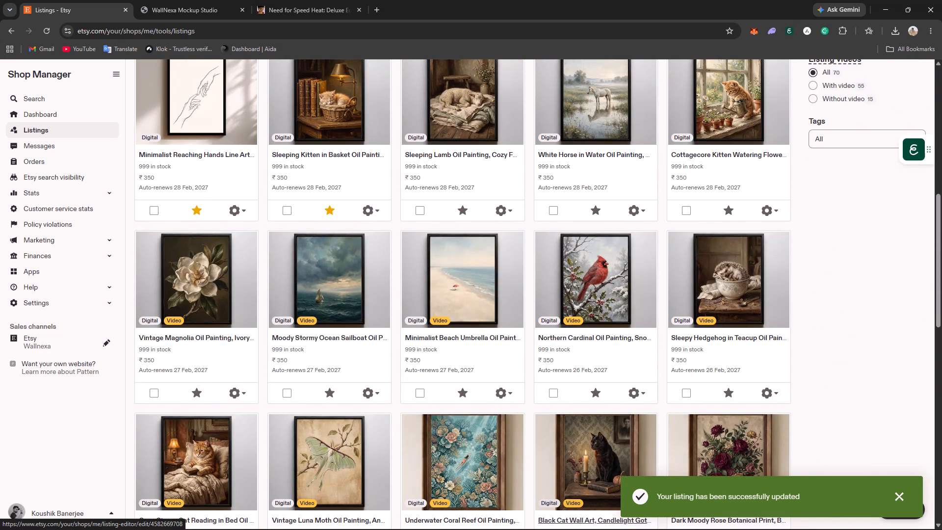
pyautogui.click(901, 494)
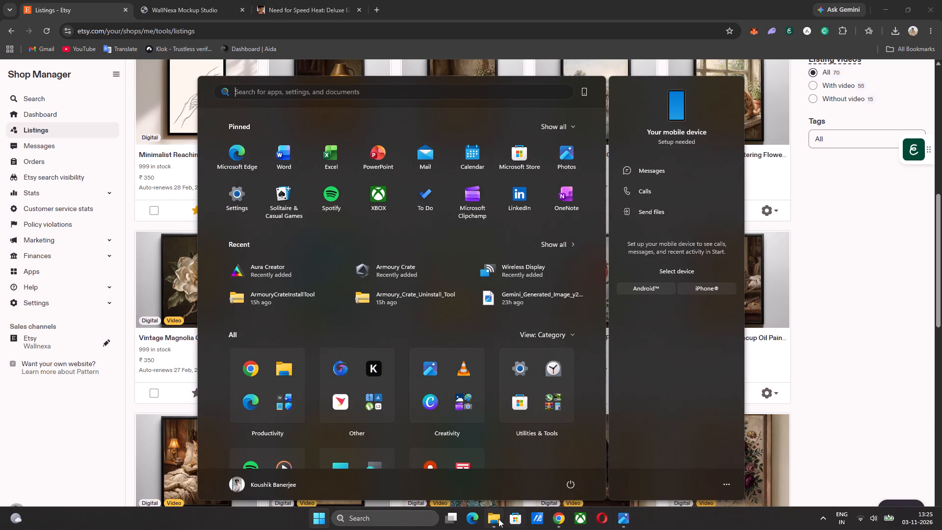
pyautogui.click(487, 515)
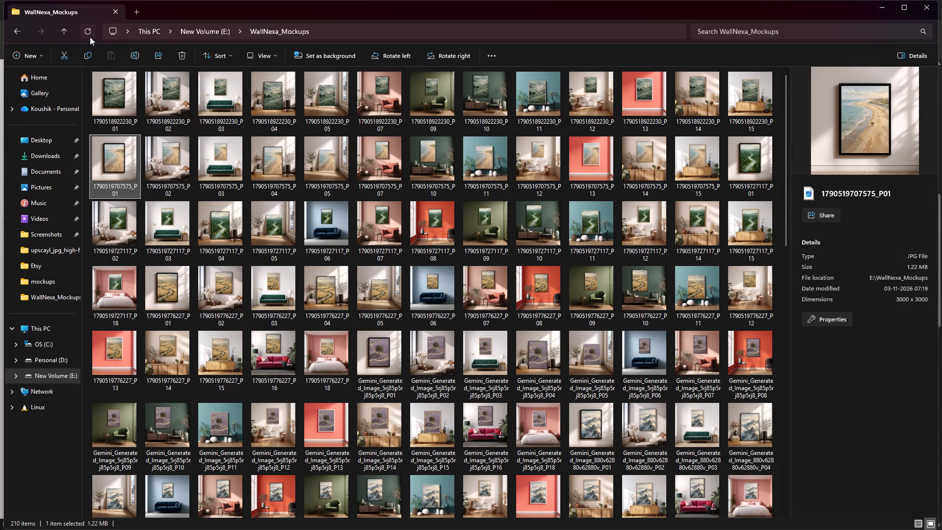
pyautogui.click(90, 34)
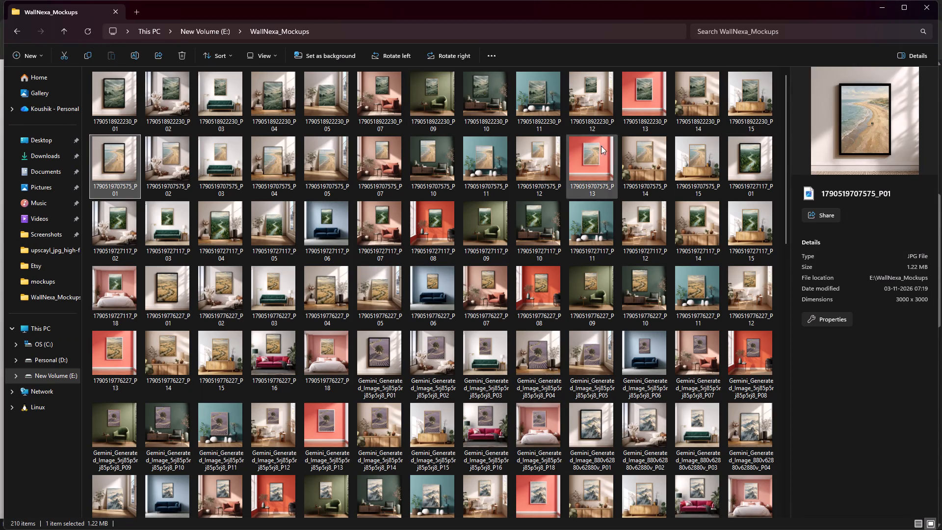
pyautogui.doubleClick(123, 161)
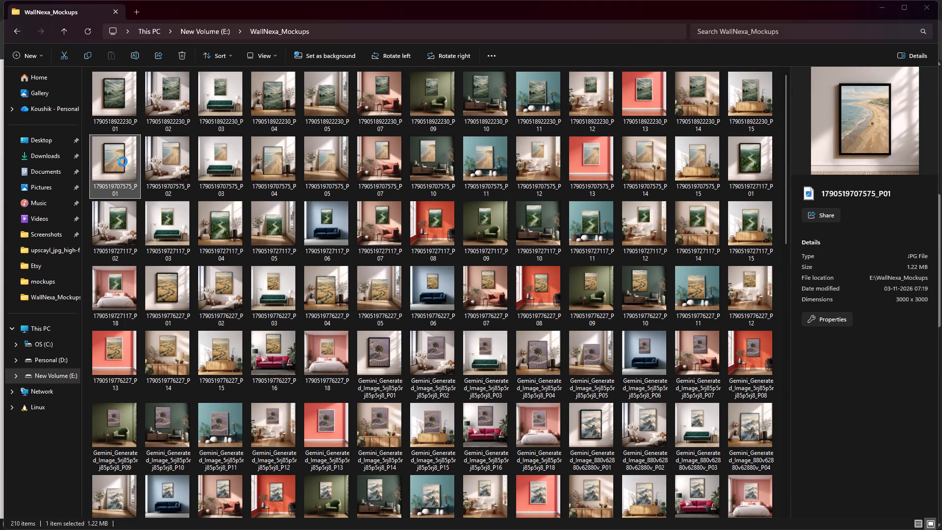
pyautogui.click(748, 117)
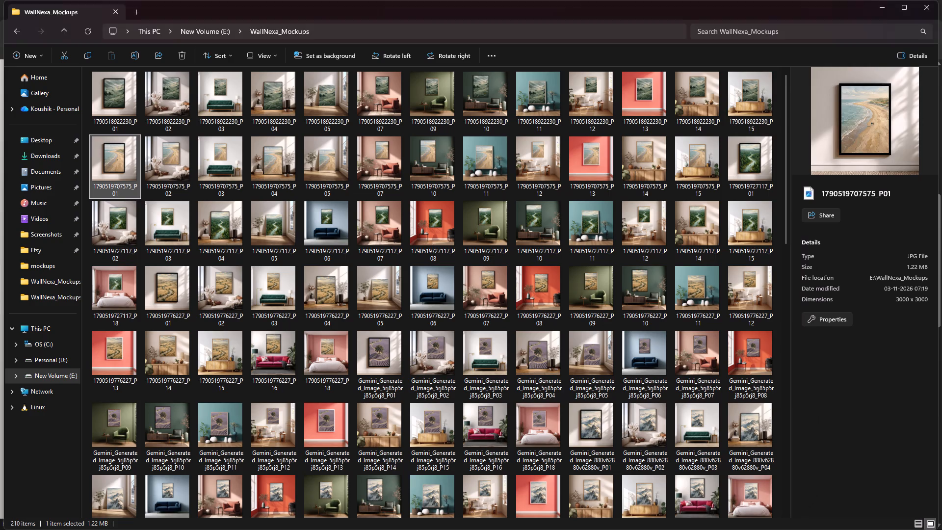
pyautogui.click(890, 4)
# Find the Couple Beach Art Oil Painting listing on the second page of the shop's listings and open it for editing.
pyautogui.scroll(-8, 535, 271)
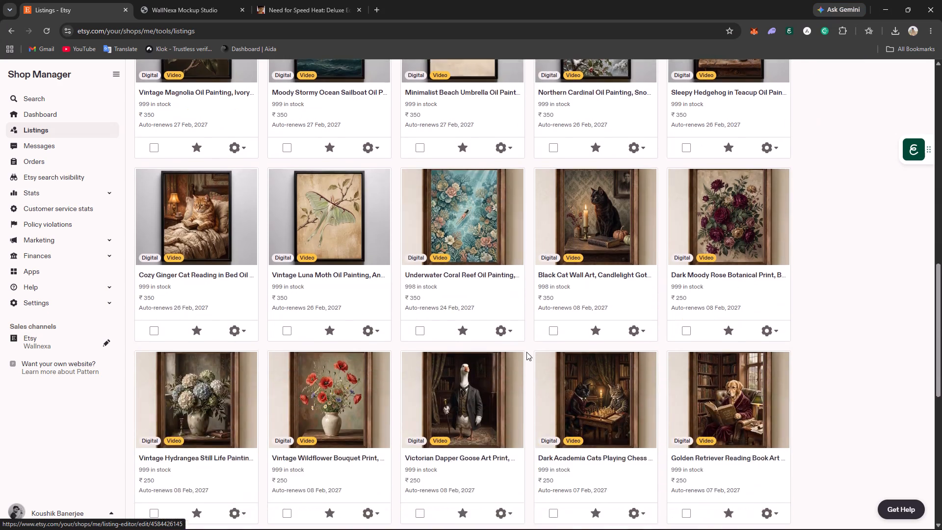
pyautogui.scroll(-2, 526, 352)
pyautogui.scroll(-6, 440, 378)
pyautogui.click(176, 470)
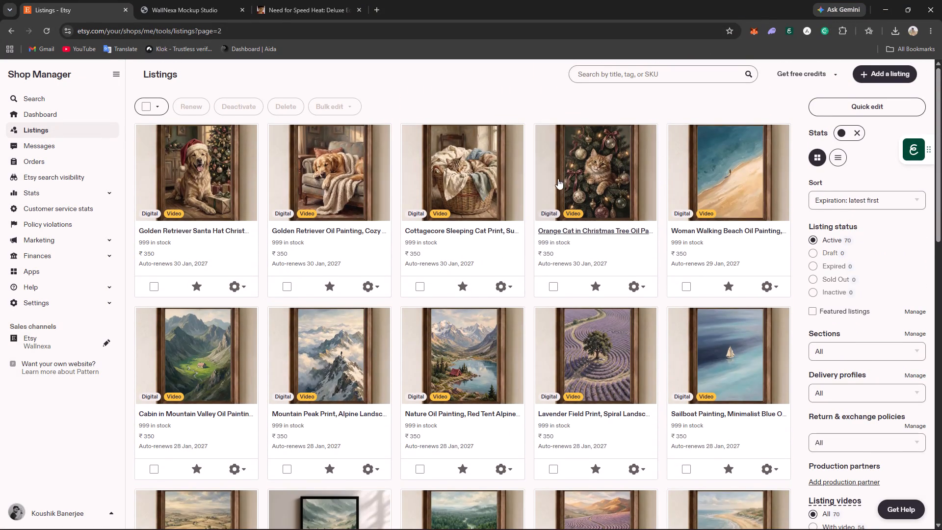
pyautogui.scroll(-3, 523, 231)
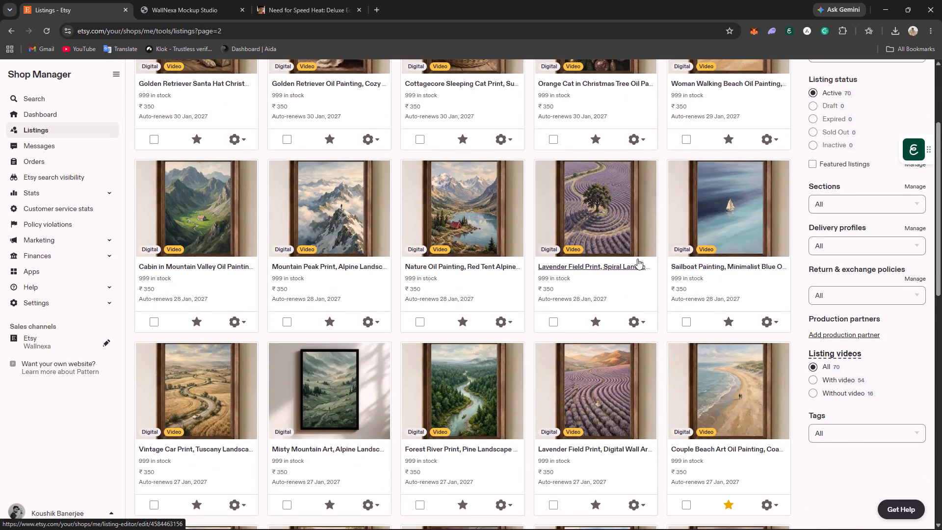
pyautogui.scroll(-2, 637, 259)
pyautogui.scroll(-2, 589, 254)
pyautogui.scroll(-9, 487, 261)
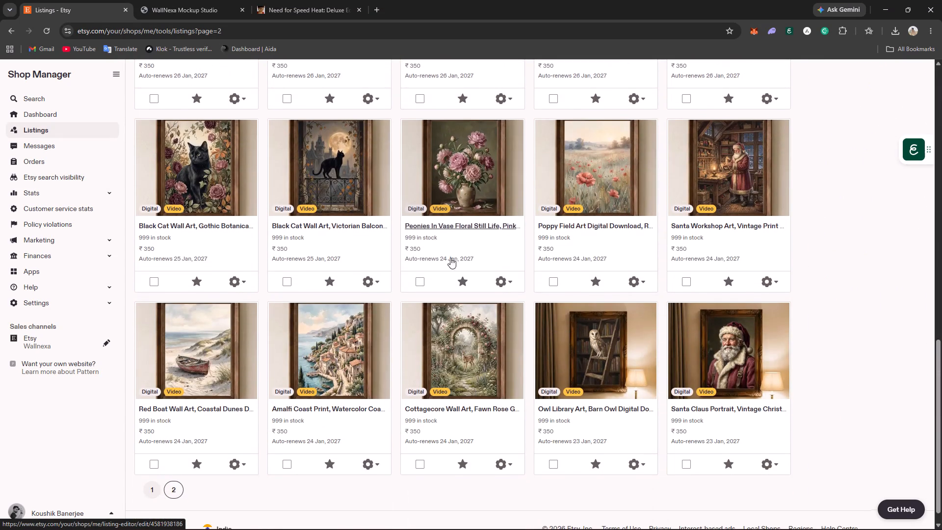
pyautogui.scroll(-2, 450, 258)
pyautogui.scroll(-3, 634, 283)
pyautogui.scroll(11, 587, 269)
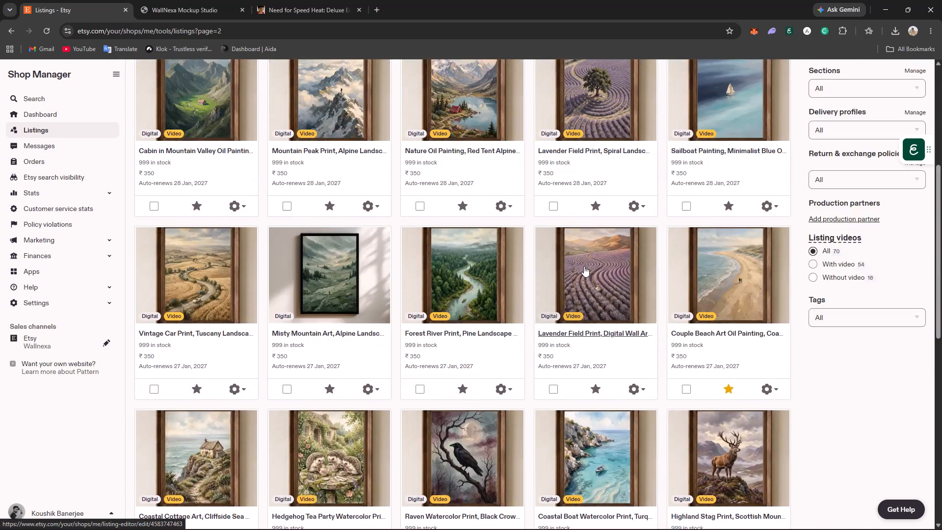
pyautogui.scroll(4, 584, 266)
pyautogui.scroll(3, 767, 177)
pyautogui.scroll(-2, 469, 203)
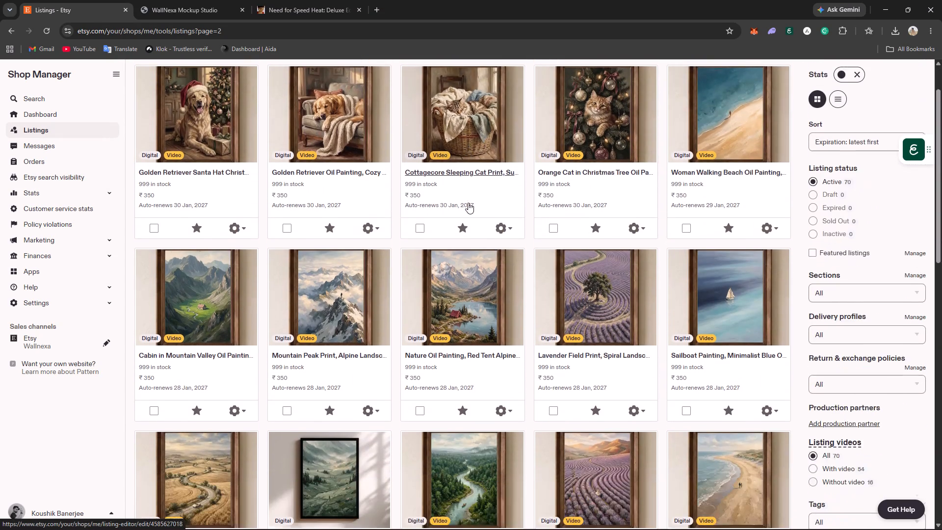
pyautogui.scroll(-3, 469, 203)
pyautogui.click(723, 348)
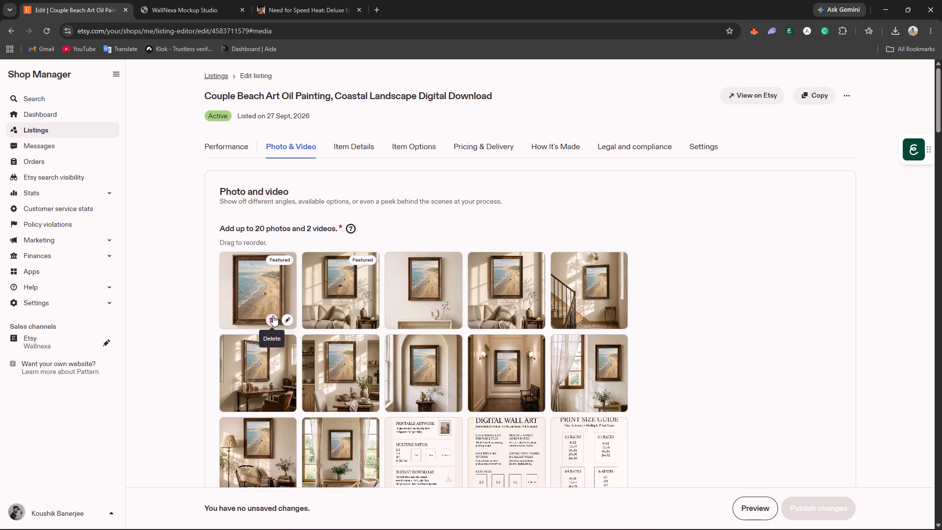
# Delete the 11 old wood-framed mockup photos from the Couple Beach Art listing, keeping the video and the three info images.
pyautogui.click(273, 316)
pyautogui.click(273, 316)
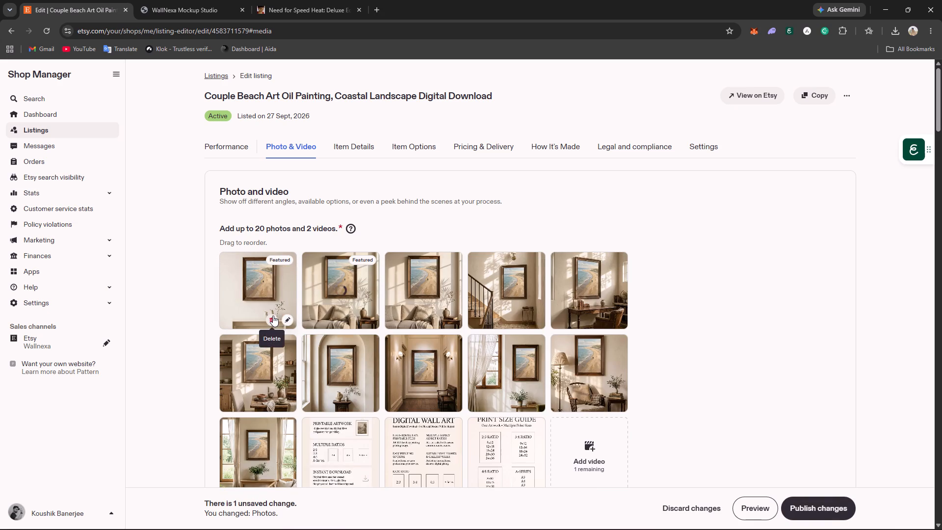
pyautogui.click(273, 316)
pyautogui.click(273, 316)
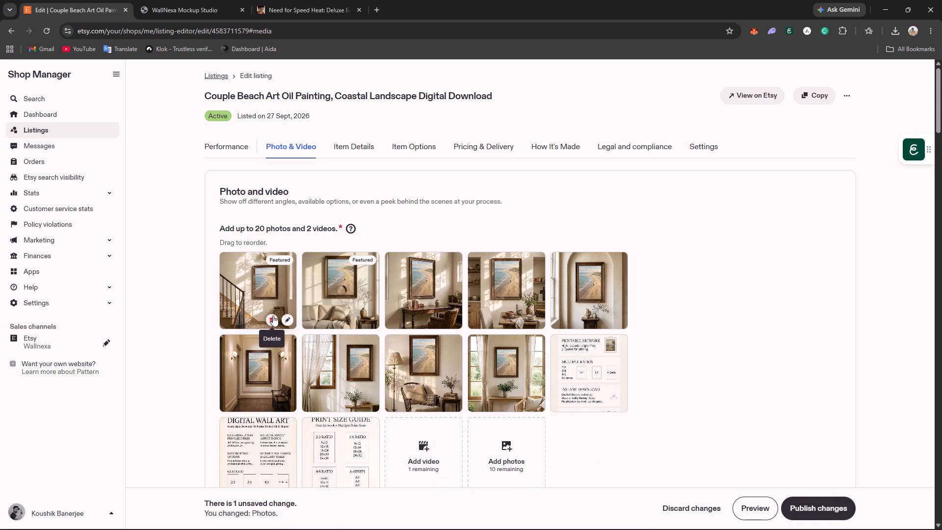
pyautogui.click(273, 316)
pyautogui.click(273, 316)
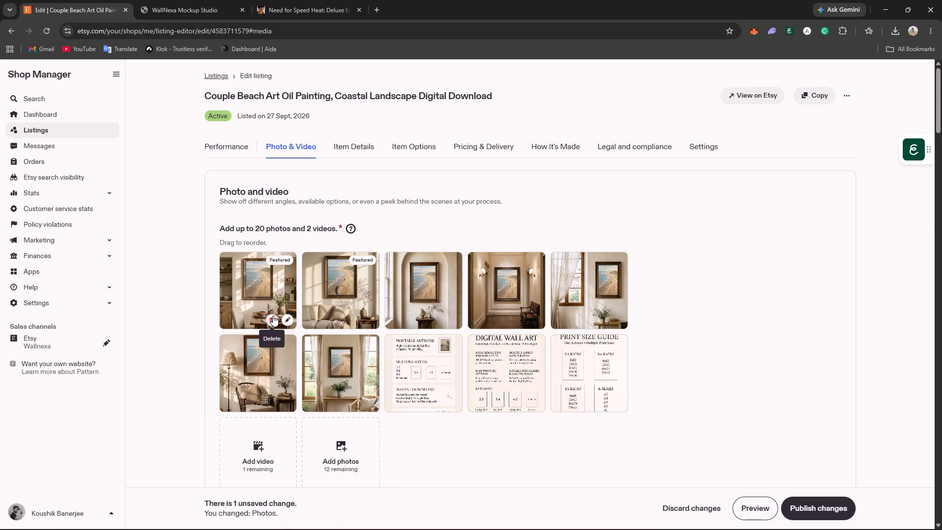
pyautogui.click(273, 316)
pyautogui.click(273, 316)
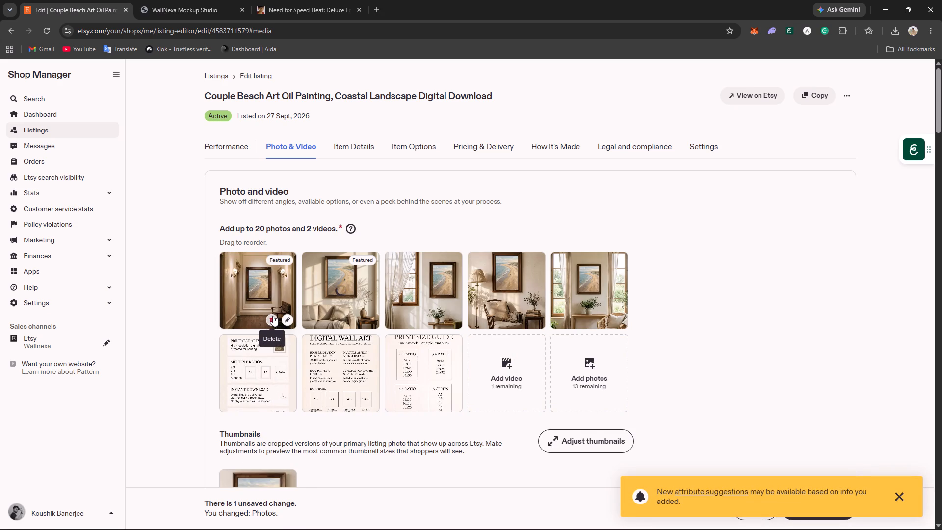
pyautogui.click(273, 316)
pyautogui.click(273, 316)
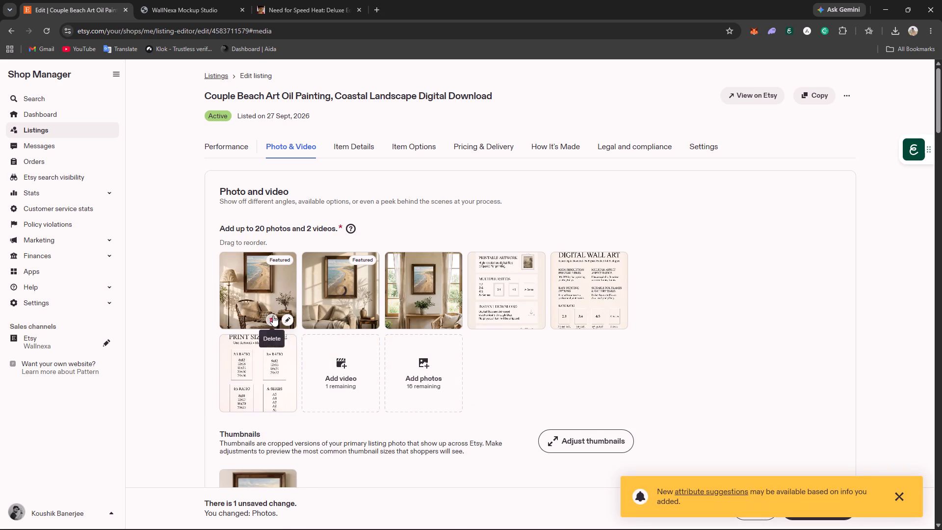
pyautogui.click(273, 316)
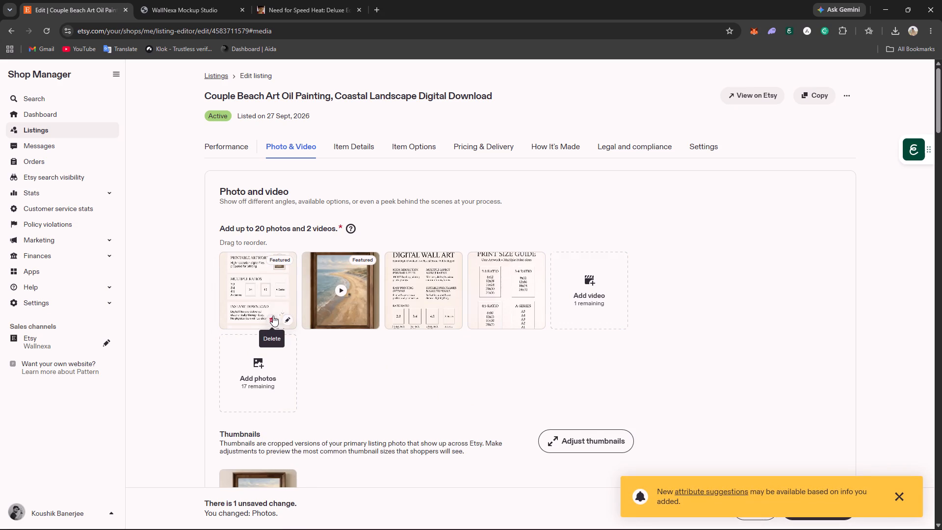
pyautogui.click(273, 381)
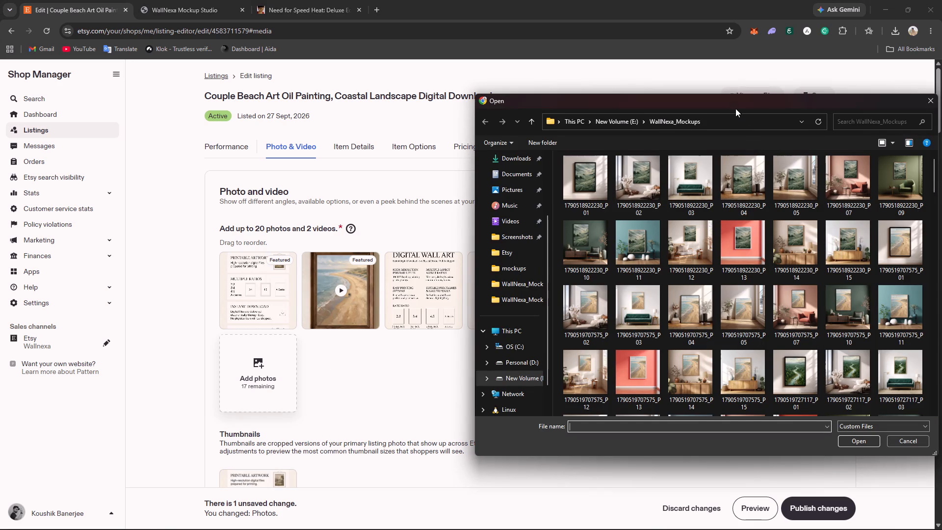
pyautogui.moveTo(734, 106); pyautogui.dragTo(490, 80)
pyautogui.click(649, 219)
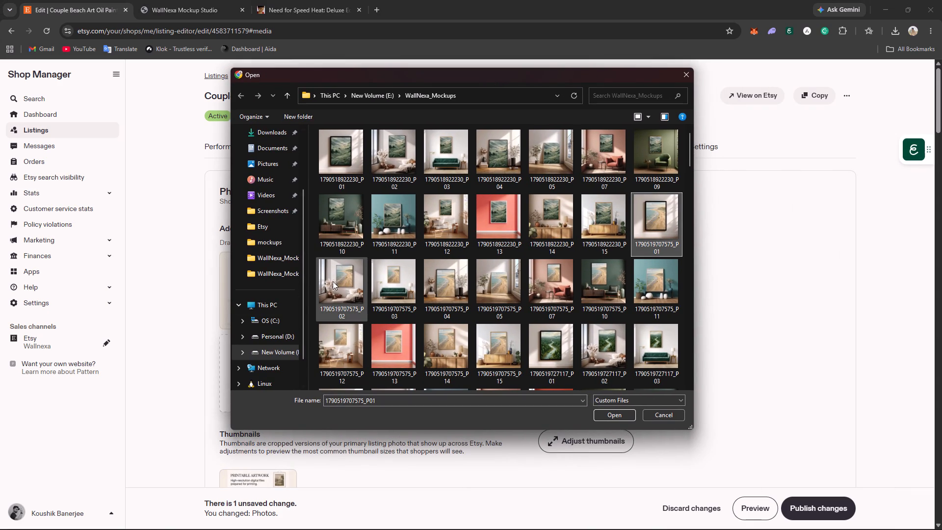
pyautogui.keyDown('ctrl'); pyautogui.moveTo(314, 285); pyautogui.dragTo(654, 278); pyautogui.keyUp('ctrl')
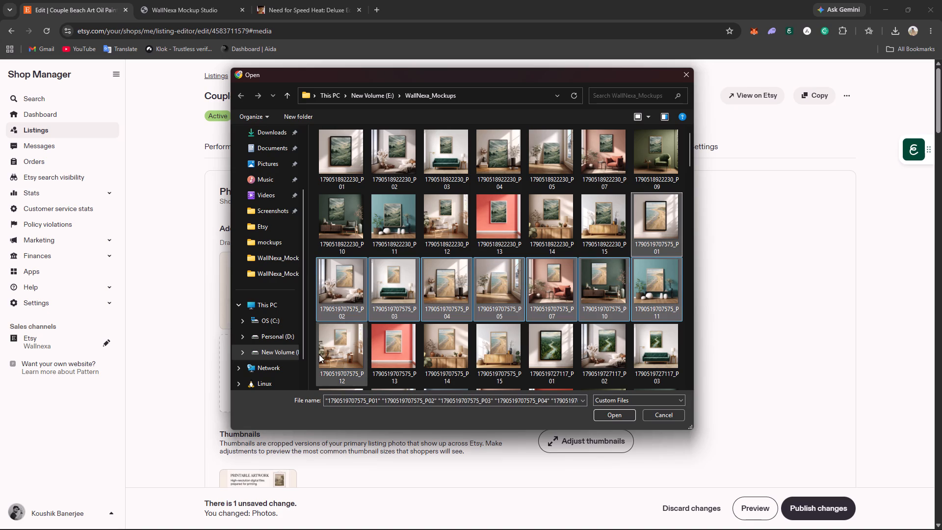
pyautogui.keyDown('ctrl'); pyautogui.moveTo(314, 353); pyautogui.dragTo(497, 344); pyautogui.keyUp('ctrl')
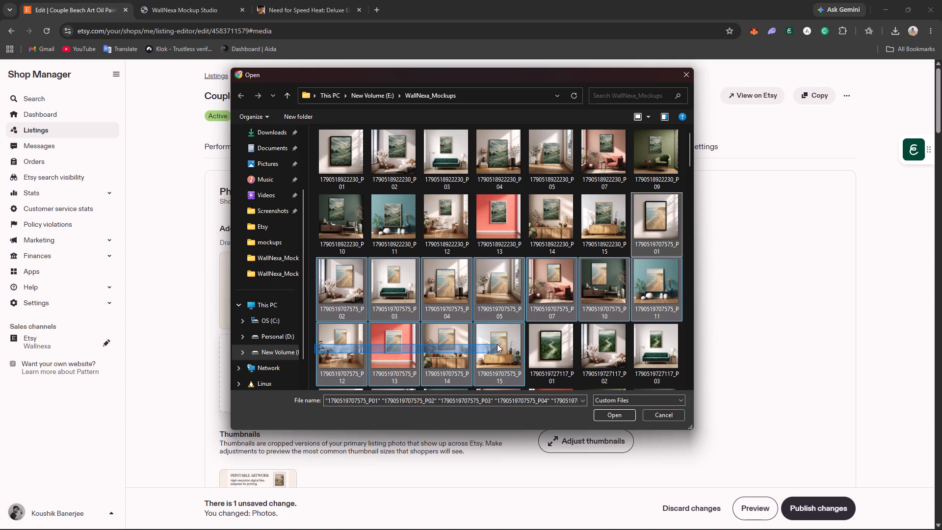
pyautogui.keyDown('ctrl'); pyautogui.moveTo(497, 344); pyautogui.dragTo(497, 344); pyautogui.keyUp('ctrl')
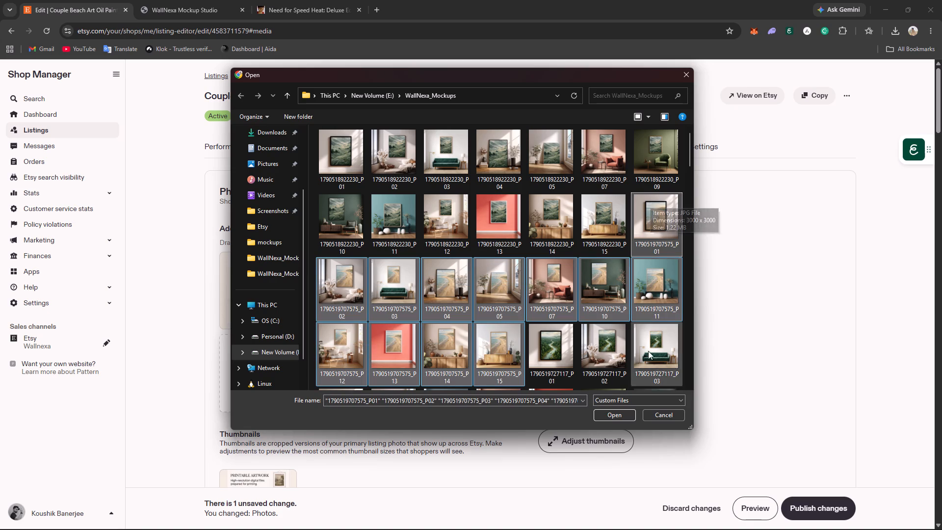
pyautogui.click(607, 410)
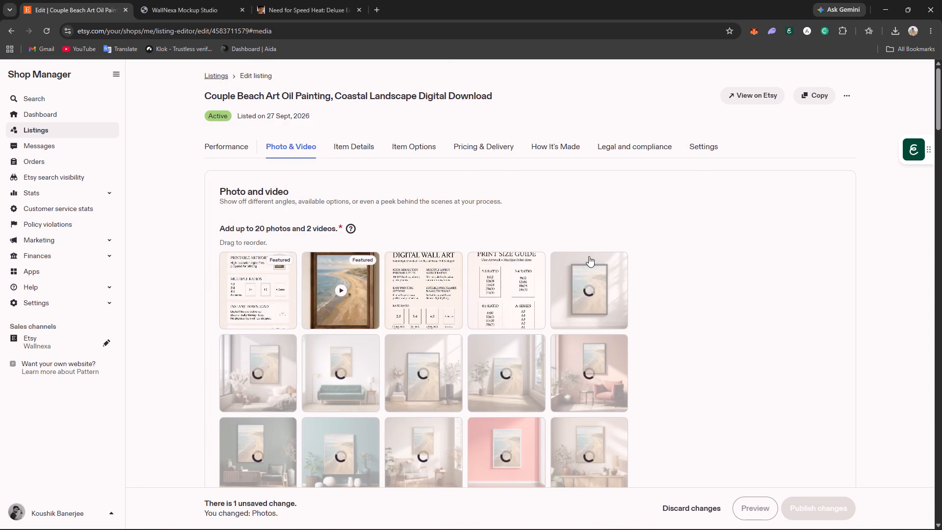
# Move the three info images to the end of the photos, ordered Digital Wall Art, Printable Artwork, Print Size Guide.
pyautogui.scroll(-2, 696, 259)
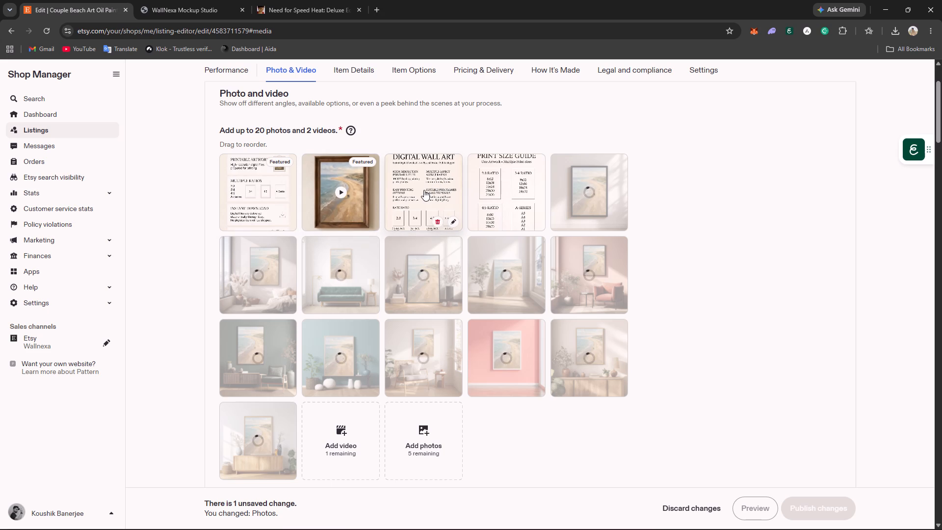
pyautogui.moveTo(424, 190); pyautogui.dragTo(277, 430)
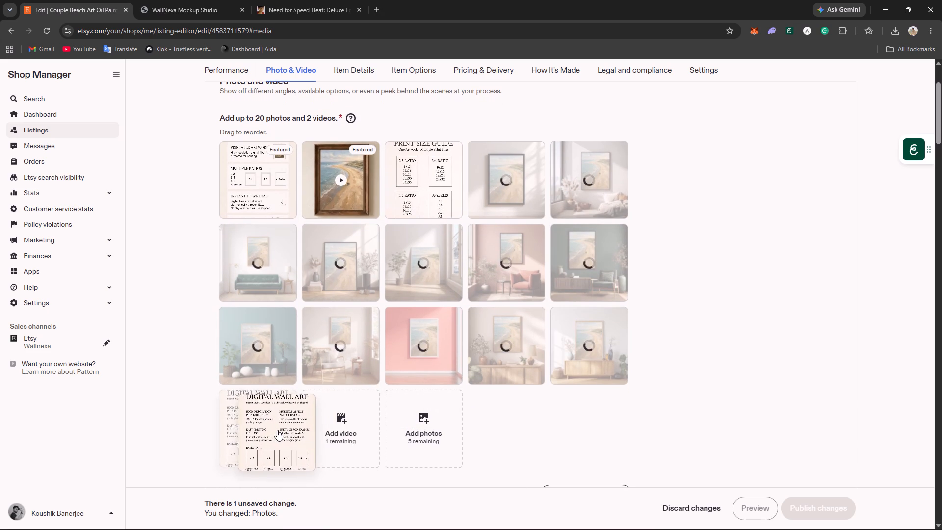
pyautogui.moveTo(277, 430); pyautogui.dragTo(265, 427)
pyautogui.moveTo(247, 186); pyautogui.dragTo(345, 428)
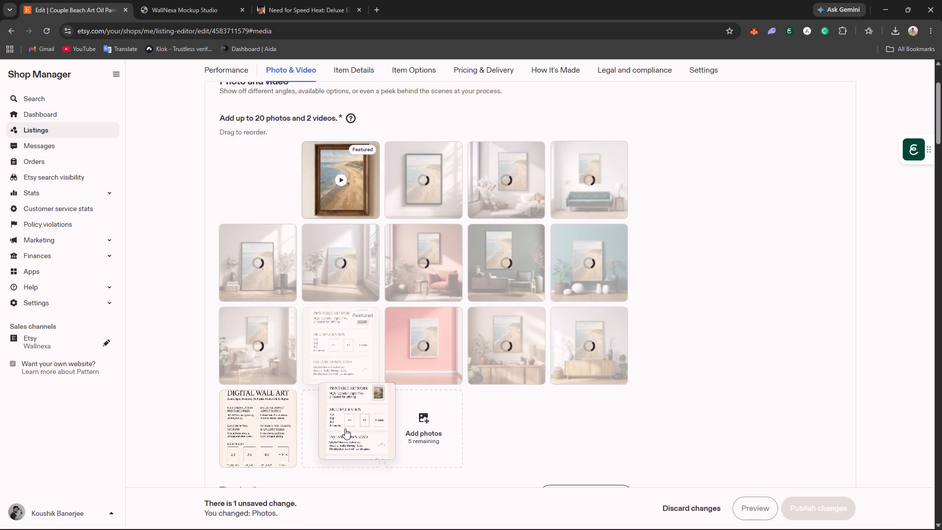
pyautogui.moveTo(345, 428); pyautogui.dragTo(343, 429)
pyautogui.moveTo(341, 338); pyautogui.dragTo(345, 434)
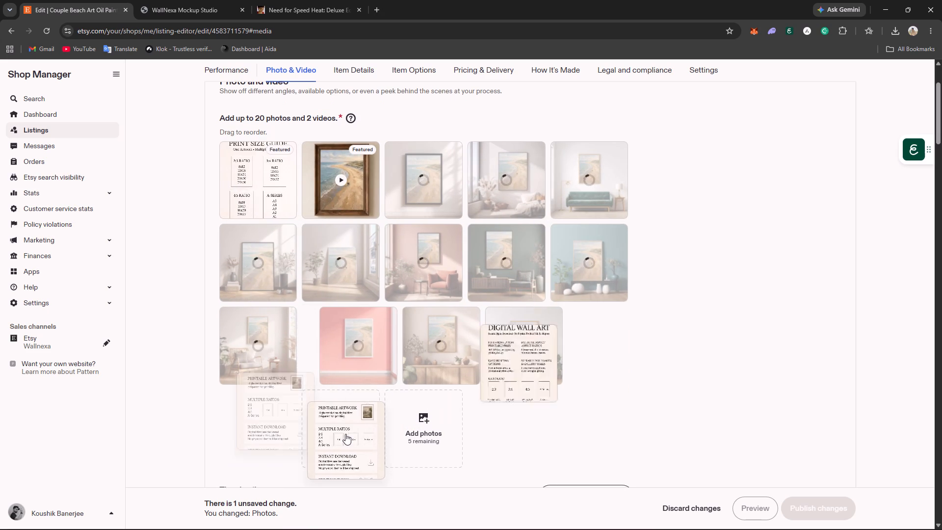
pyautogui.moveTo(345, 434); pyautogui.dragTo(296, 427)
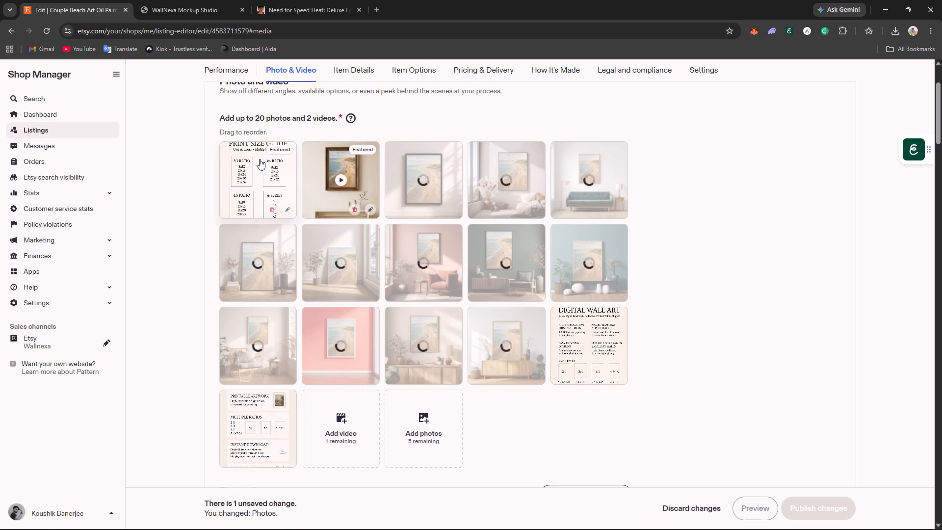
pyautogui.moveTo(259, 159); pyautogui.dragTo(336, 417)
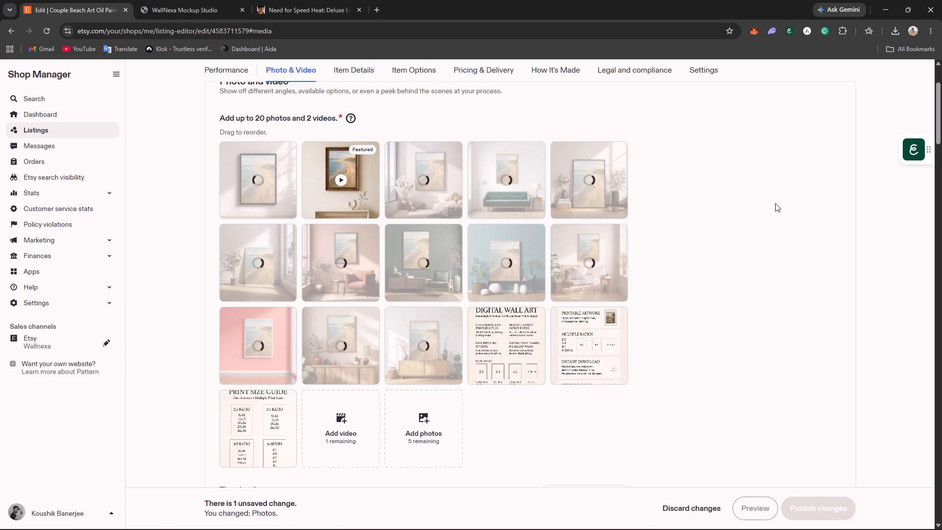
# Delete the old wood-framed video from the Couple Beach Art listing.
pyautogui.click(357, 209)
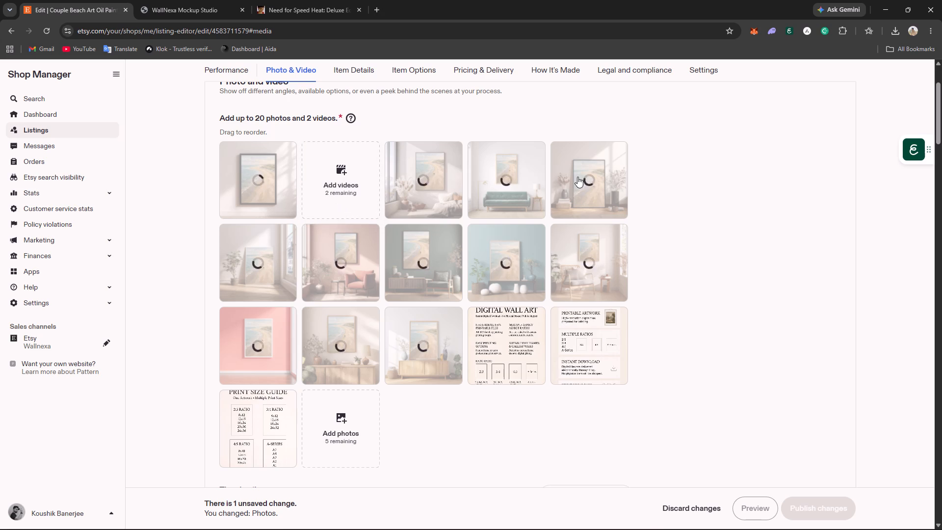
# Reorder the mockups: floor-standing frame with plants second, frame leaning by the window fourth, and light wooden sideboard fifth, before the green sofa.
pyautogui.moveTo(605, 185); pyautogui.dragTo(577, 184)
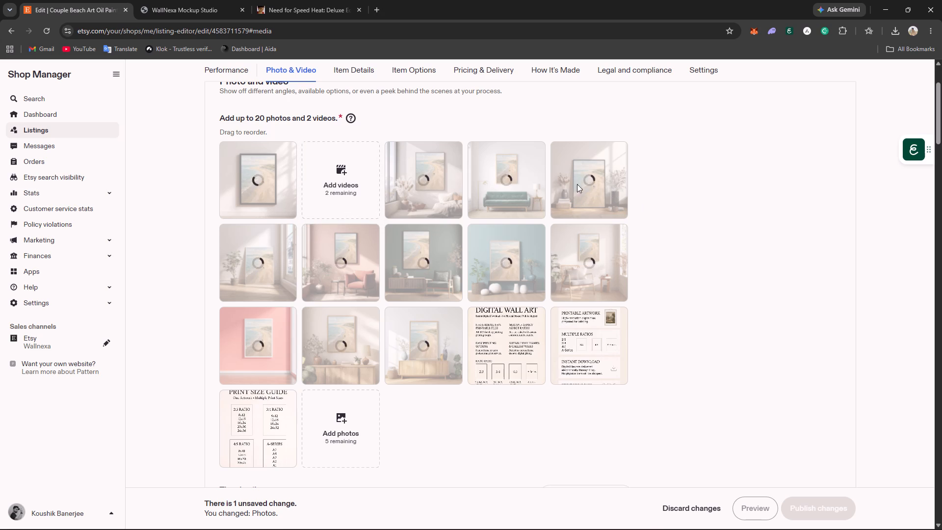
pyautogui.moveTo(577, 184); pyautogui.dragTo(429, 180)
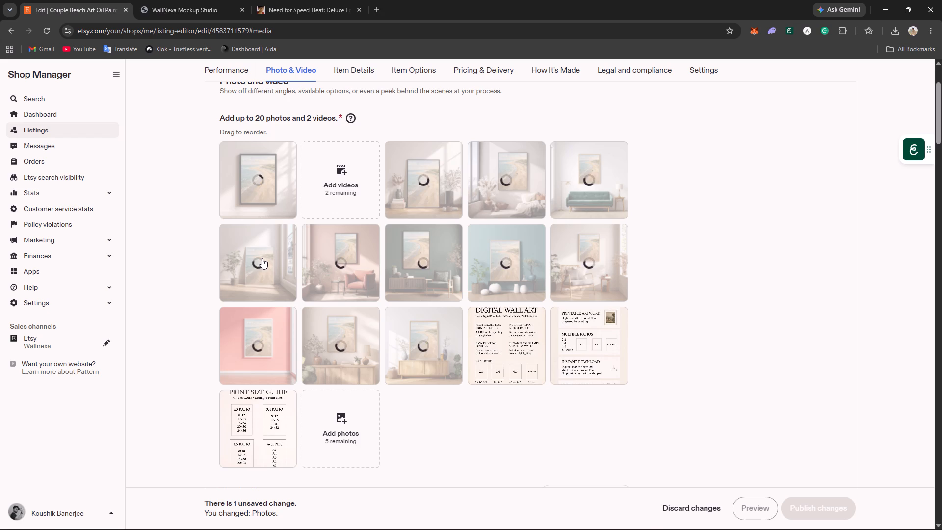
pyautogui.moveTo(262, 258); pyautogui.dragTo(592, 188)
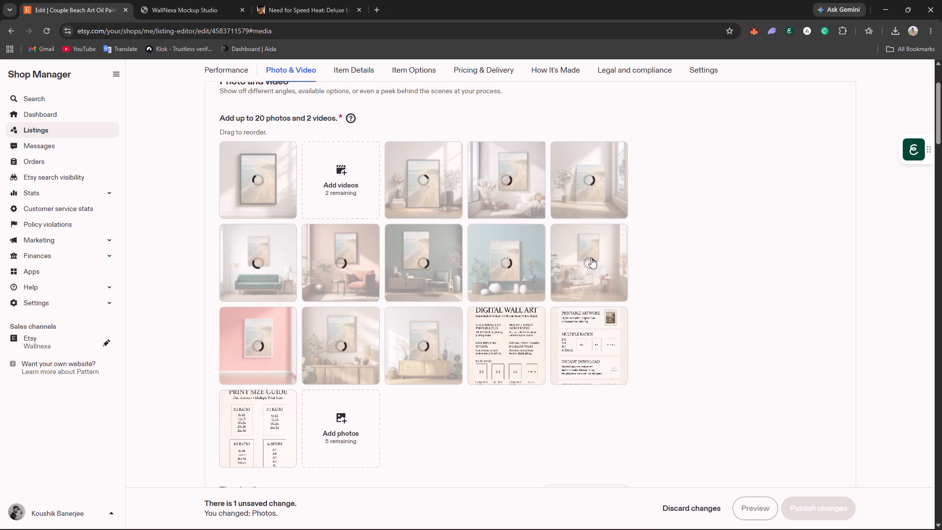
pyautogui.moveTo(439, 326); pyautogui.dragTo(320, 271)
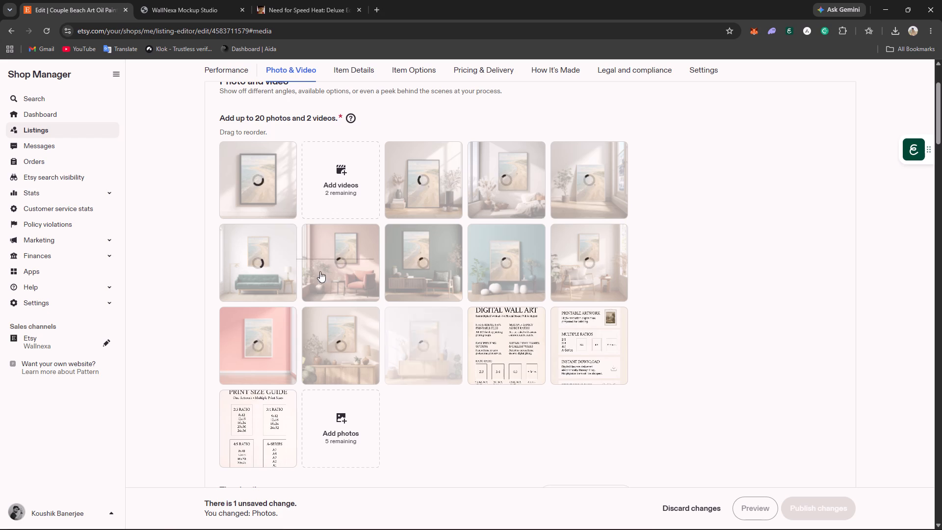
pyautogui.moveTo(320, 271); pyautogui.dragTo(266, 262)
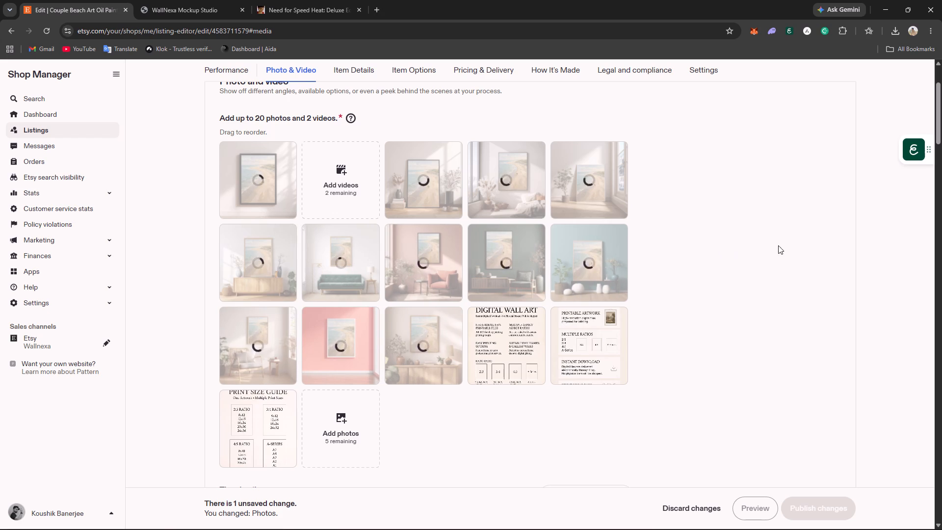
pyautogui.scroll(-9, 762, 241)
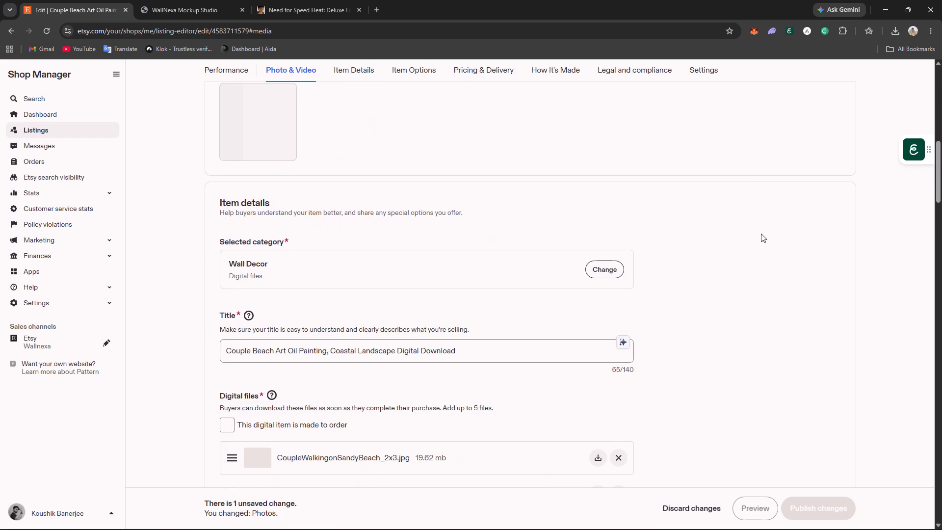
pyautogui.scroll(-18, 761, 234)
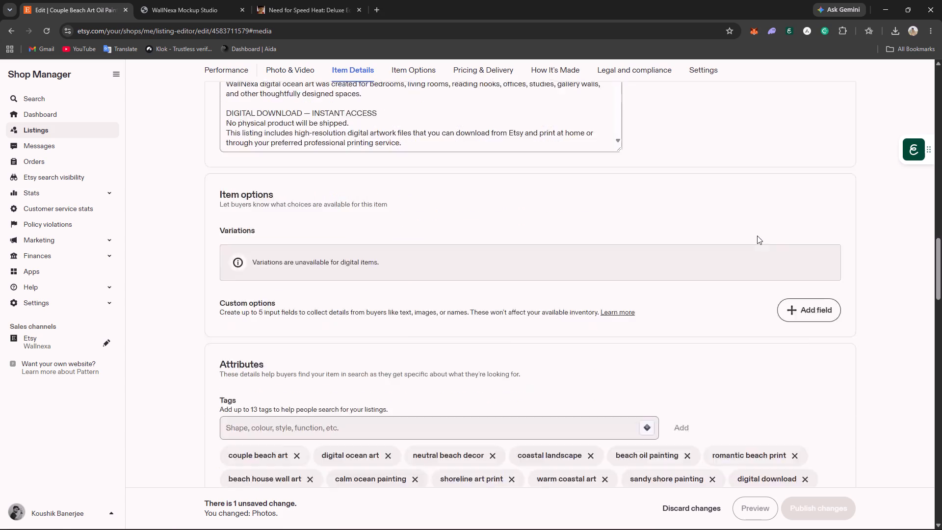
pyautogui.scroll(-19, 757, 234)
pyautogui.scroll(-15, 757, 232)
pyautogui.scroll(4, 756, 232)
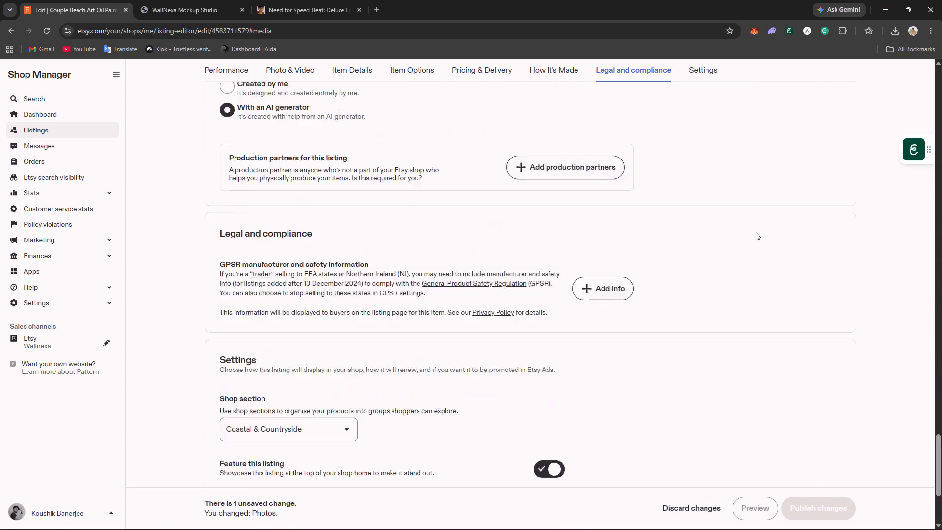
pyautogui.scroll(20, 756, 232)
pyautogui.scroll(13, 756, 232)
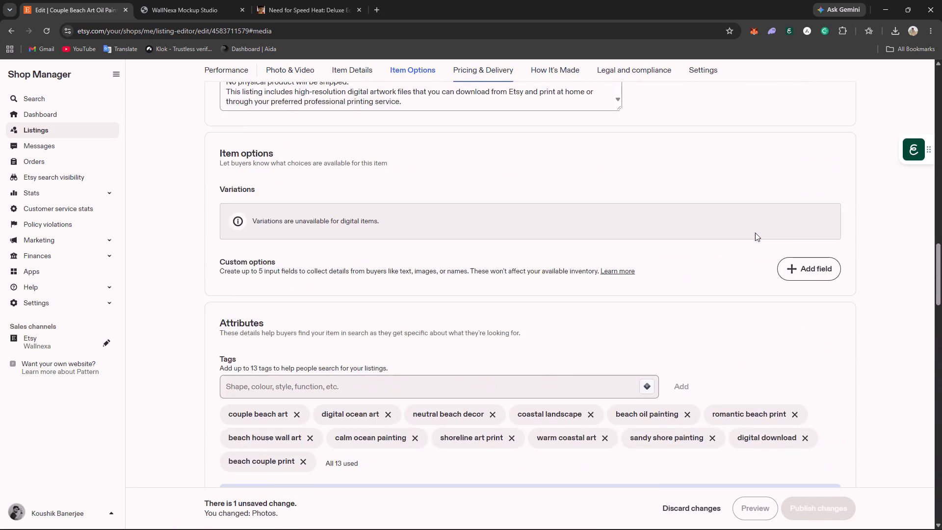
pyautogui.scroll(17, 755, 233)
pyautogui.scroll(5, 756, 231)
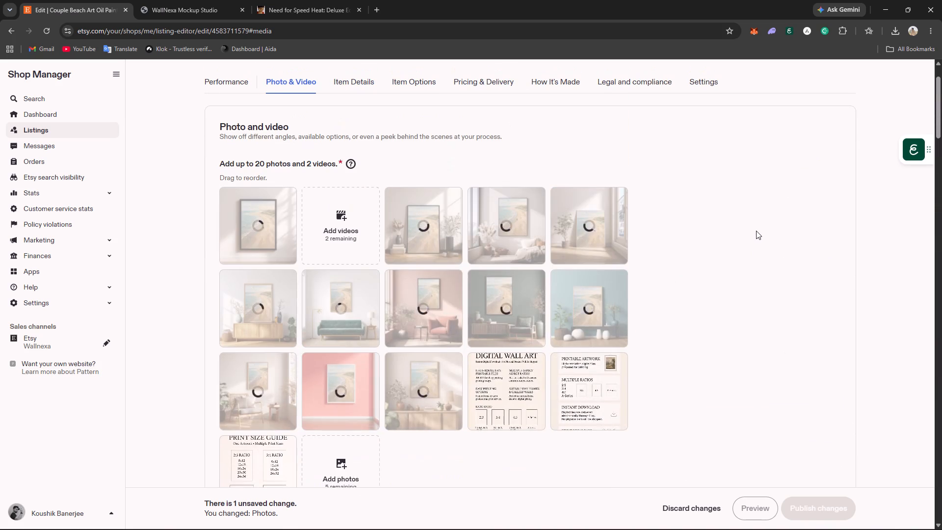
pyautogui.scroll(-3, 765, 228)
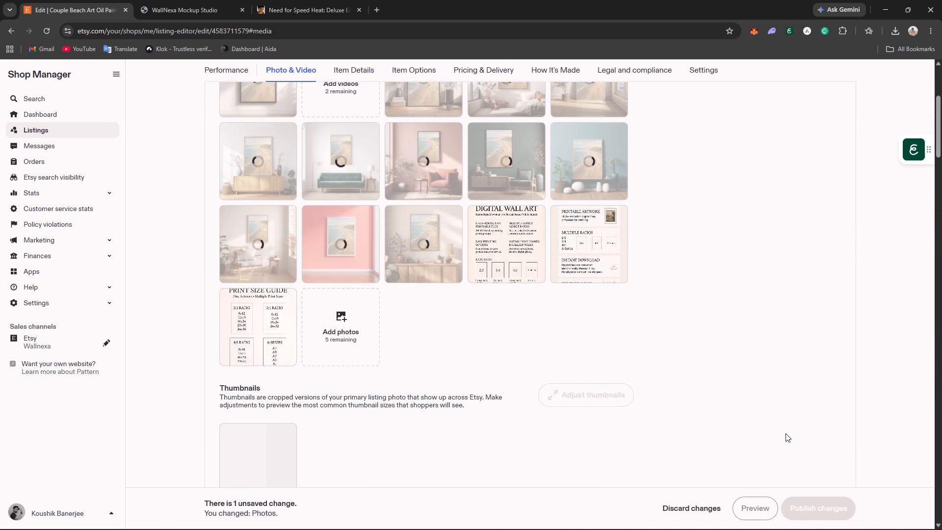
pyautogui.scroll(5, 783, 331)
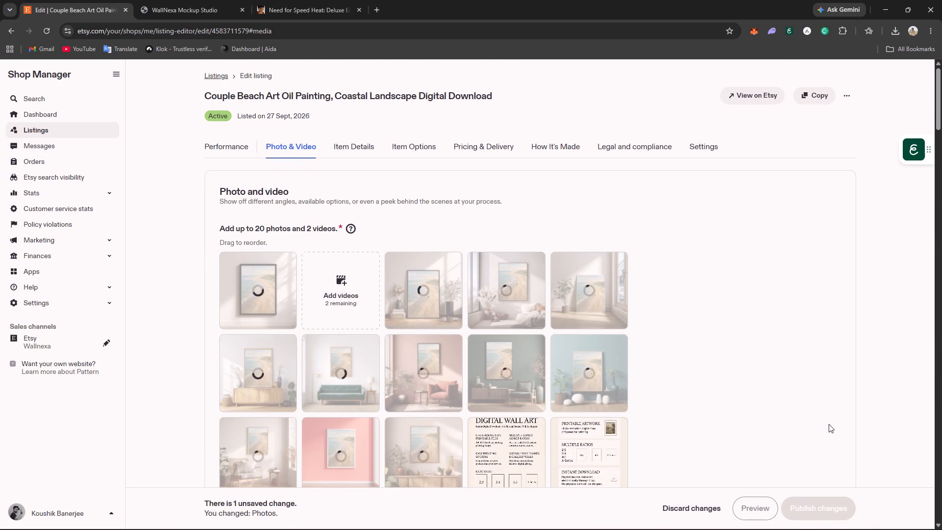
# Show the hidden icons in the taskbar's system tray.
pyautogui.click(823, 527)
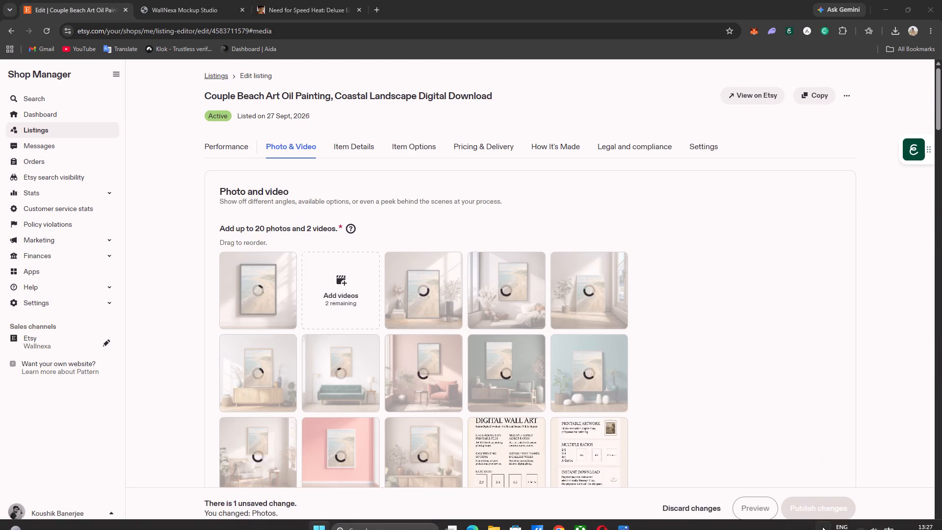
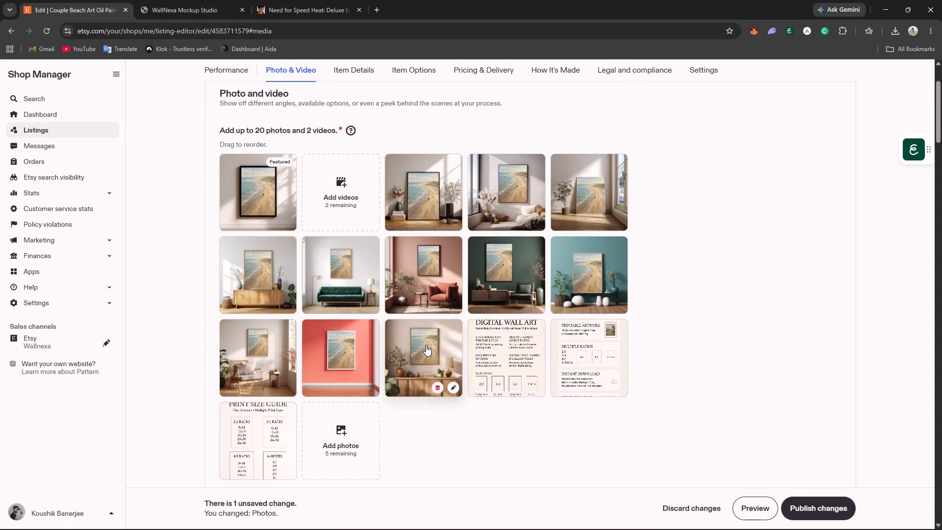
# Publish the photo changes to the Couple Beach Art listing.
pyautogui.click(818, 508)
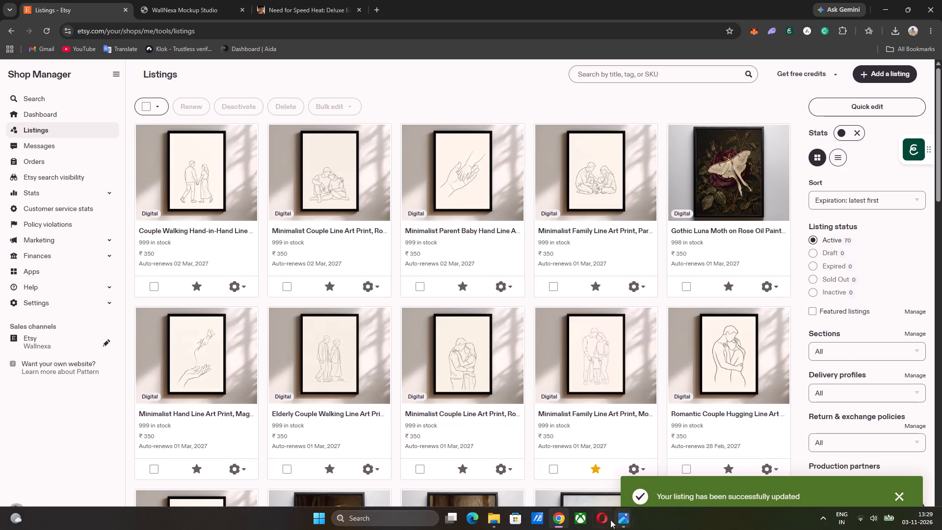
# Switch to the WallNexa_Mockups folder and close the leftover Photos viewer window.
pyautogui.click(499, 518)
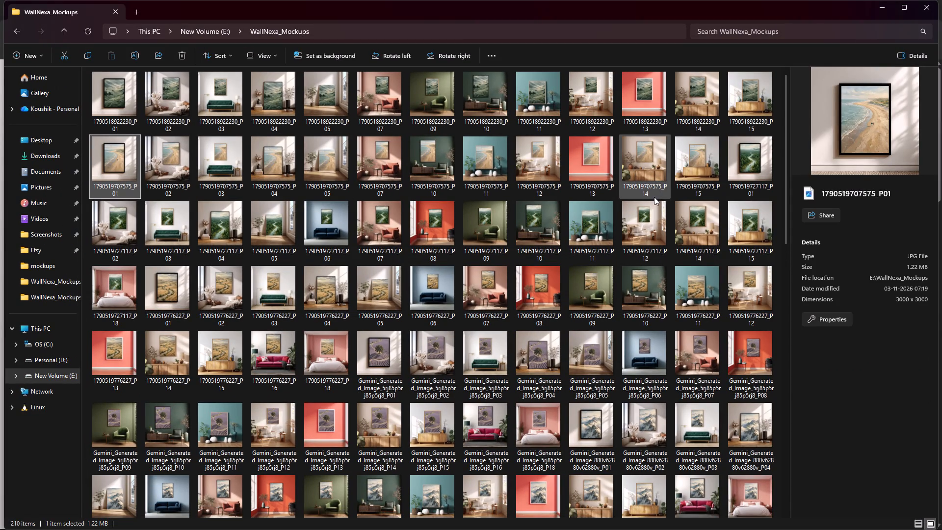
pyautogui.rightClick(628, 525)
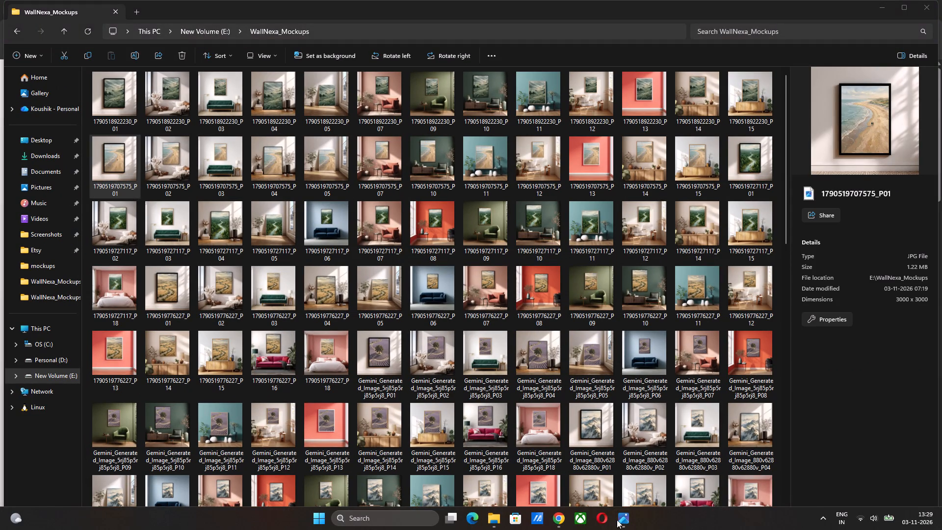
pyautogui.click(618, 494)
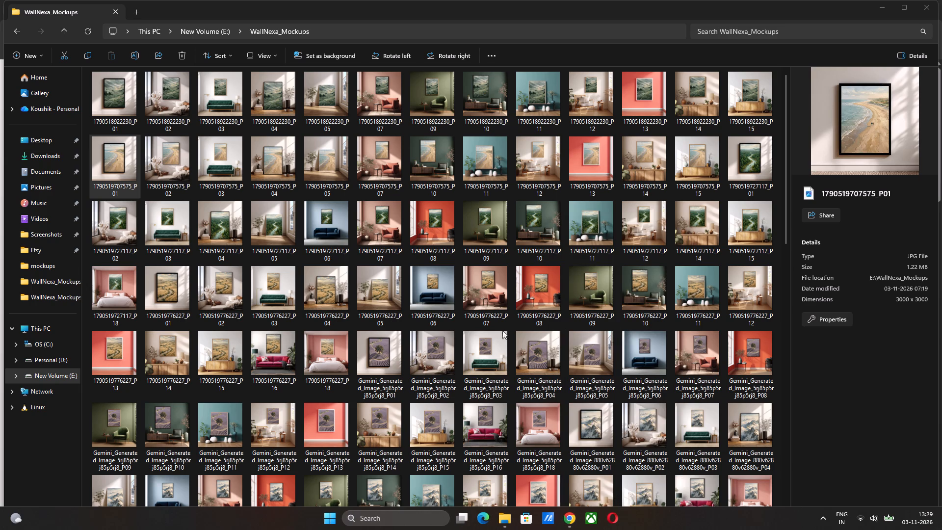
pyautogui.doubleClick(747, 159)
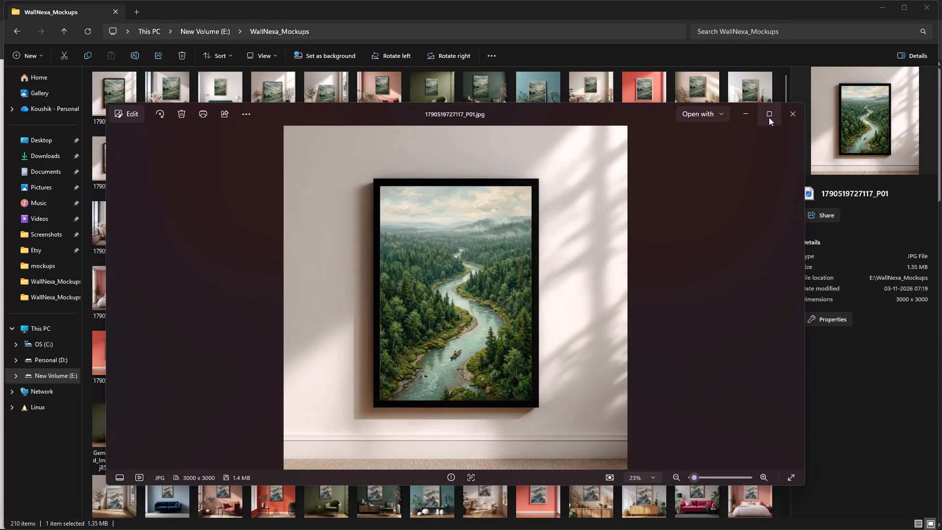
pyautogui.click(769, 117)
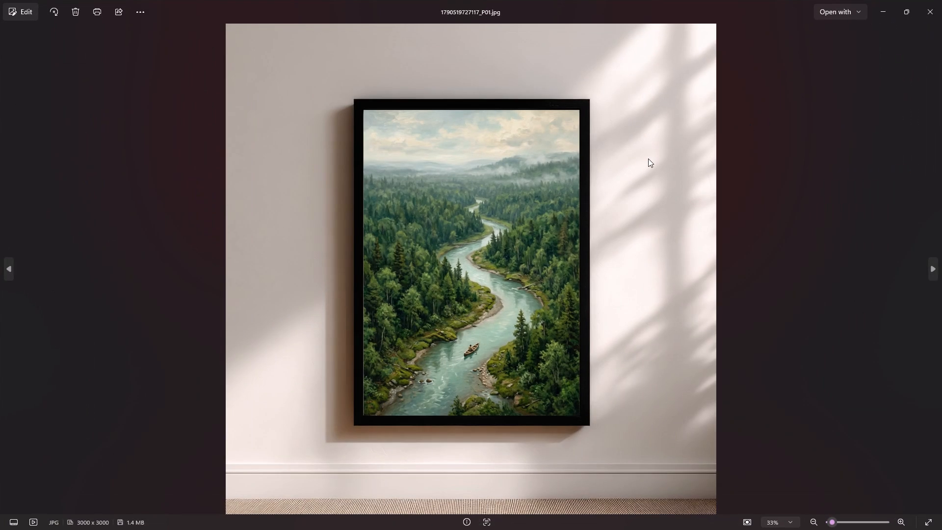
pyautogui.press('Right')
pyautogui.press('Left')
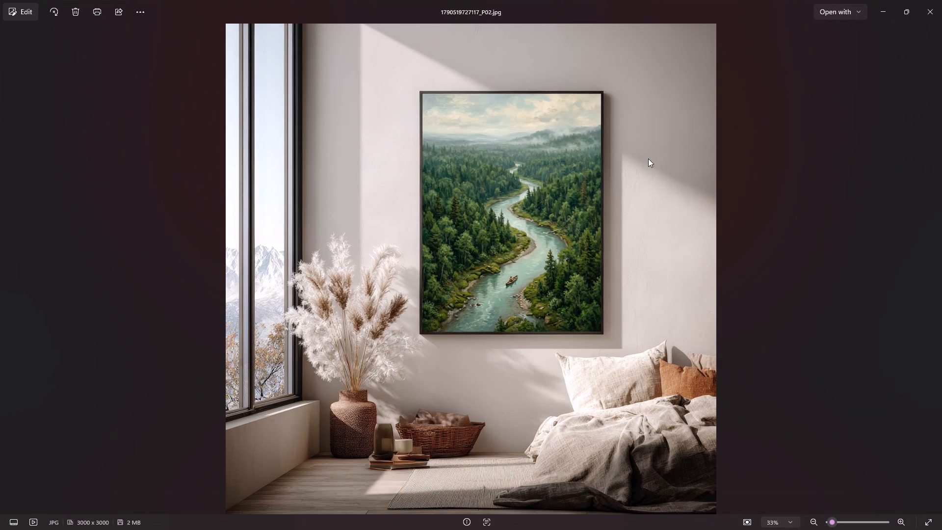
pyautogui.press('Right')
pyautogui.press('Right')
pyautogui.press('Right')
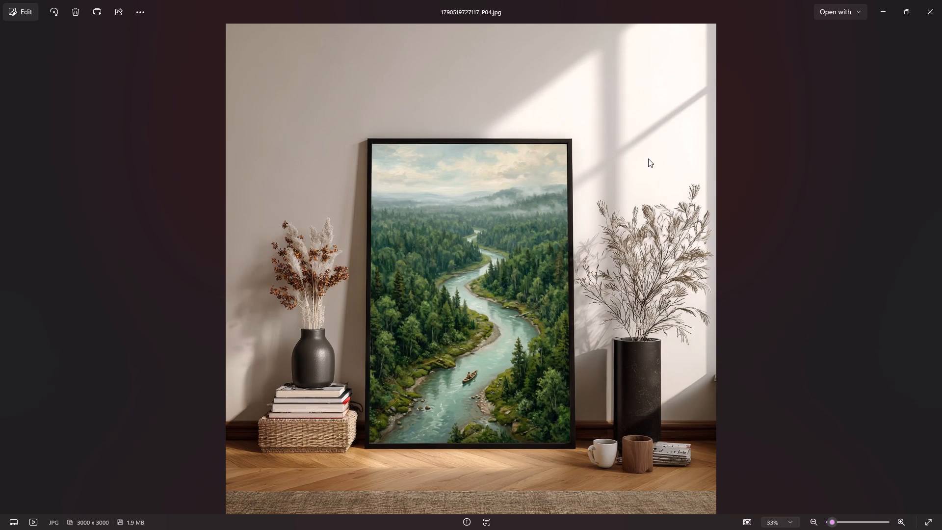
pyautogui.press('Left')
pyautogui.press('Left')
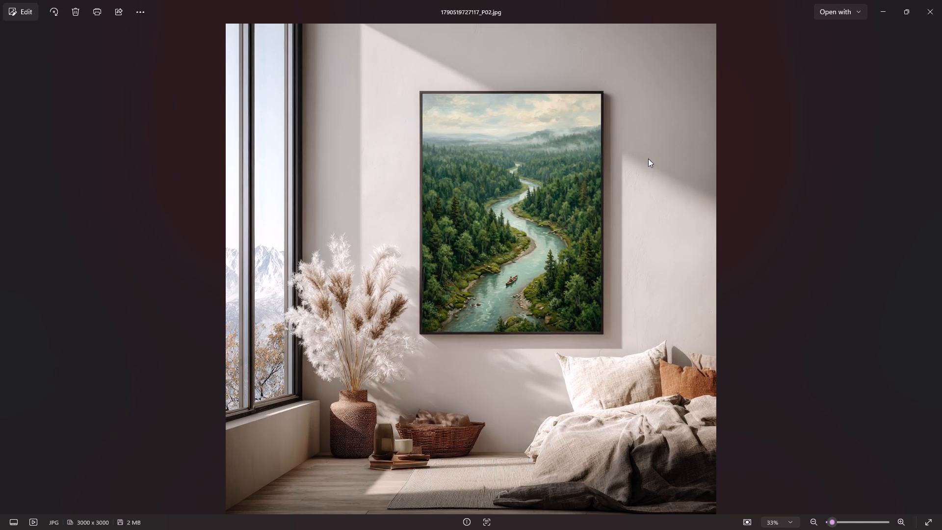
pyautogui.press('Delete')
pyautogui.press('Left')
pyautogui.press('Right')
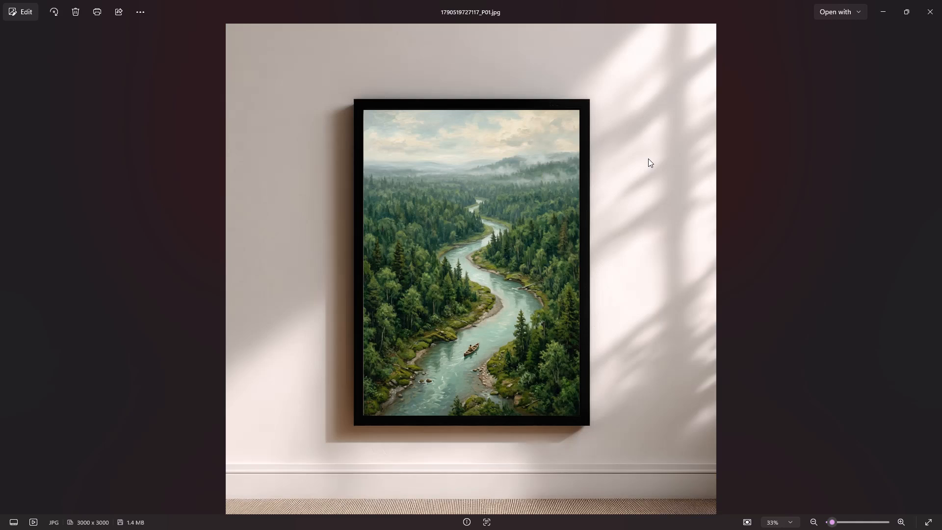
pyautogui.press('Right')
pyautogui.press('Right')
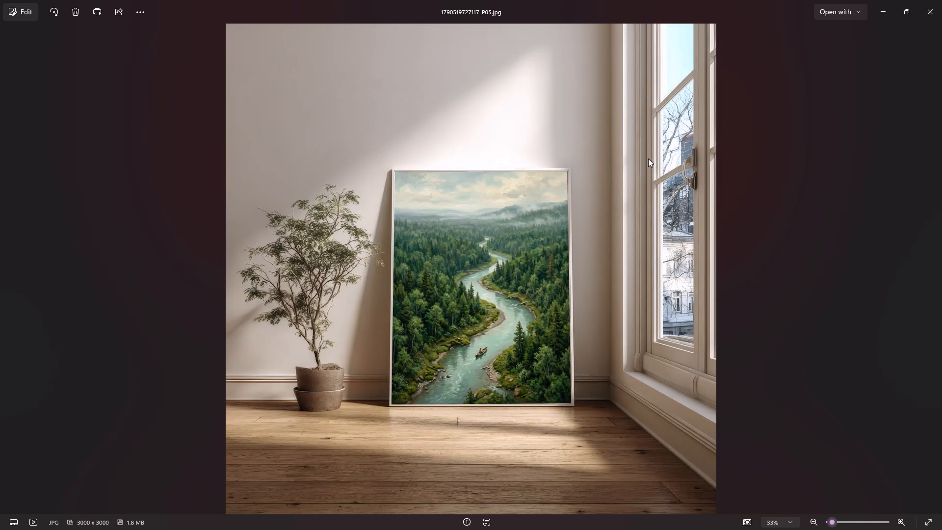
pyautogui.press('Right')
pyautogui.press('Right')
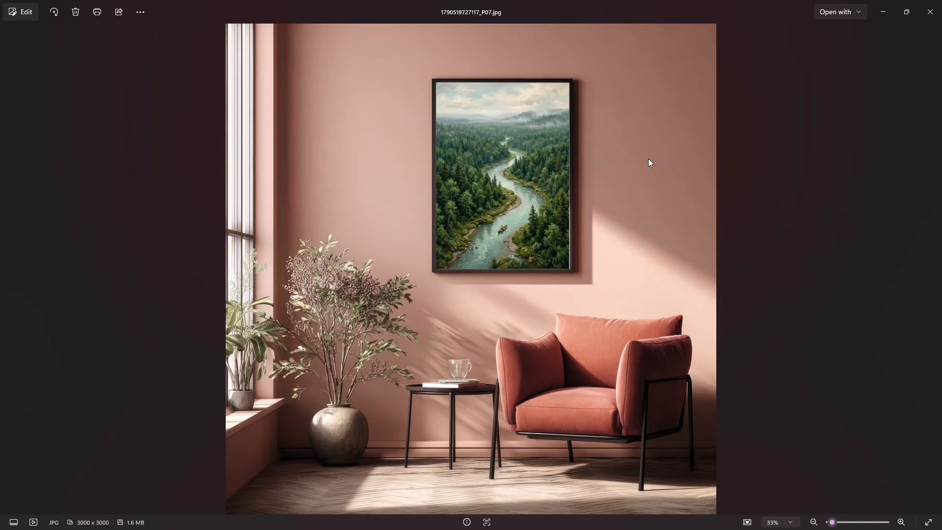
pyautogui.press('Right')
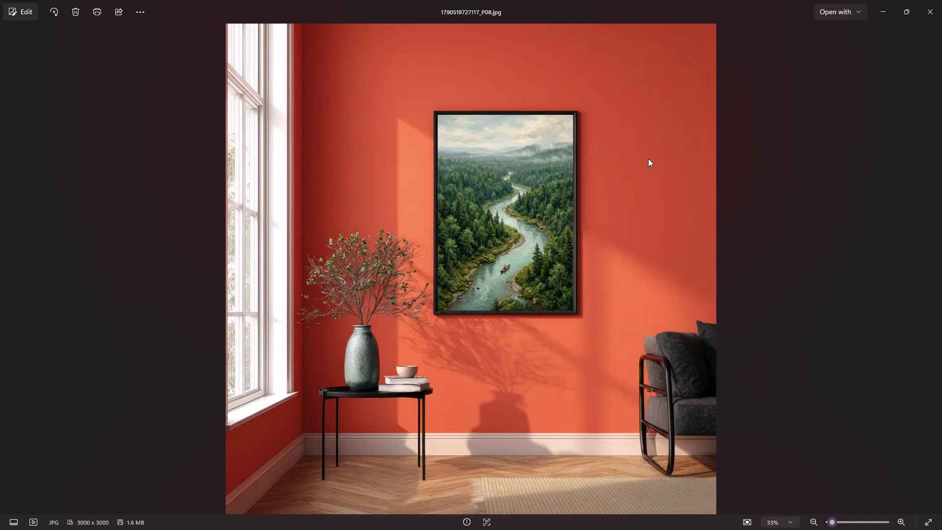
pyautogui.press('Delete')
pyautogui.press('Right')
pyautogui.press('Right')
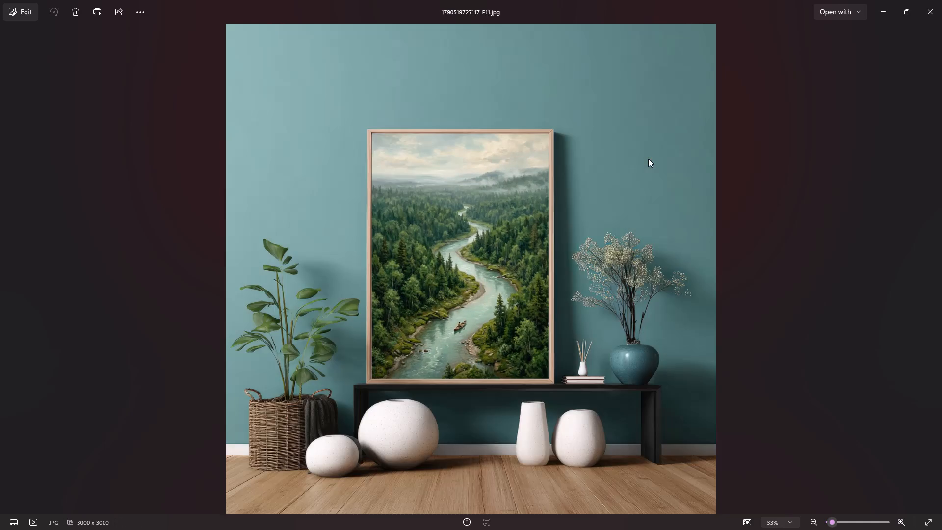
pyautogui.press('Left')
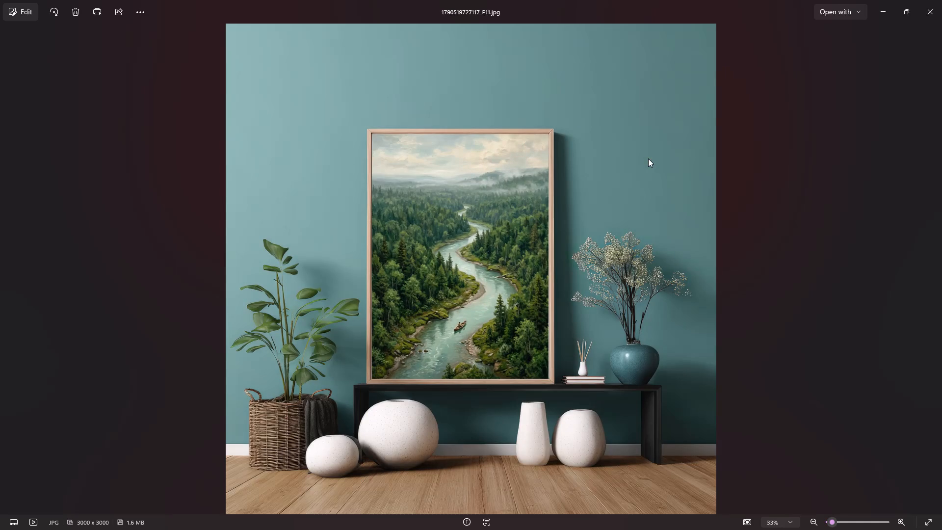
pyautogui.press('Right')
pyautogui.press('Left')
pyautogui.press('Right')
pyautogui.press('Right')
pyautogui.press('Right')
pyautogui.press('Left')
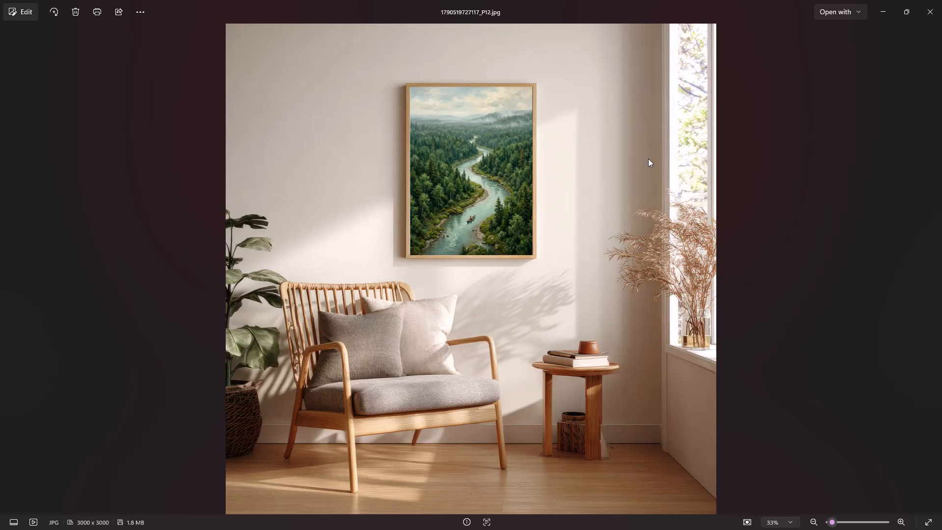
pyautogui.press('Right')
pyautogui.press('Left')
pyautogui.press('Delete')
pyautogui.press('Right')
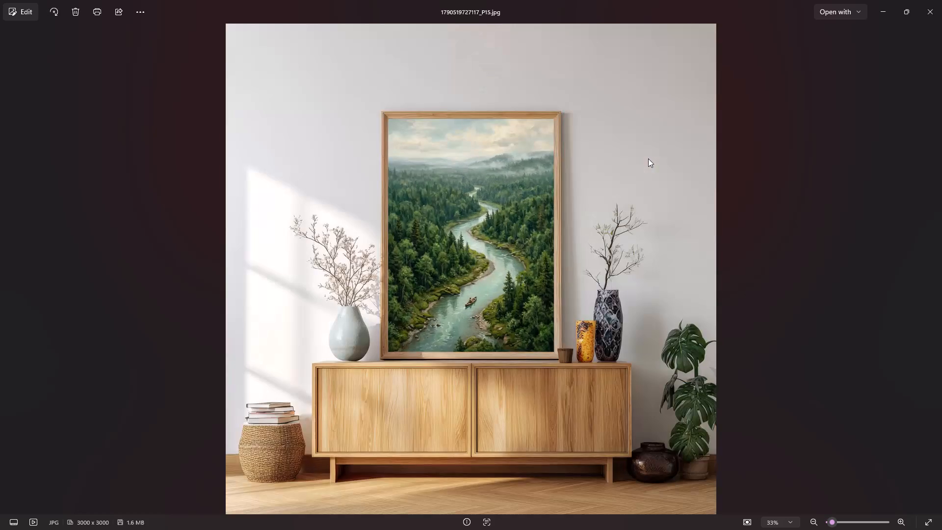
pyautogui.press('Right')
pyautogui.press('Delete')
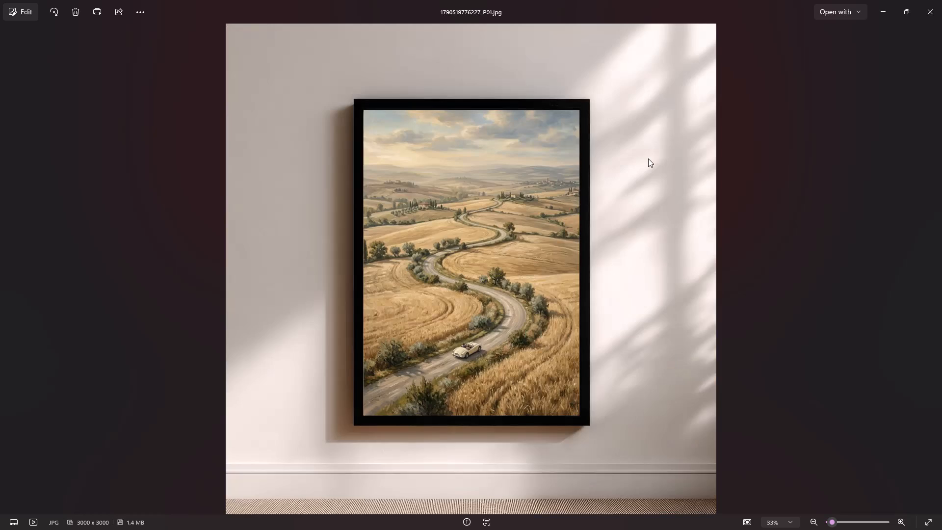
pyautogui.press('Left')
pyautogui.press('Left')
pyautogui.press('Left')
pyautogui.press('Right')
pyautogui.press('Right')
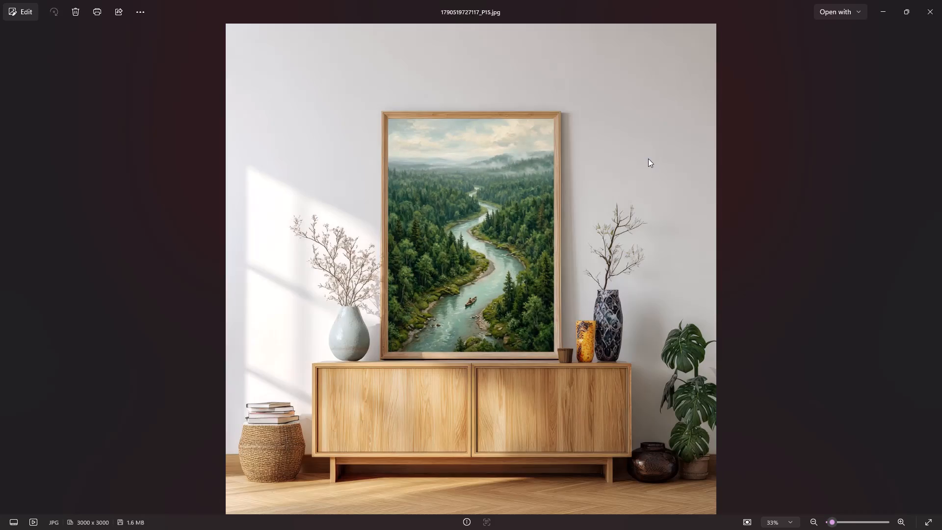
pyautogui.press('Right')
pyautogui.press('Left')
pyautogui.press('Left')
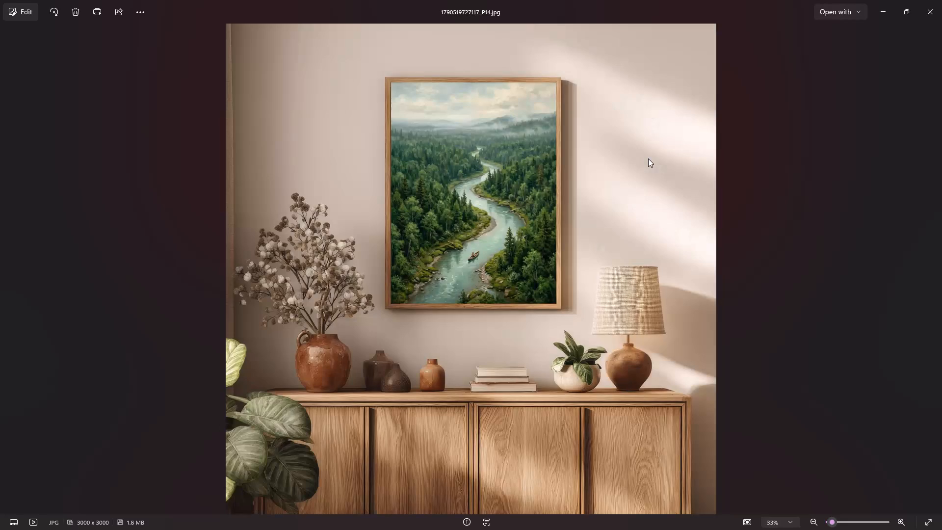
pyautogui.press('Left')
pyautogui.press('Left')
pyautogui.press('Left')
pyautogui.press('Left')
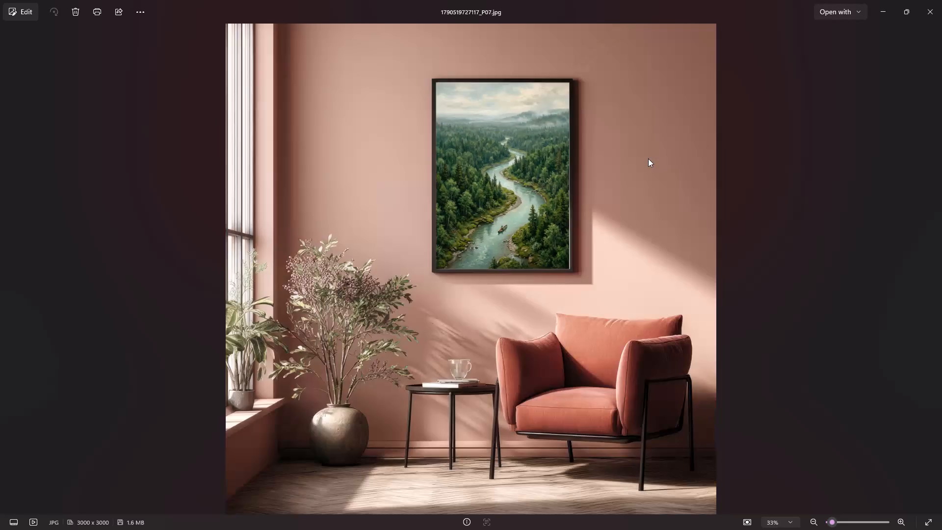
pyautogui.press('Left')
pyautogui.press('Left')
pyautogui.press('Left')
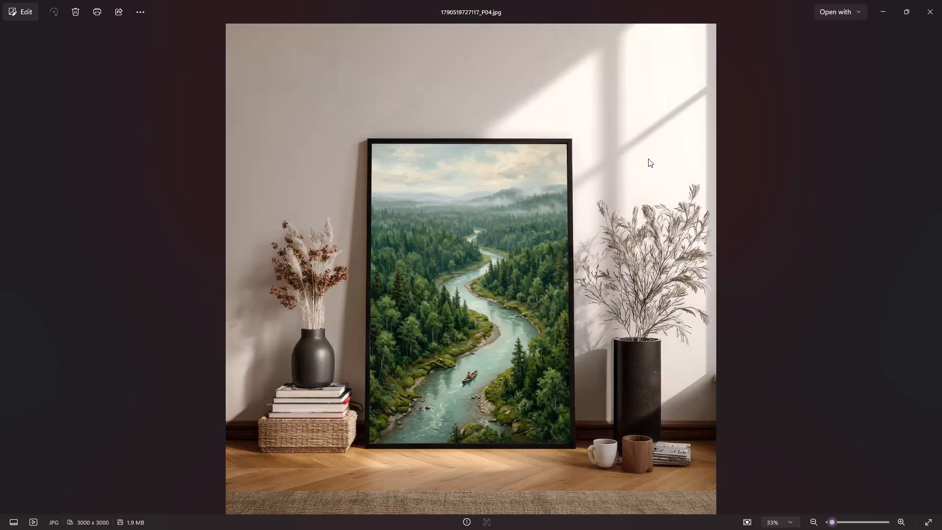
pyautogui.press('Left')
pyautogui.press('Left')
pyautogui.press('Left')
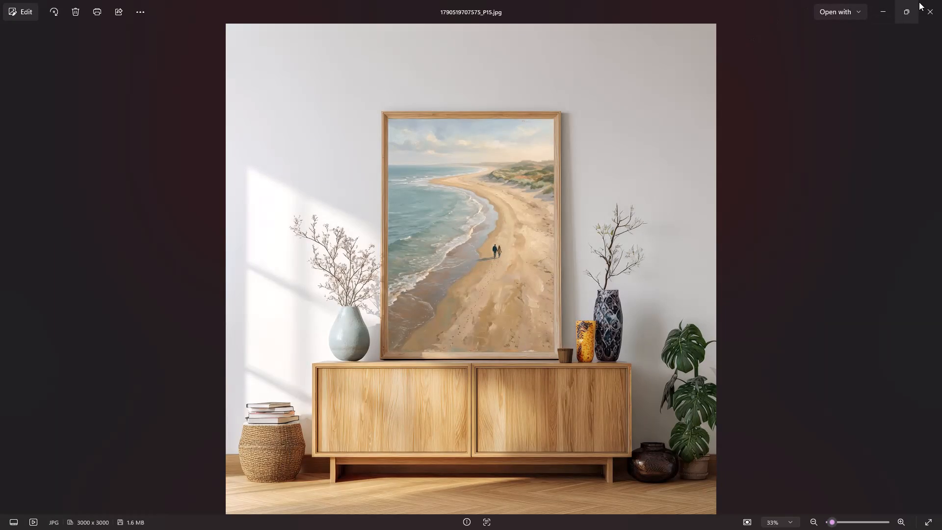
pyautogui.click(894, 12)
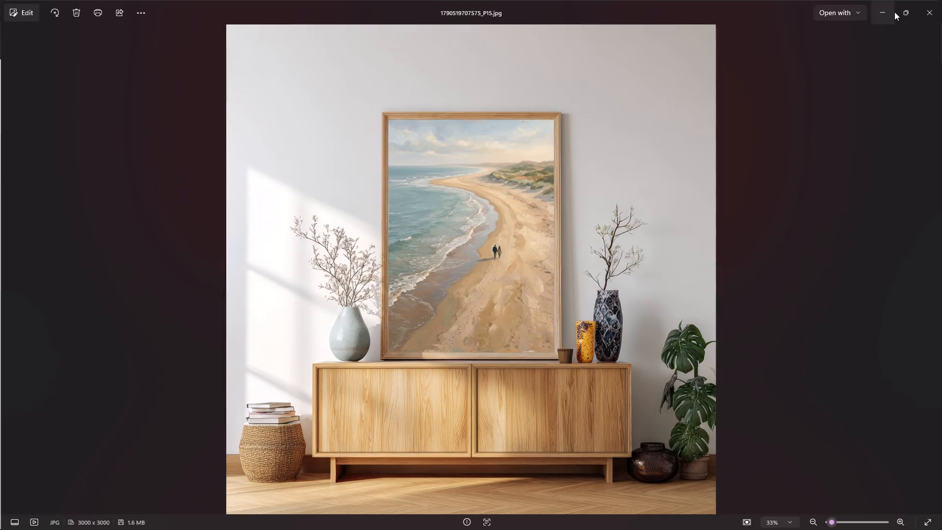
pyautogui.click(888, 7)
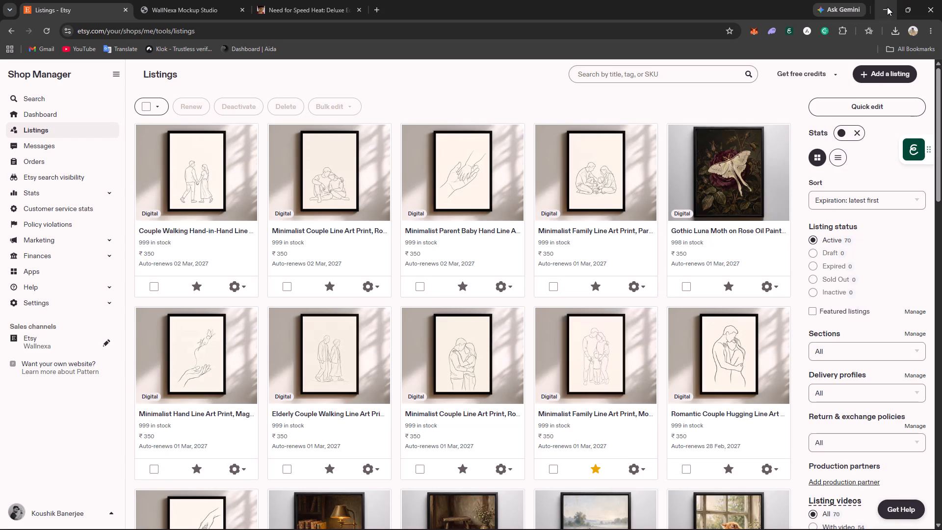
# Open the Forest River Print, Pine Landscape listing from the second page of listings for editing.
pyautogui.scroll(-20, 648, 301)
pyautogui.scroll(-4, 648, 301)
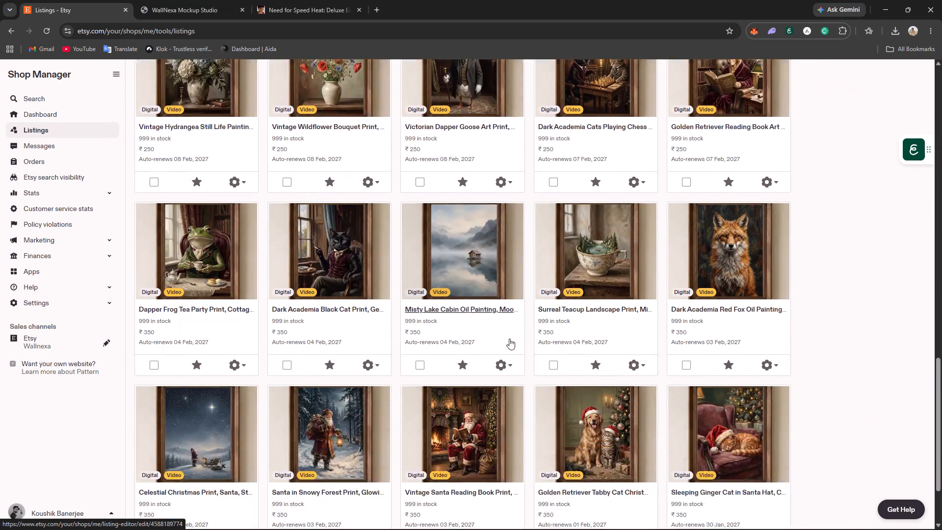
pyautogui.scroll(-6, 509, 339)
pyautogui.click(173, 468)
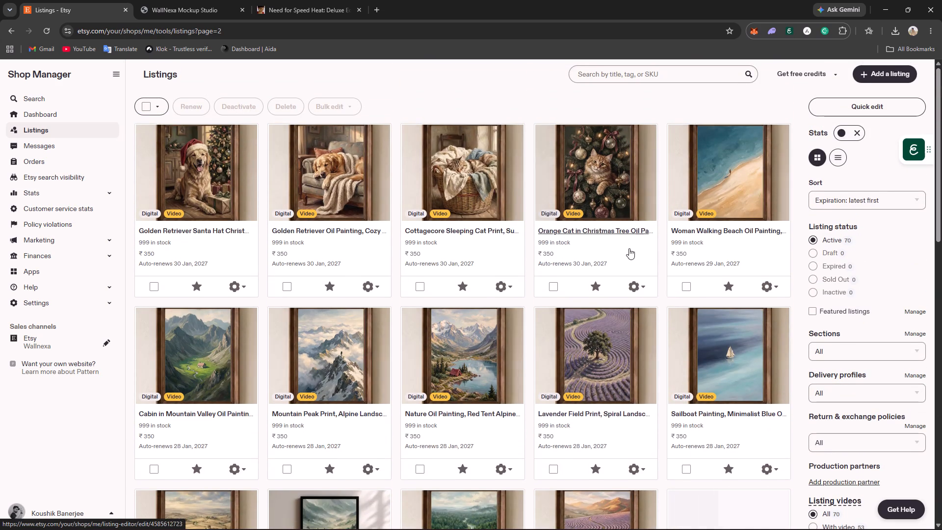
pyautogui.scroll(-3, 731, 265)
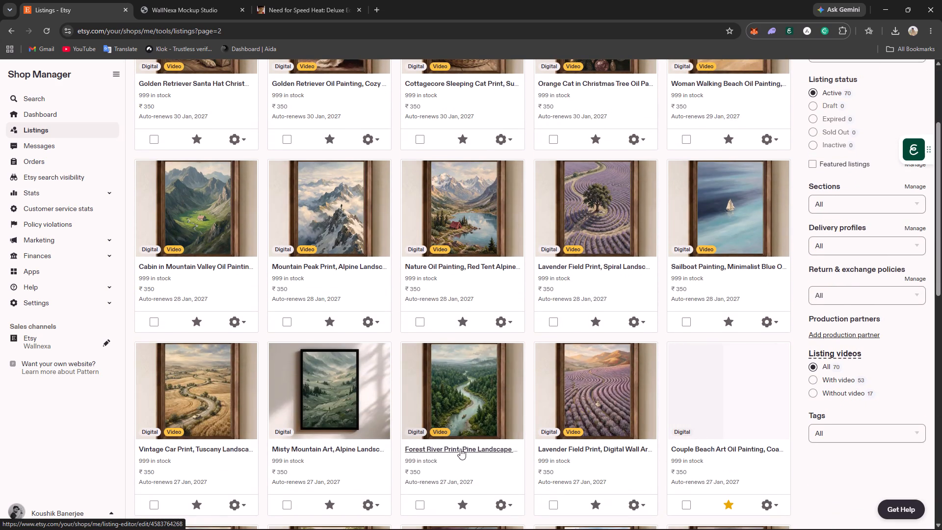
pyautogui.click(458, 450)
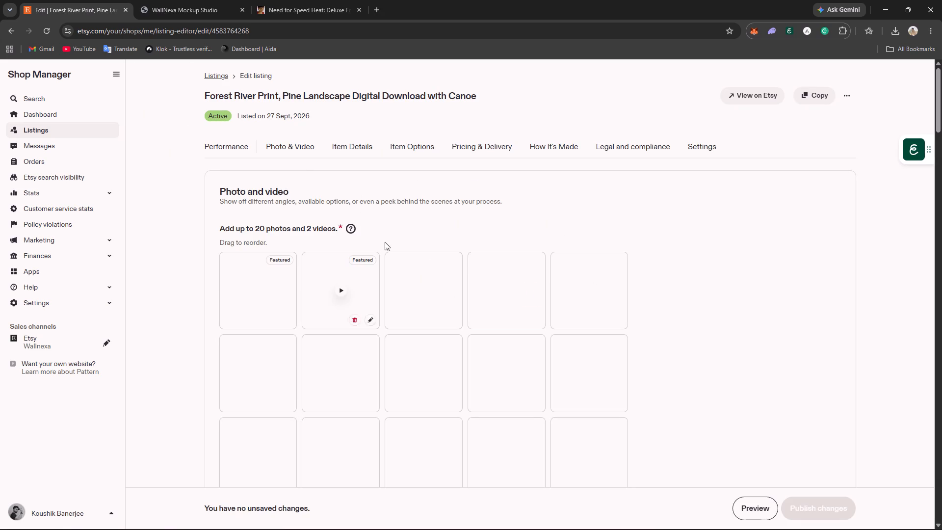
# Delete all twelve old framed forest river mockup photos from the listing, keeping the video and the three information images.
pyautogui.scroll(-1, 473, 201)
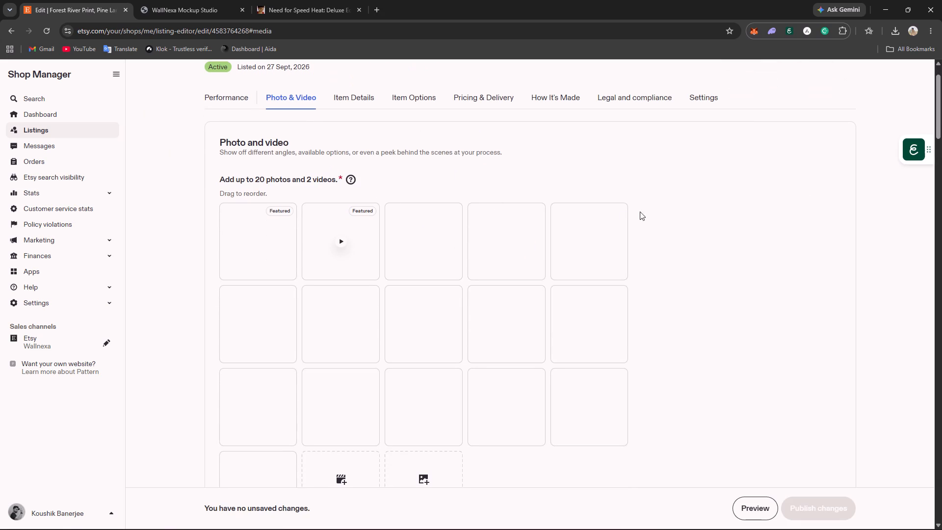
pyautogui.scroll(-1, 758, 209)
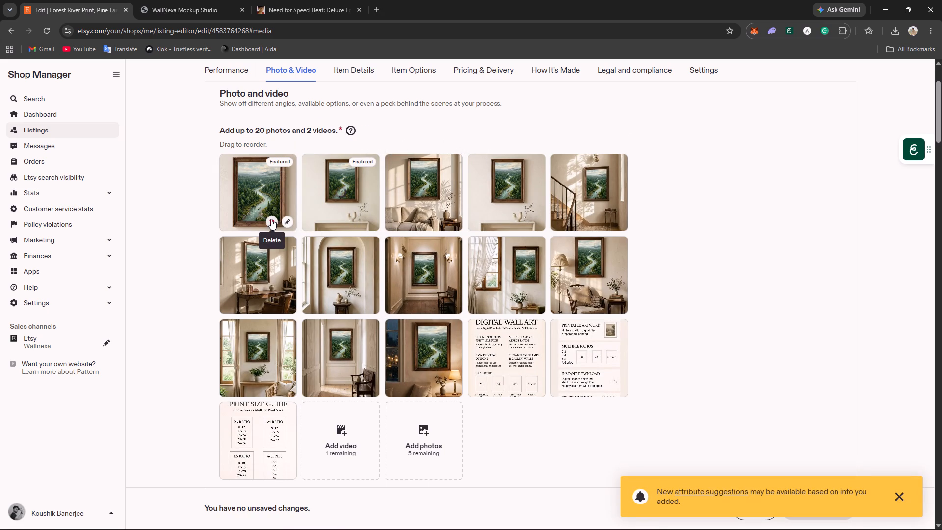
pyautogui.click(271, 219)
pyautogui.click(271, 219)
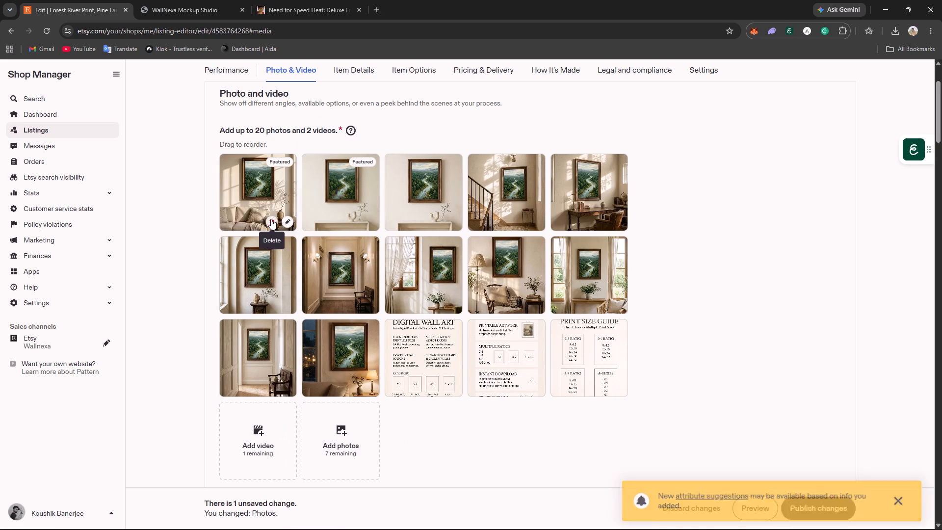
pyautogui.click(271, 219)
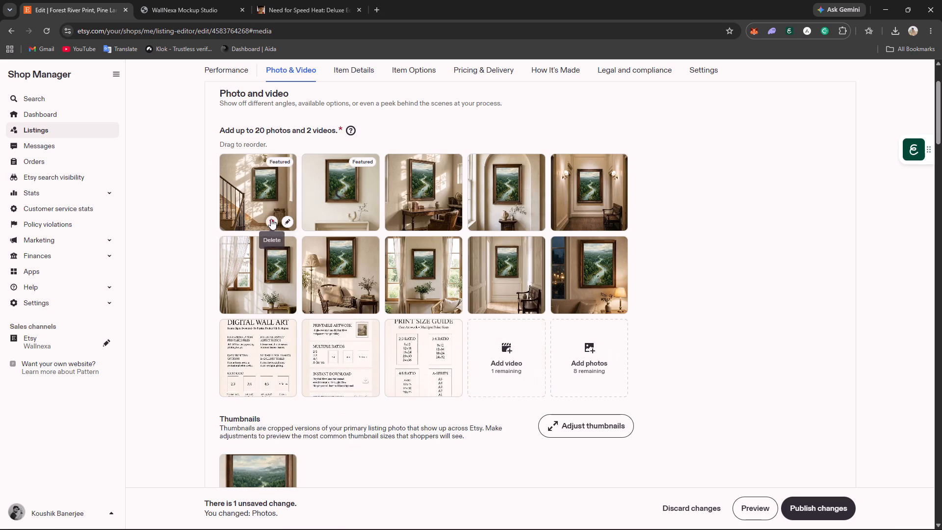
pyautogui.click(271, 219)
pyautogui.click(271, 219)
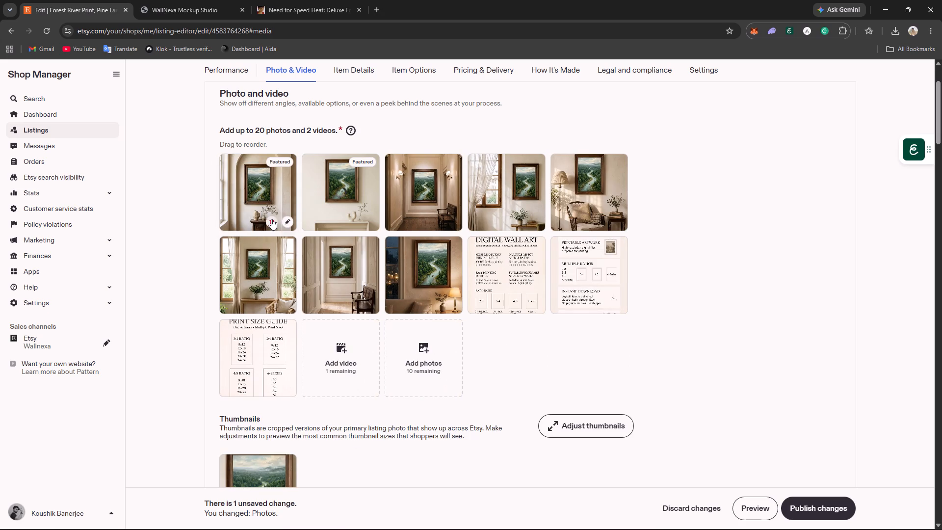
pyautogui.click(271, 219)
pyautogui.click(271, 219)
pyautogui.click(271, 219)
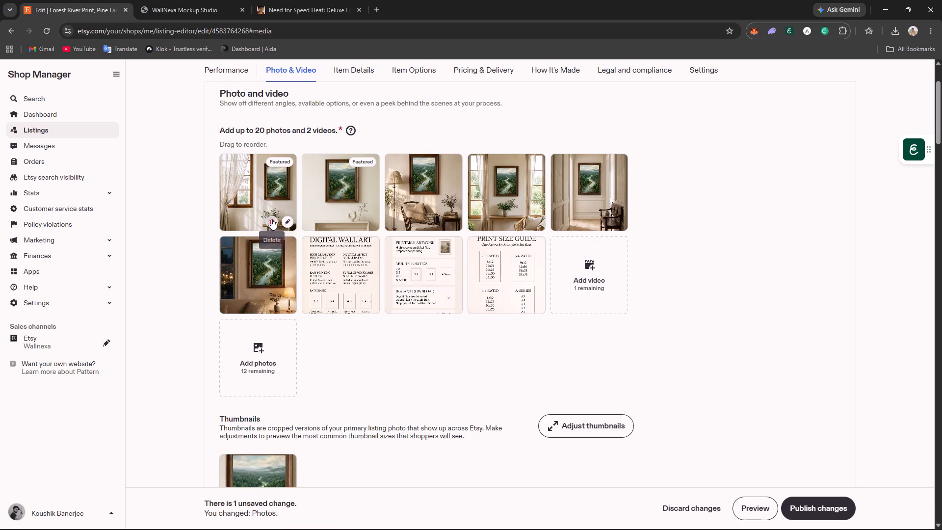
pyautogui.click(271, 219)
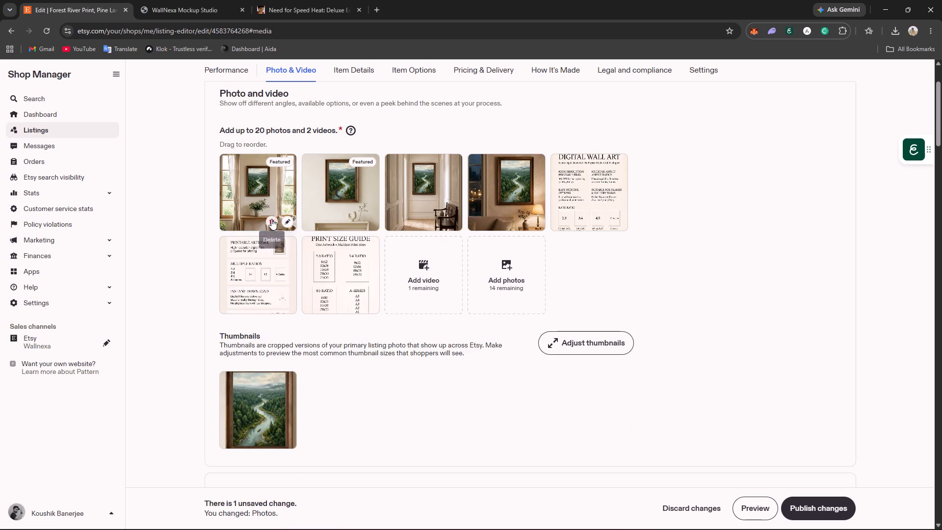
pyautogui.click(271, 219)
pyautogui.click(271, 219)
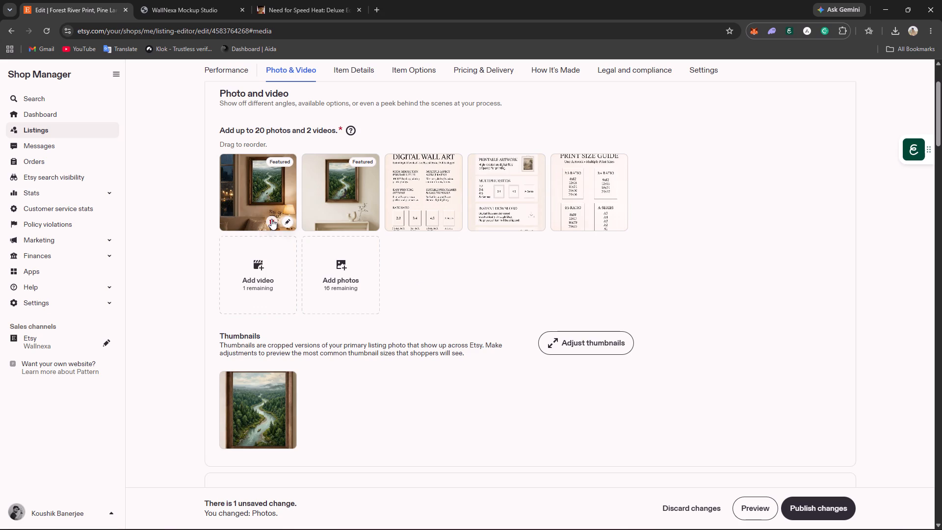
pyautogui.click(271, 219)
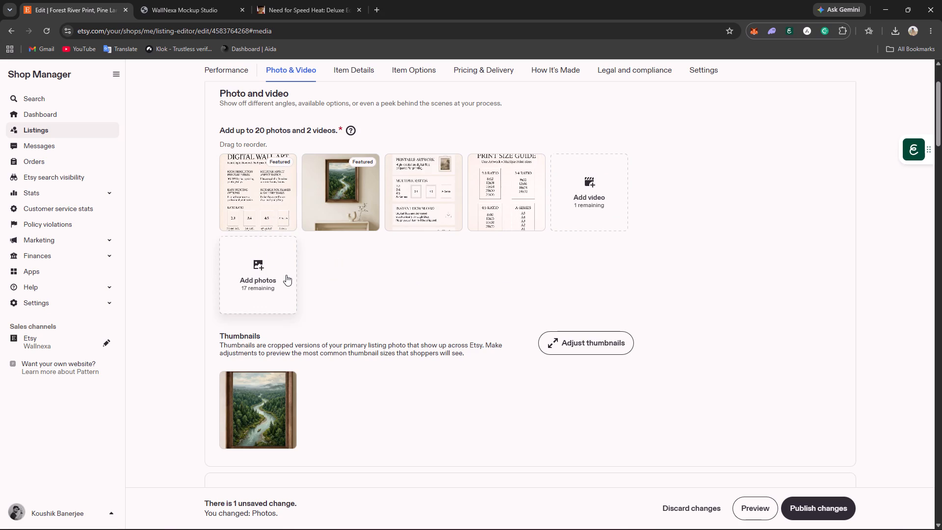
pyautogui.click(286, 275)
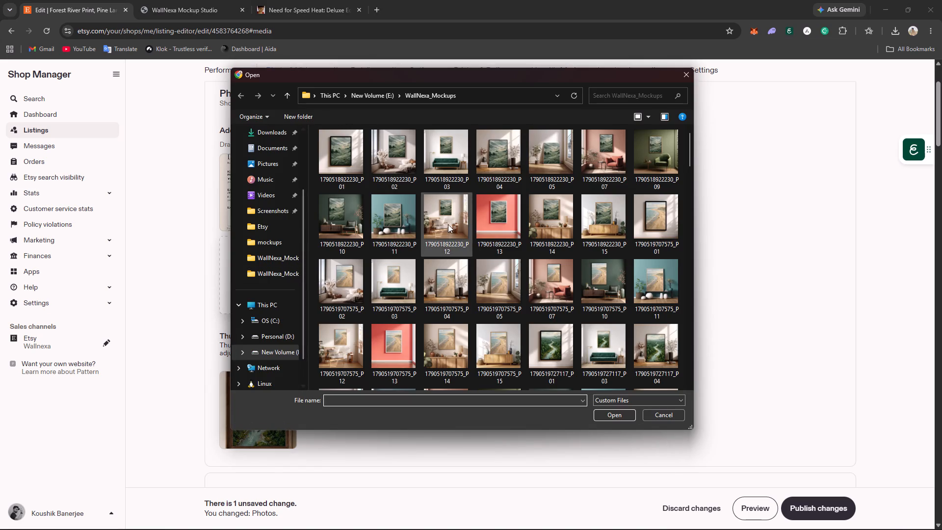
pyautogui.scroll(-1, 522, 249)
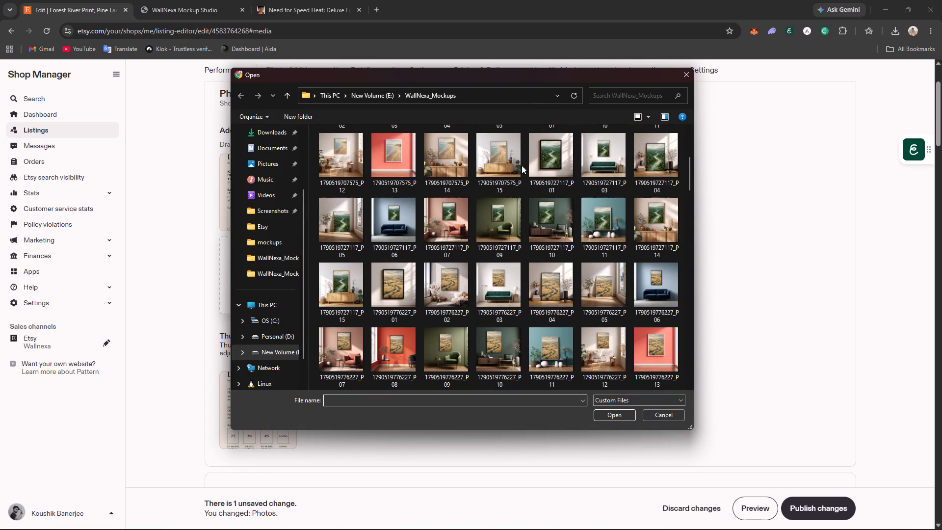
pyautogui.moveTo(311, 225); pyautogui.dragTo(419, 225)
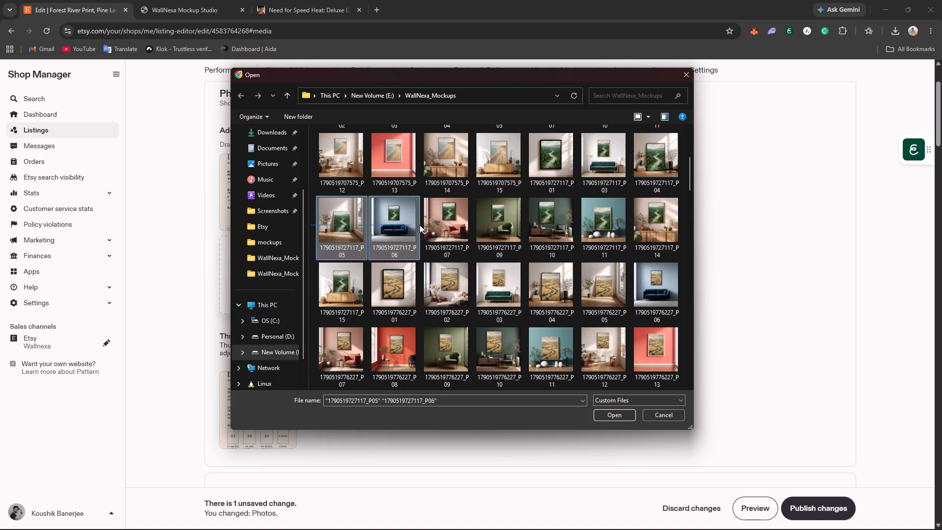
pyautogui.moveTo(419, 225); pyautogui.dragTo(650, 220)
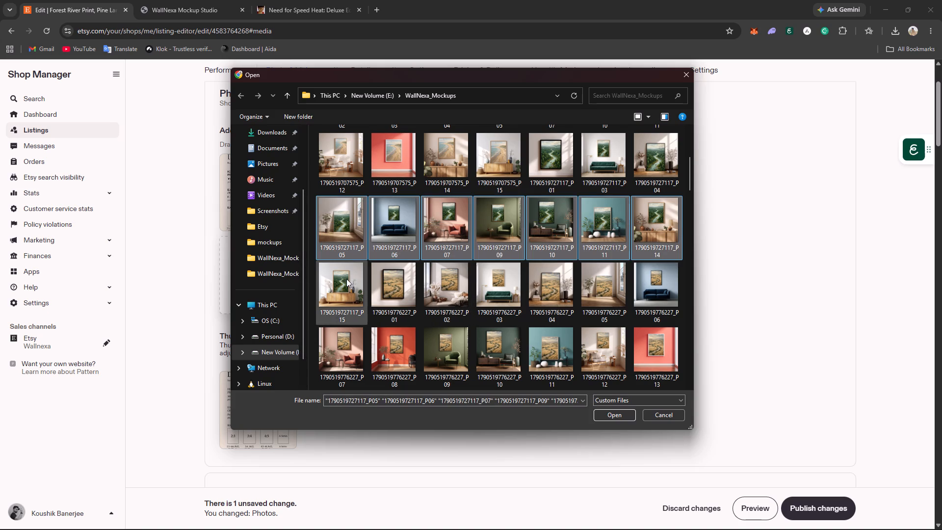
pyautogui.keyDown('ctrl'); pyautogui.click(344, 278); pyautogui.keyUp('ctrl')
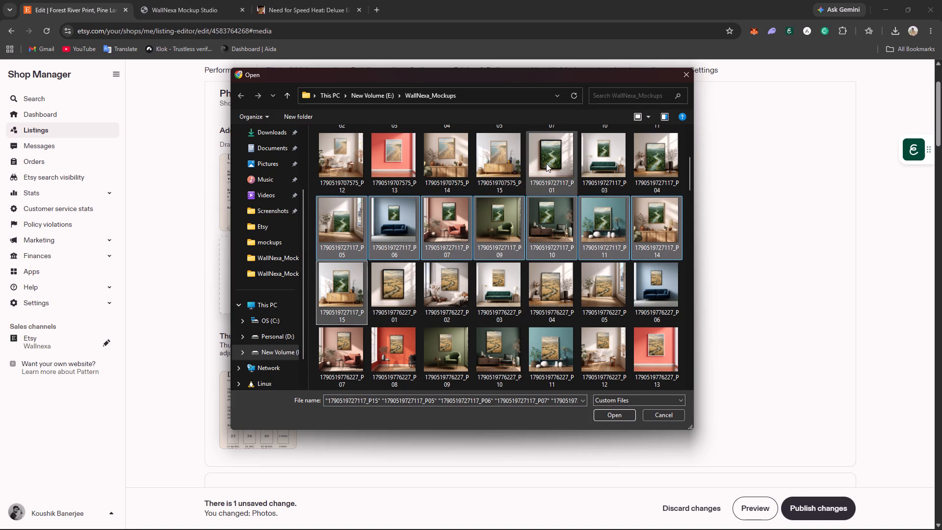
pyautogui.keyDown('ctrl'); pyautogui.click(547, 159); pyautogui.keyUp('ctrl')
pyautogui.keyDown('ctrl'); pyautogui.click(595, 157); pyautogui.keyUp('ctrl')
pyautogui.keyDown('ctrl'); pyautogui.click(652, 157); pyautogui.keyUp('ctrl')
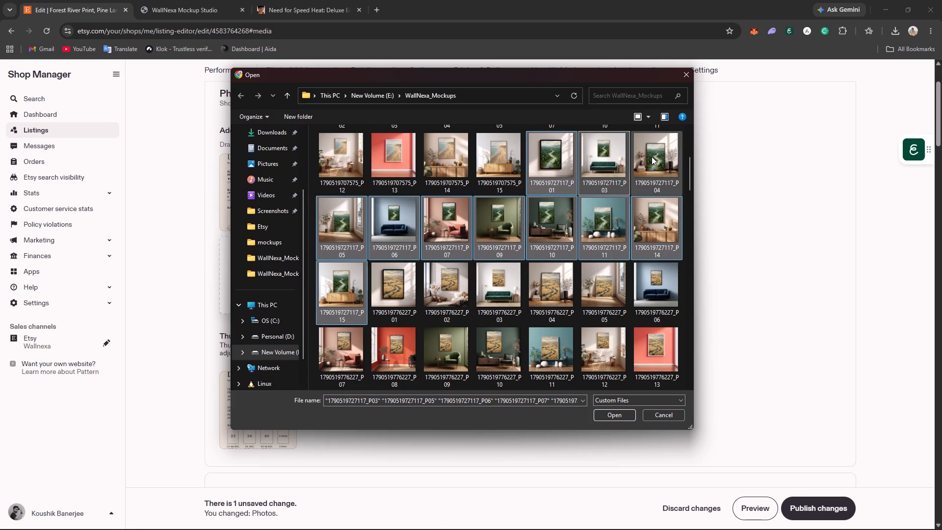
pyautogui.press('Return')
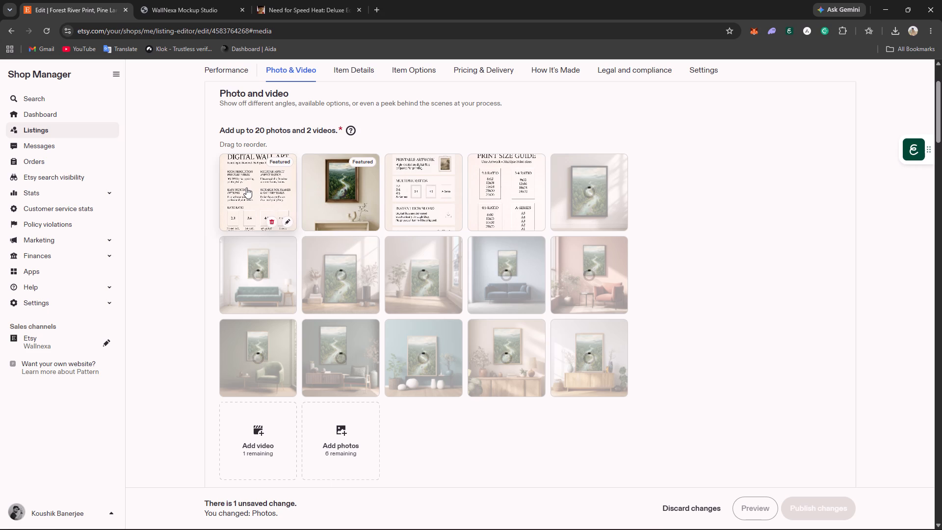
# Move the Digital Wall Art, Printable Artwork and Print Size Guide images, in that order, to the end of the listing media.
pyautogui.moveTo(246, 187); pyautogui.dragTo(295, 414)
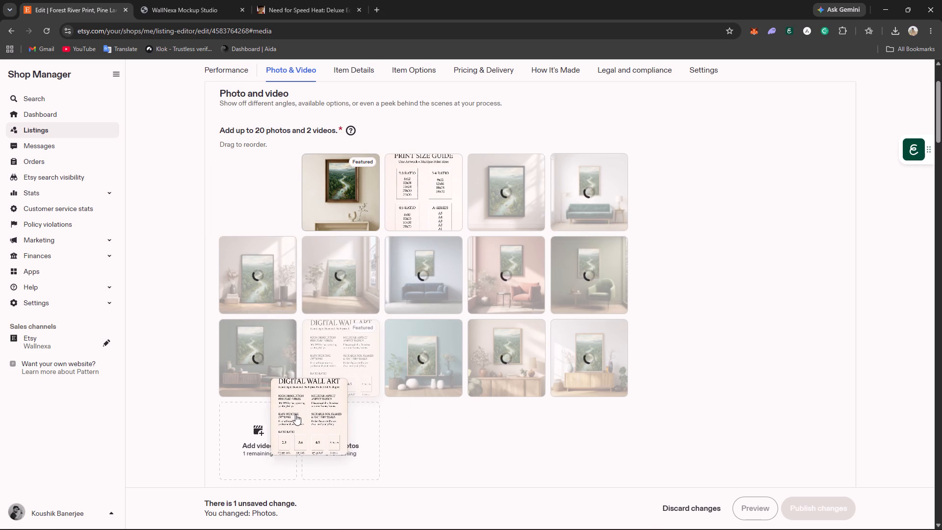
pyautogui.moveTo(295, 414); pyautogui.dragTo(591, 358)
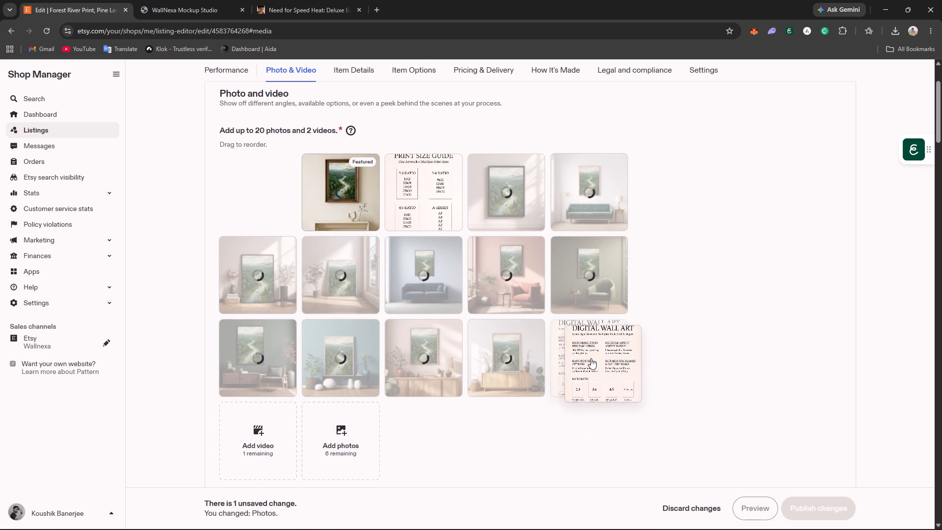
pyautogui.moveTo(591, 358); pyautogui.dragTo(590, 358)
pyautogui.moveTo(242, 193); pyautogui.dragTo(434, 236)
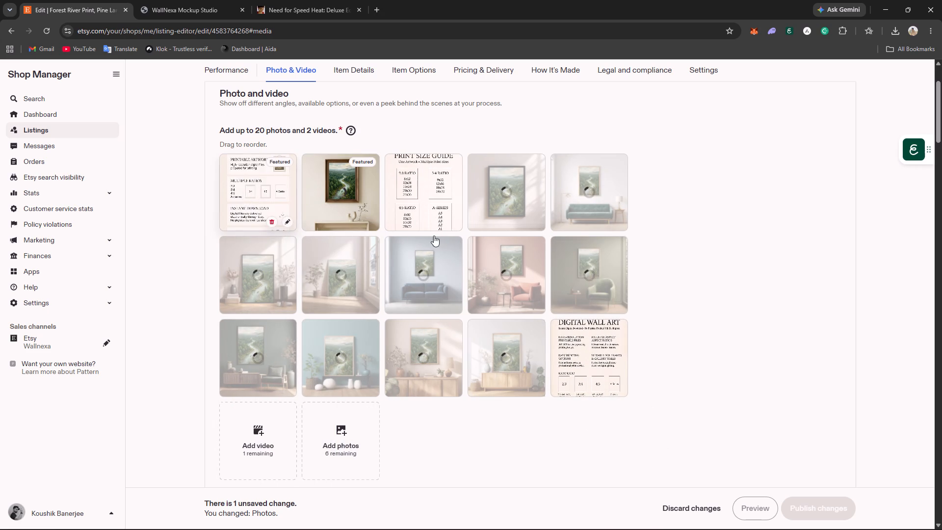
pyautogui.moveTo(434, 236); pyautogui.dragTo(580, 358)
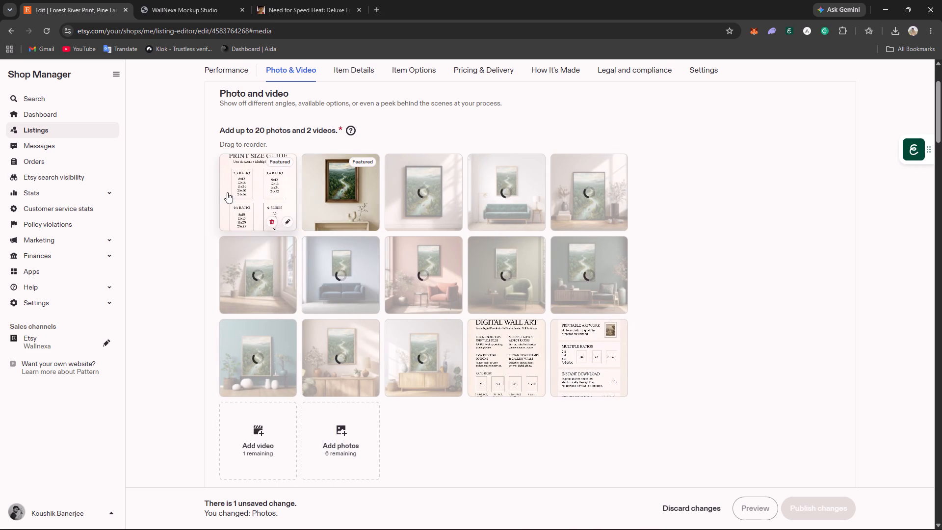
pyautogui.moveTo(228, 192); pyautogui.dragTo(560, 363)
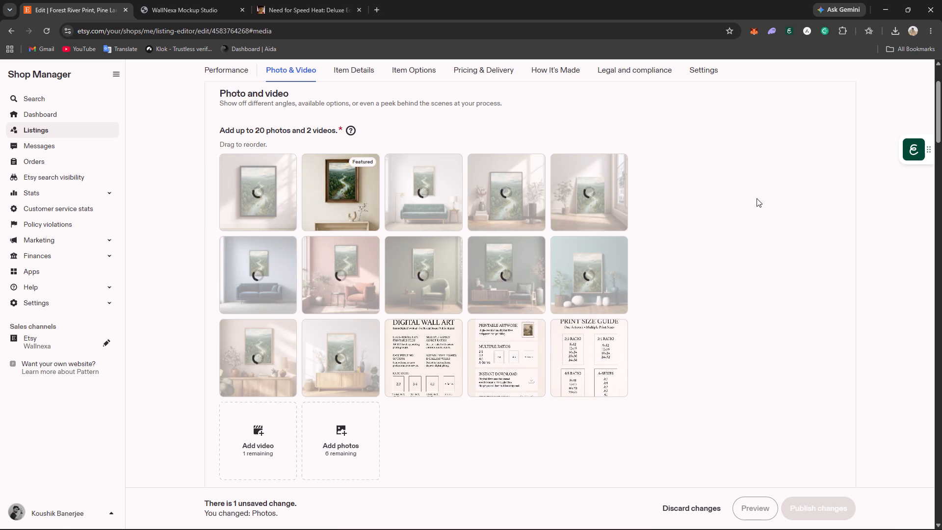
# Reorder the mockups: dark green wall with sideboard third, right after the video, and white wall with wooden sideboard seventh.
pyautogui.scroll(-1, 750, 198)
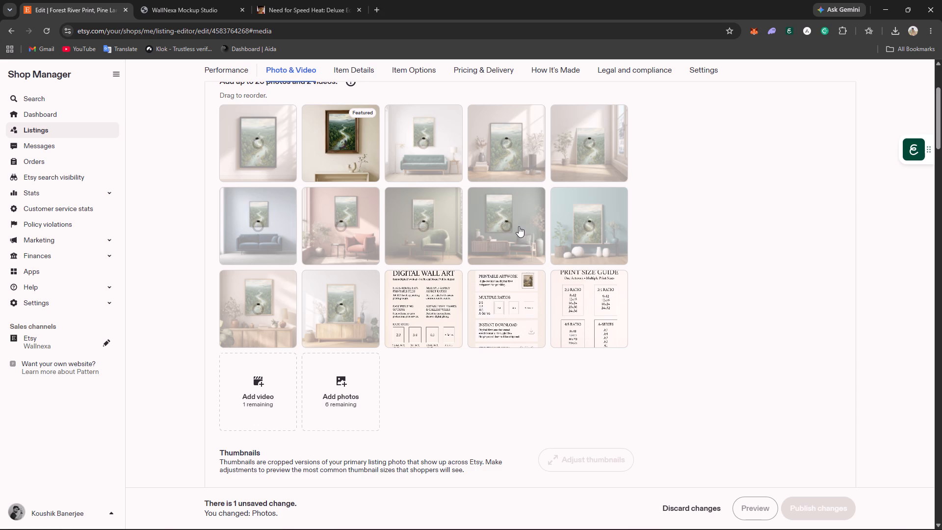
pyautogui.moveTo(519, 226); pyautogui.dragTo(429, 138)
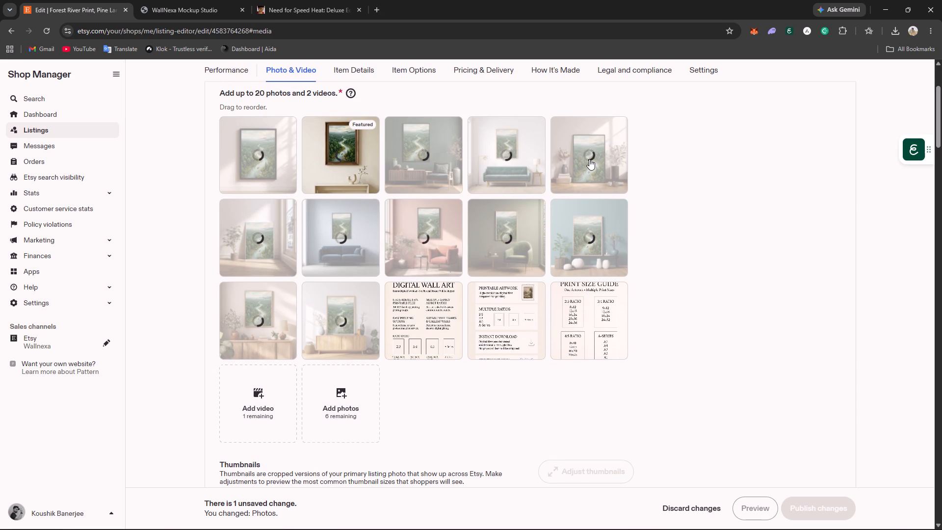
pyautogui.moveTo(341, 314); pyautogui.dragTo(343, 251)
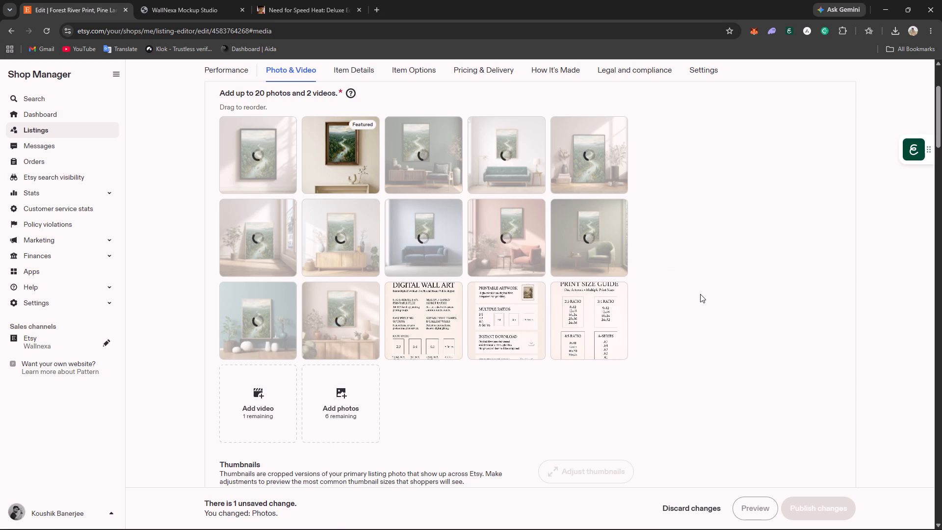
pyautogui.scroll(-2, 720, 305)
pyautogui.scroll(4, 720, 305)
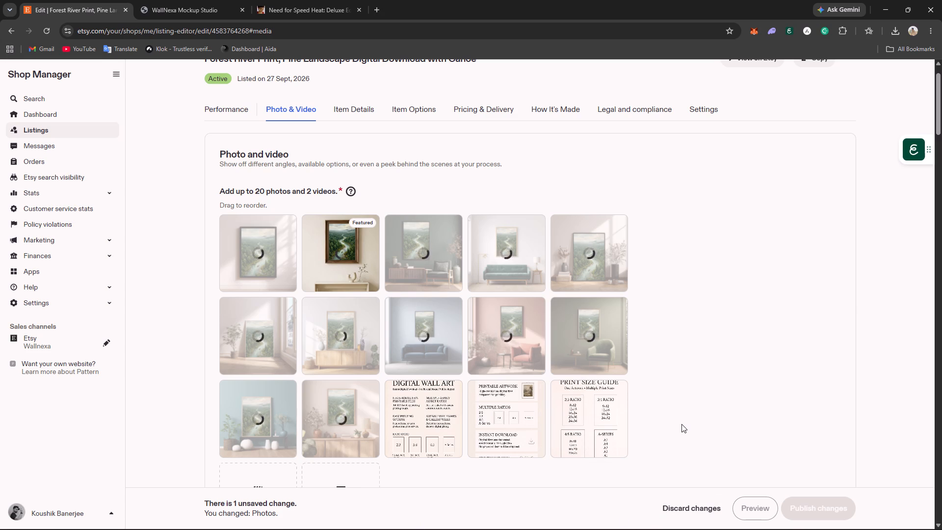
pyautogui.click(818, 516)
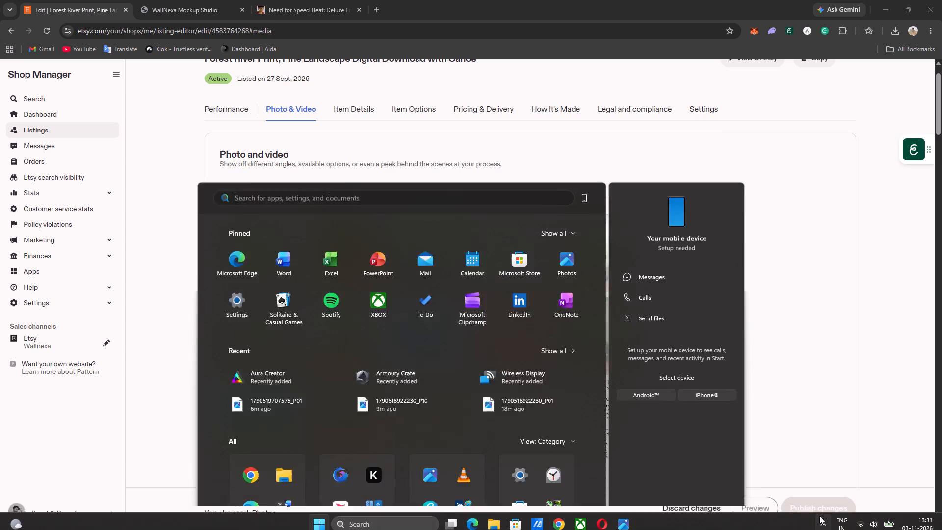
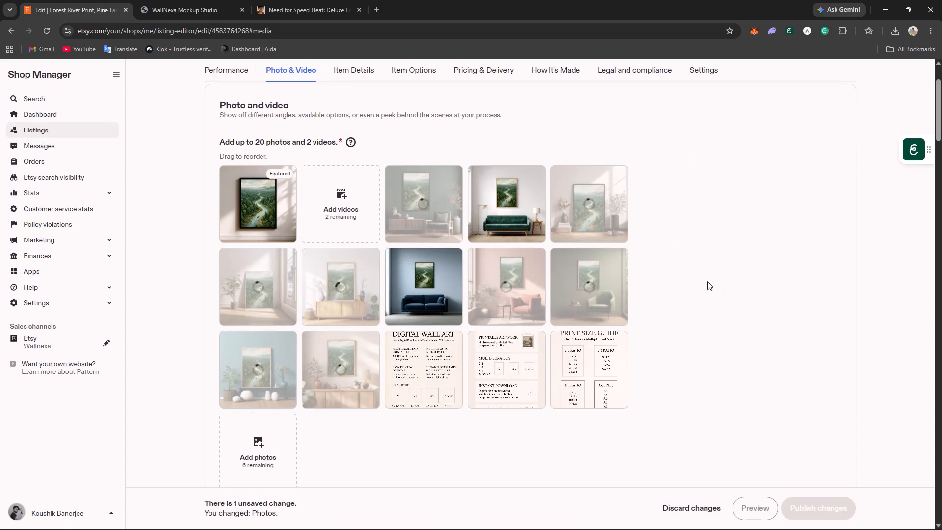
pyautogui.click(494, 516)
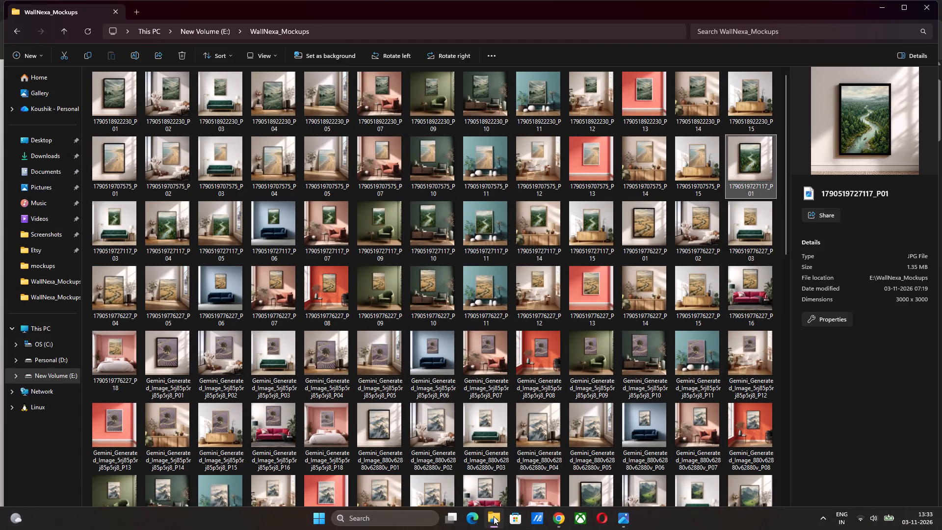
pyautogui.doubleClick(643, 230)
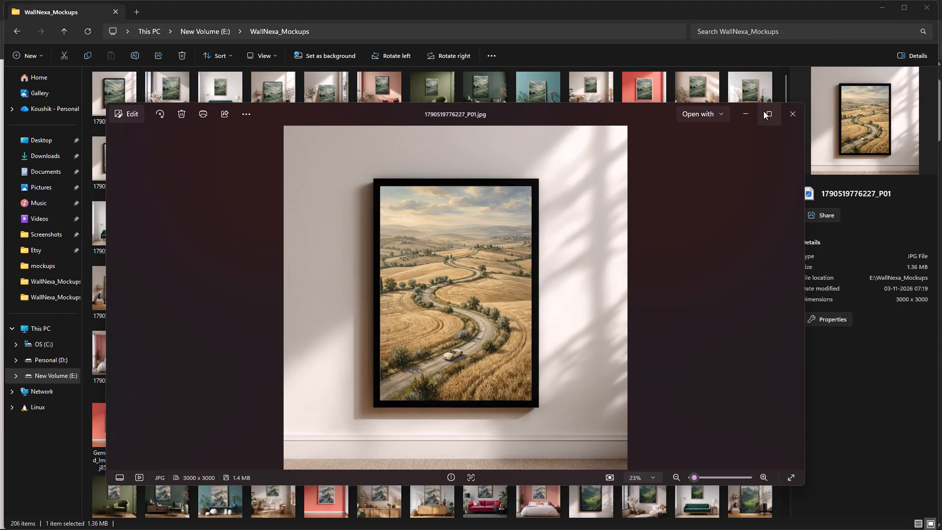
pyautogui.click(764, 112)
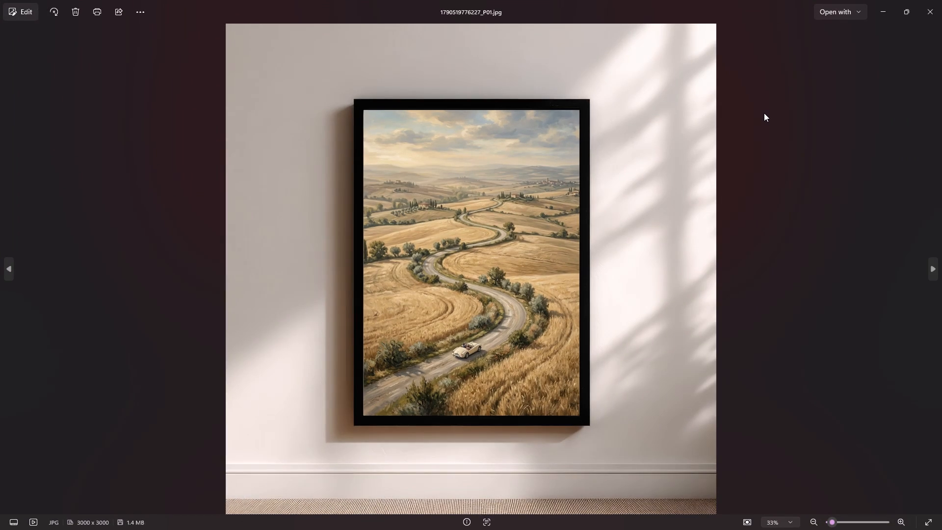
pyautogui.press('Right')
pyautogui.press('Right')
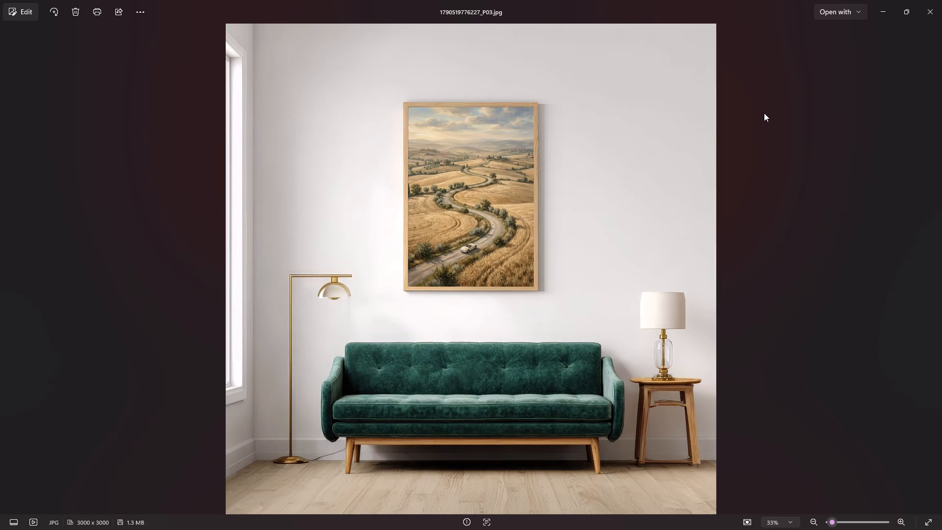
pyautogui.press('Right')
pyautogui.press('Right')
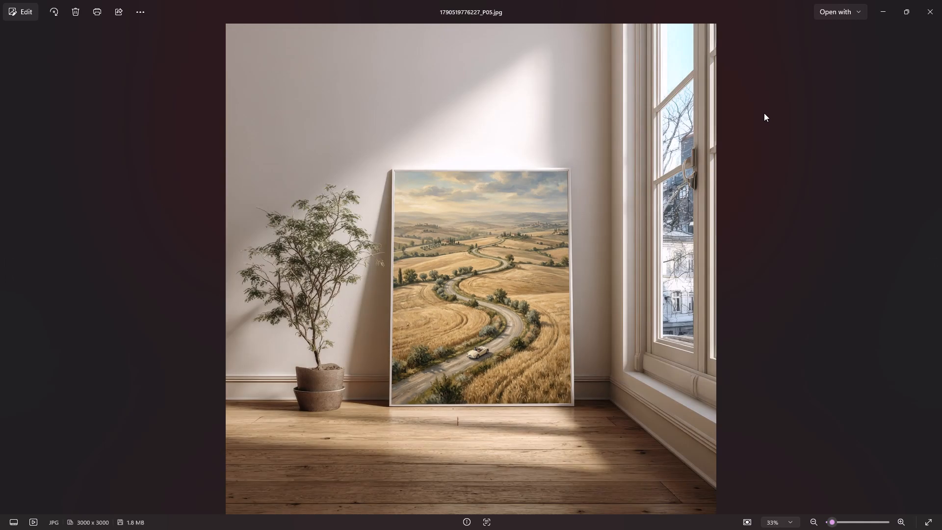
pyautogui.press('Right')
pyautogui.press('Delete')
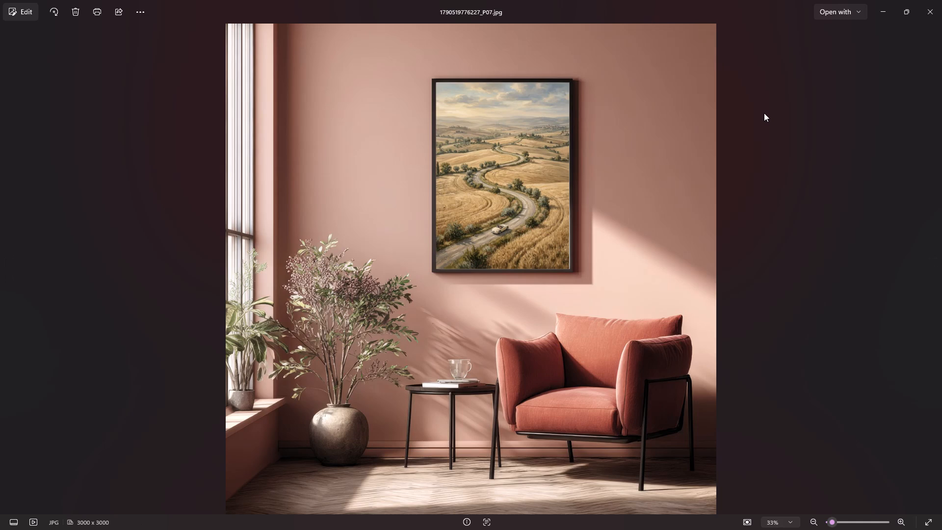
pyautogui.press('Right')
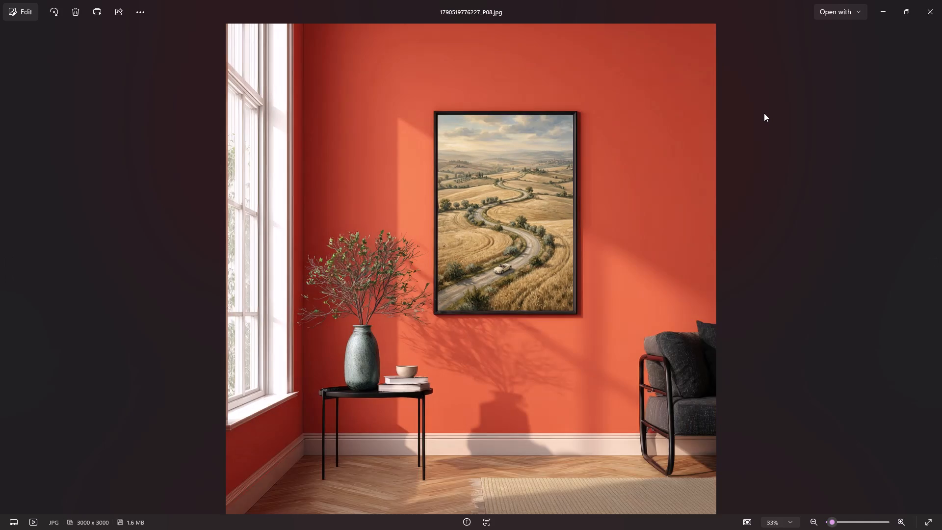
pyautogui.press('Right')
pyautogui.press('Right')
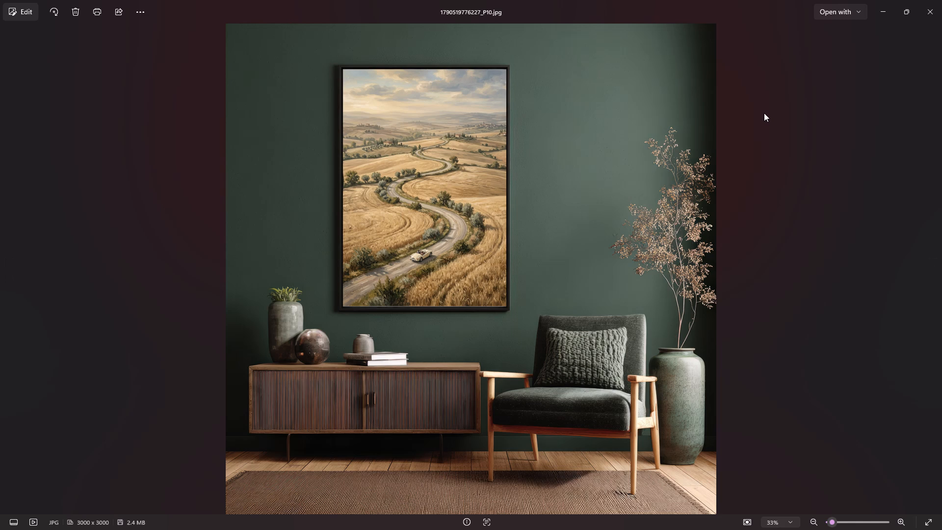
pyautogui.press('Left')
pyautogui.press('Right')
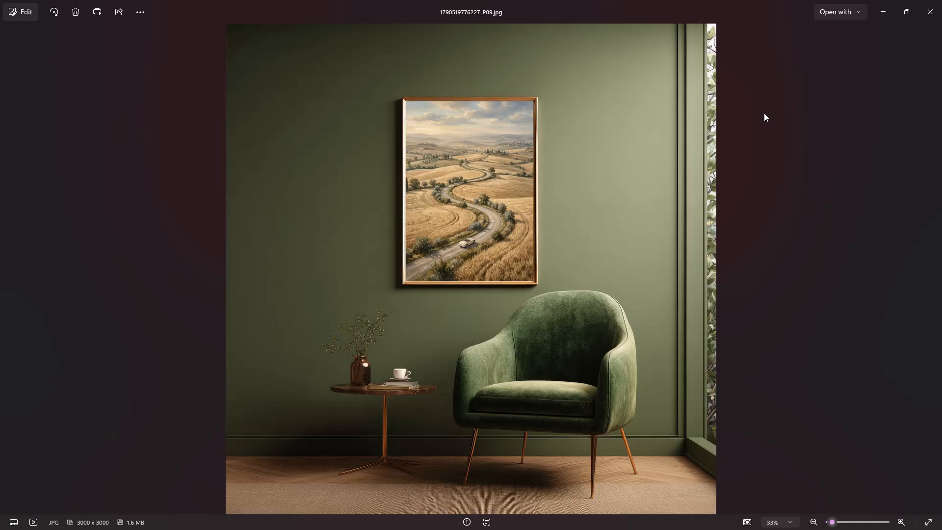
pyautogui.press('Delete')
pyautogui.press('Right')
pyautogui.press('Right')
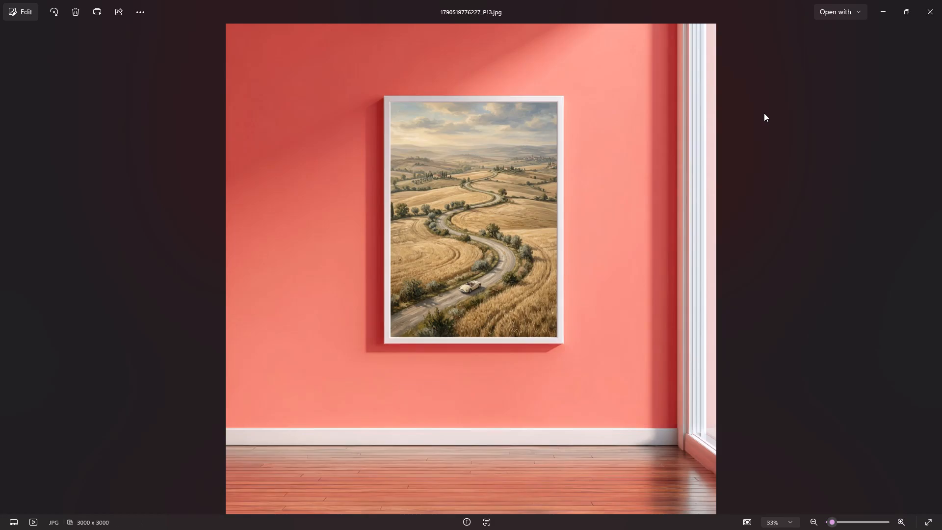
pyautogui.press('Right')
pyautogui.press('Right')
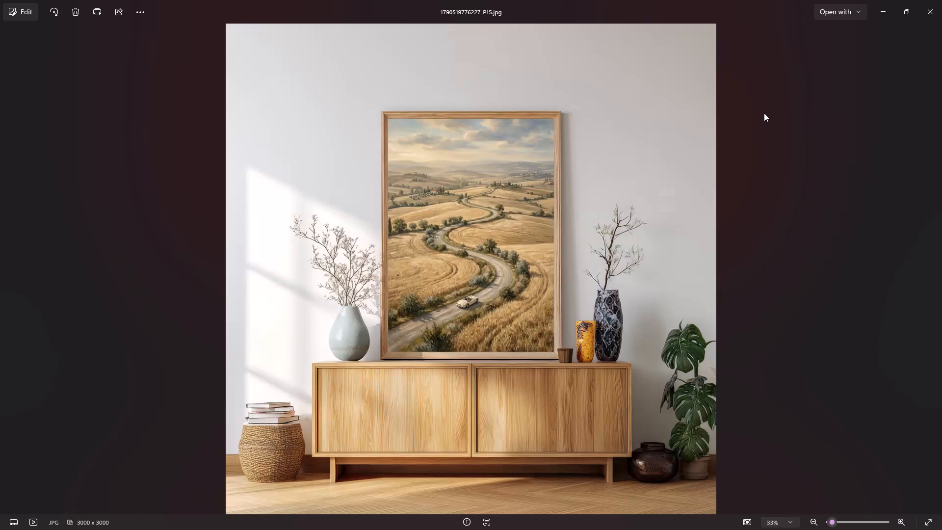
pyautogui.press('Right')
pyautogui.press('Right')
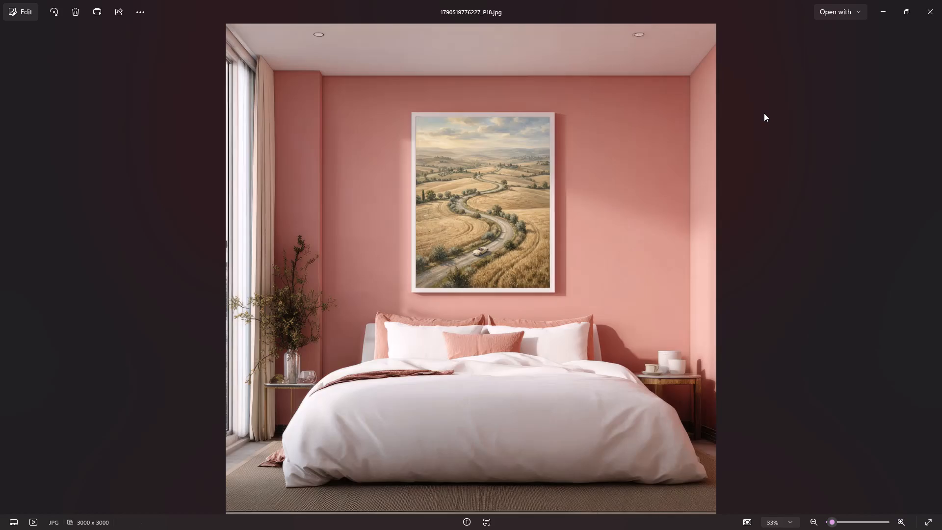
pyautogui.press('Delete')
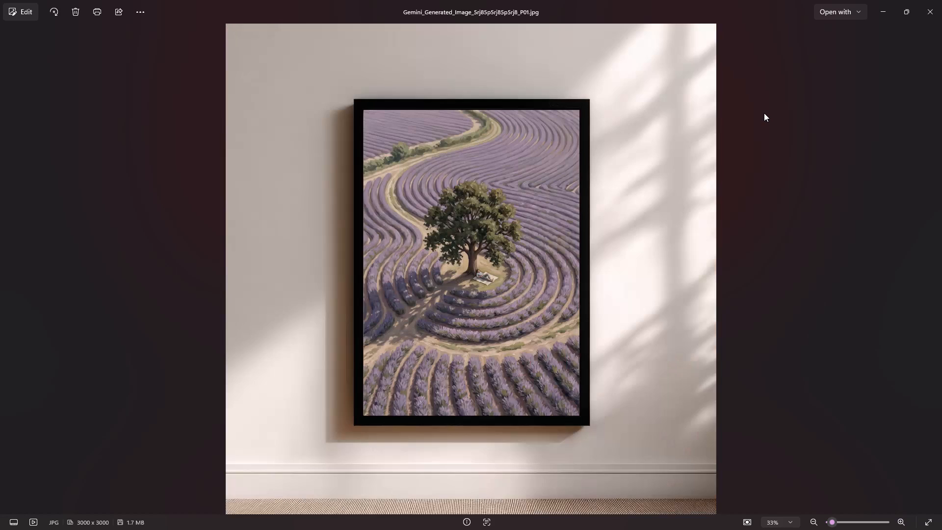
pyautogui.press('Left')
pyautogui.press('Left')
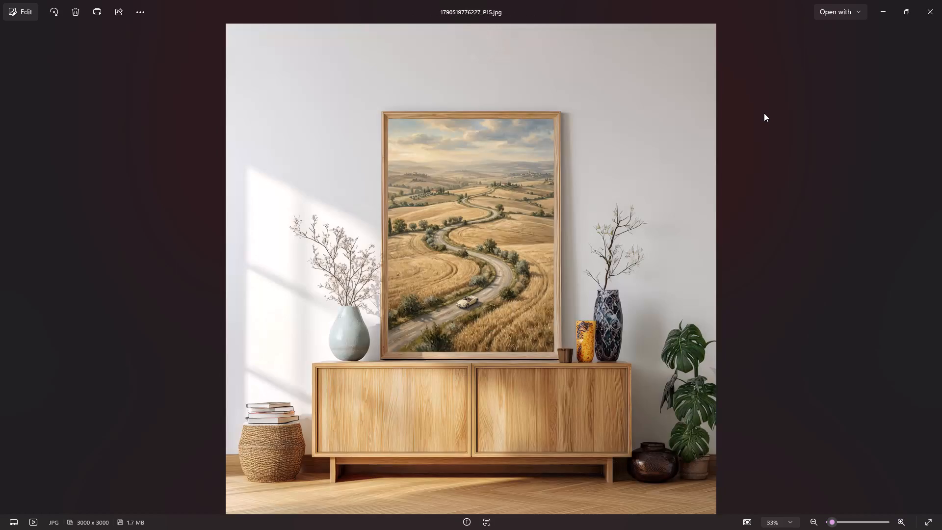
pyautogui.press('Left')
pyautogui.press('Left')
pyautogui.press('Left')
pyautogui.press('Left')
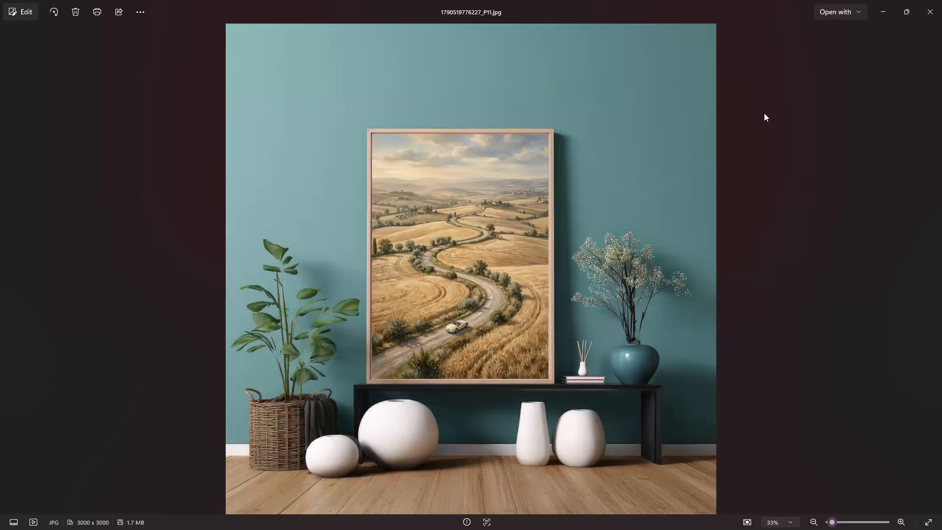
pyautogui.press('Left')
pyautogui.press('Left')
pyautogui.press('Left')
pyautogui.press('Left')
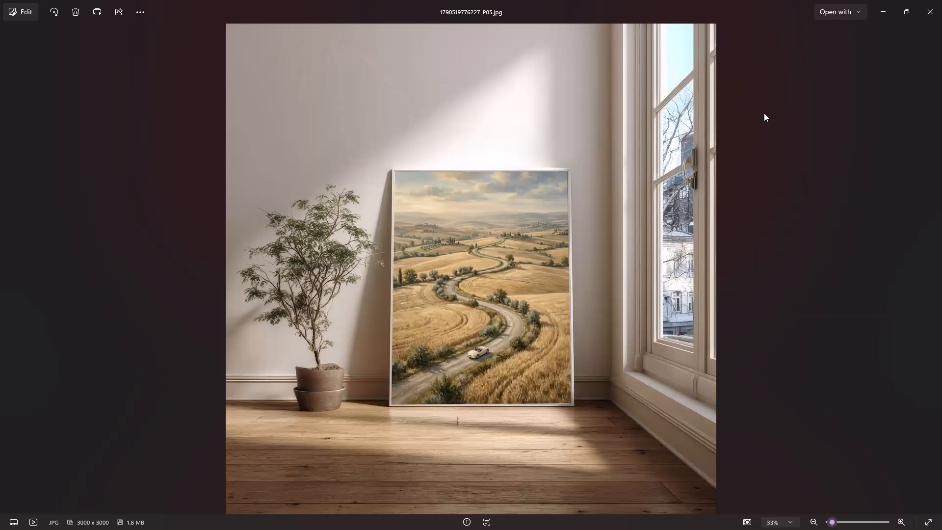
pyautogui.press('Left')
pyautogui.press('Left')
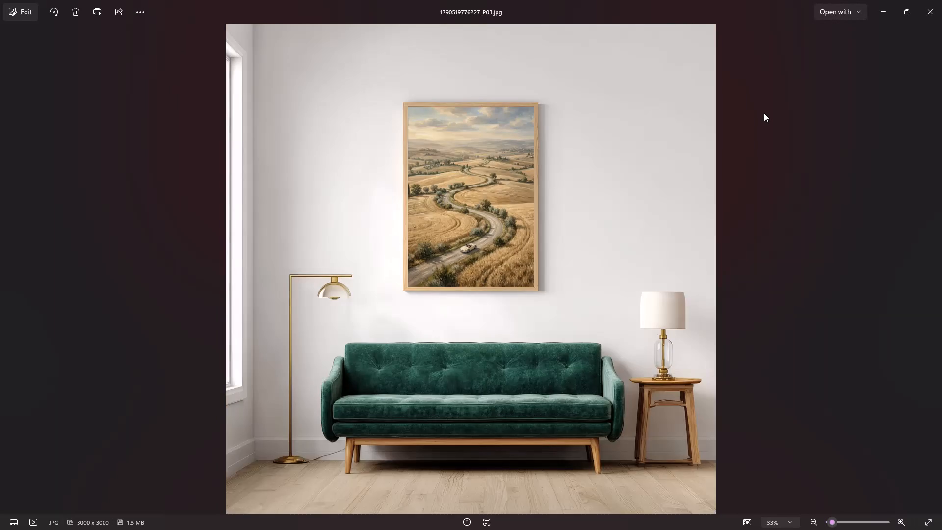
pyautogui.press('Left')
pyautogui.press('Left')
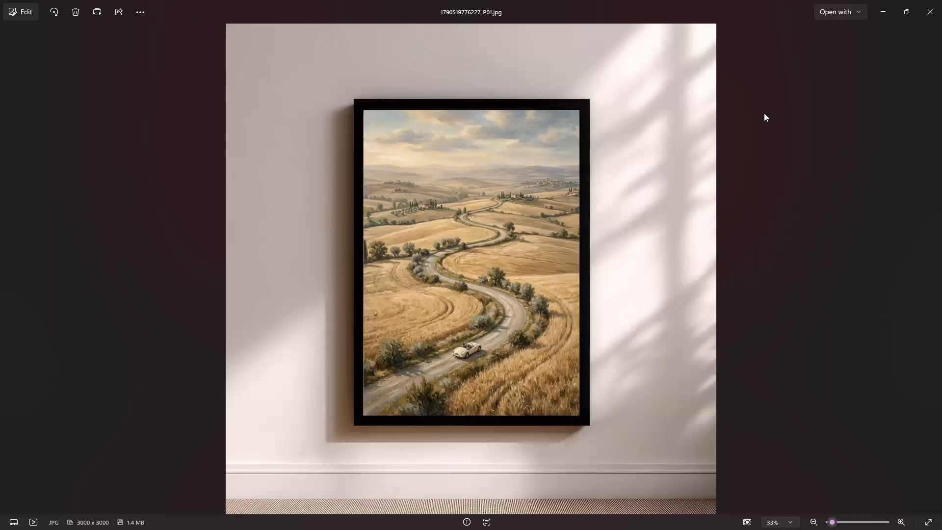
pyautogui.press('Left')
pyautogui.press('Right')
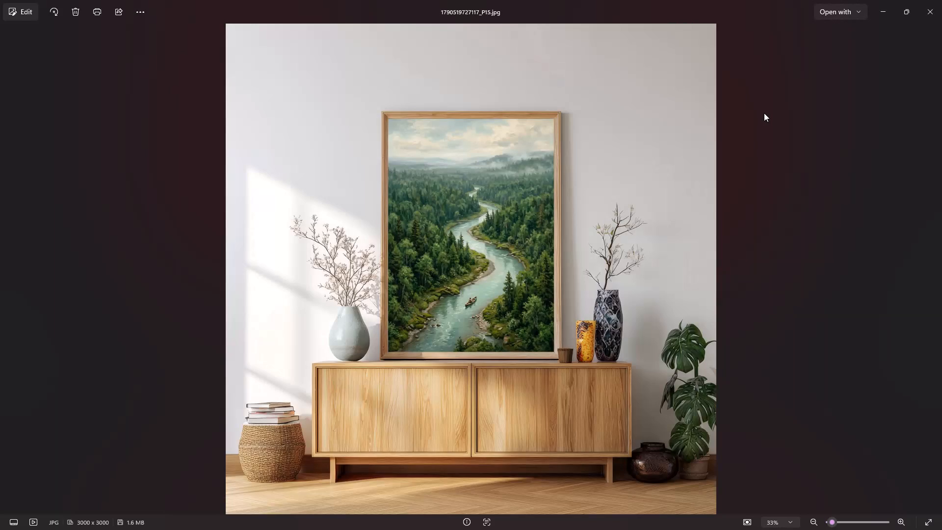
pyautogui.press('Right')
pyautogui.press('Right')
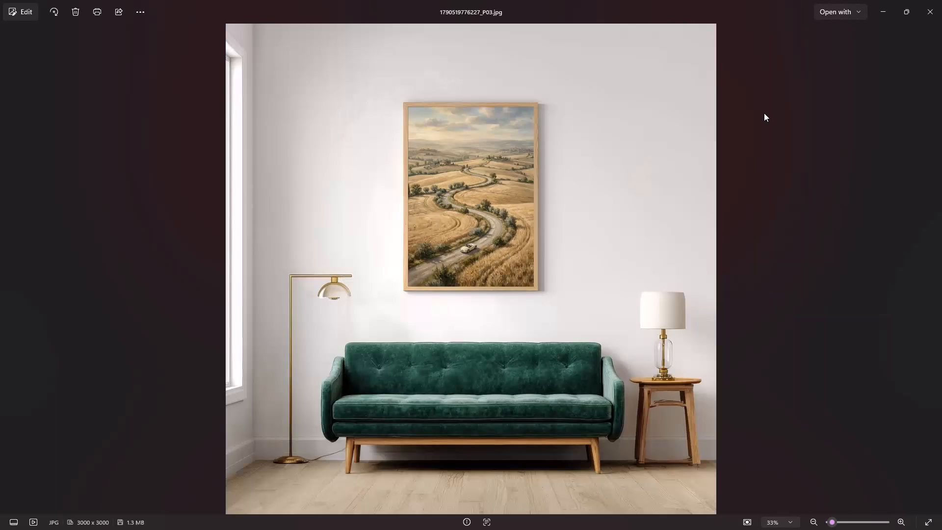
pyautogui.press('Right')
pyautogui.press('Right')
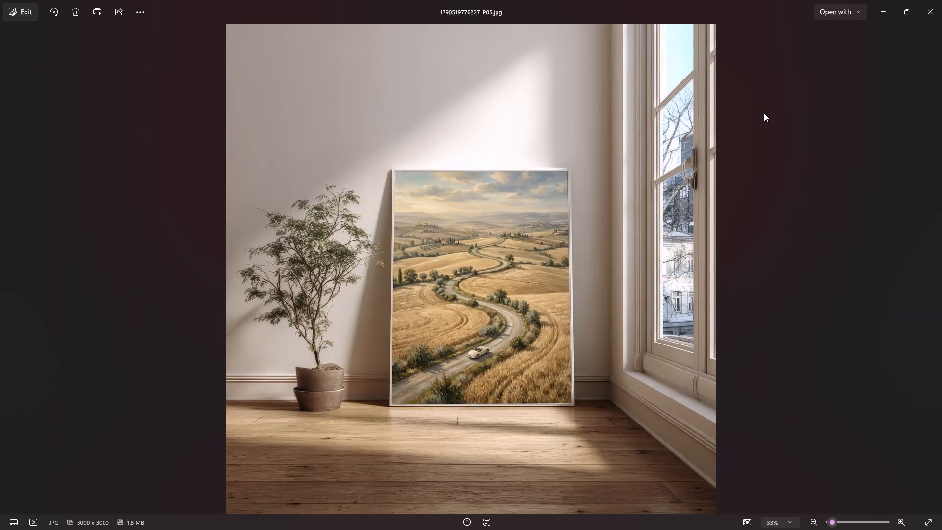
pyautogui.press('Left')
pyautogui.press('Left')
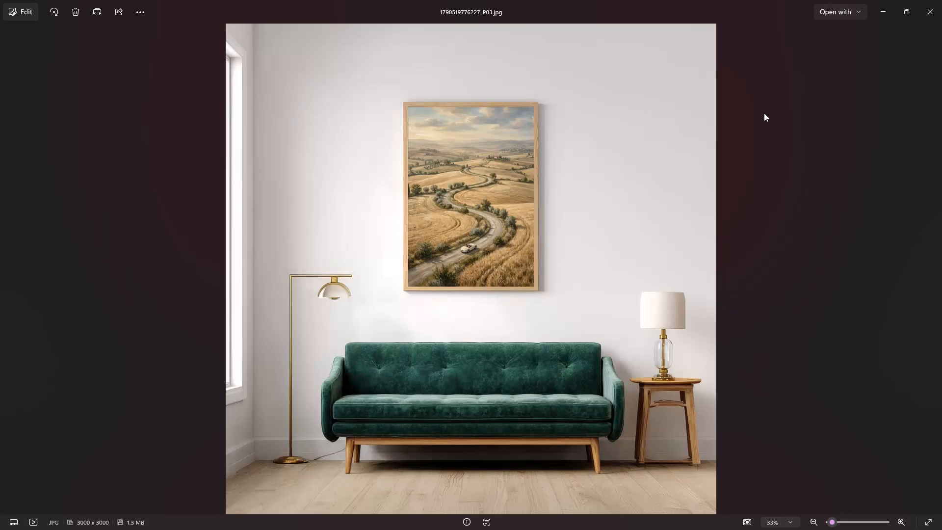
pyautogui.press('Right')
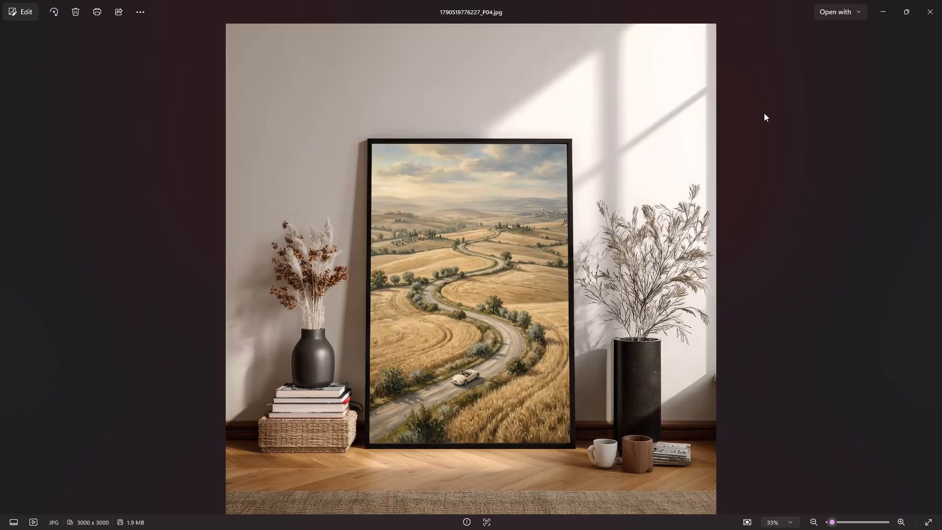
pyautogui.press('Right')
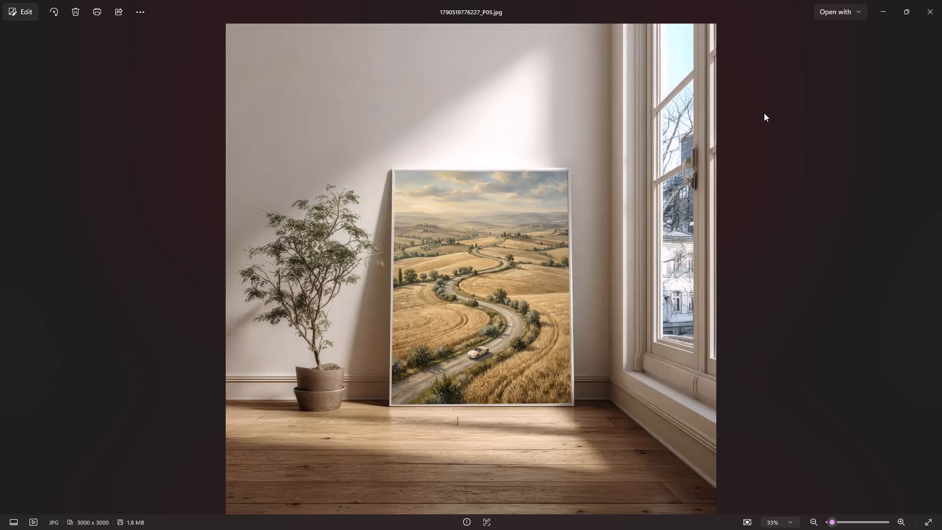
pyautogui.press('Right')
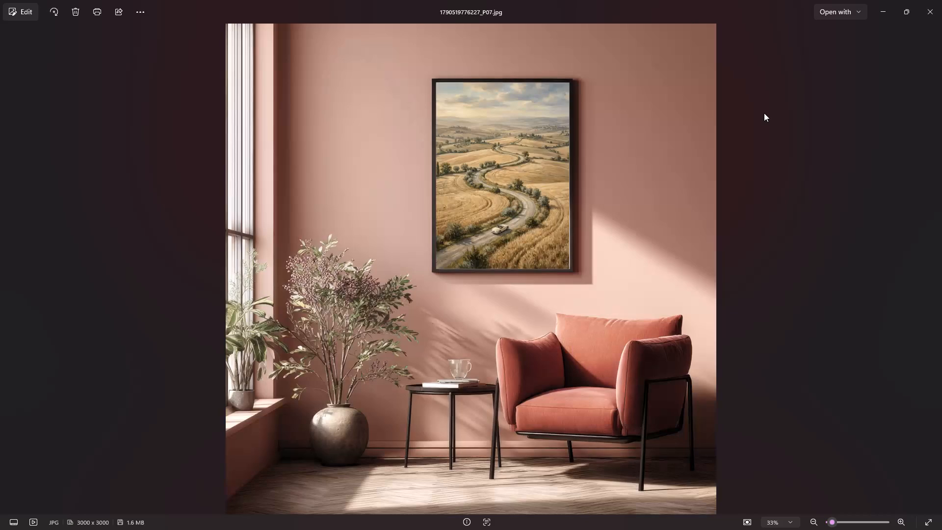
pyautogui.press('Right')
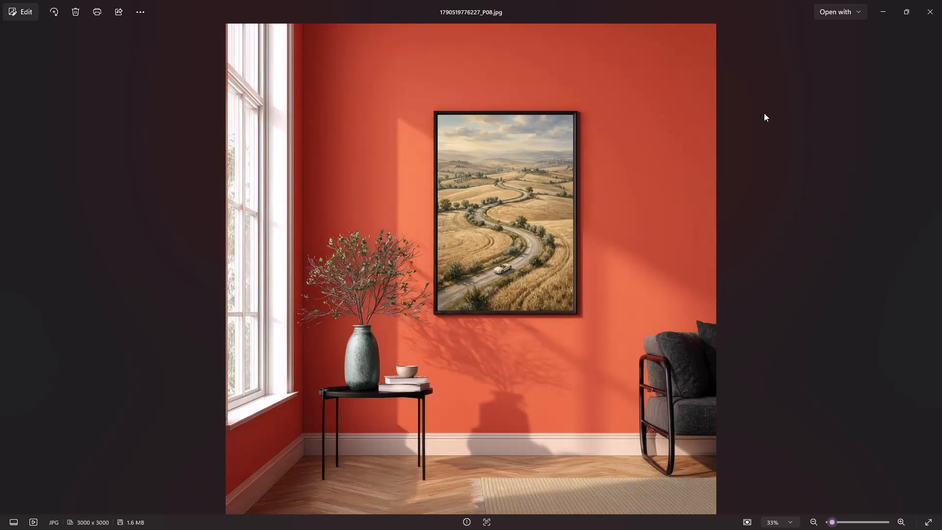
pyautogui.press('Delete')
pyautogui.press('Right')
pyautogui.press('Right')
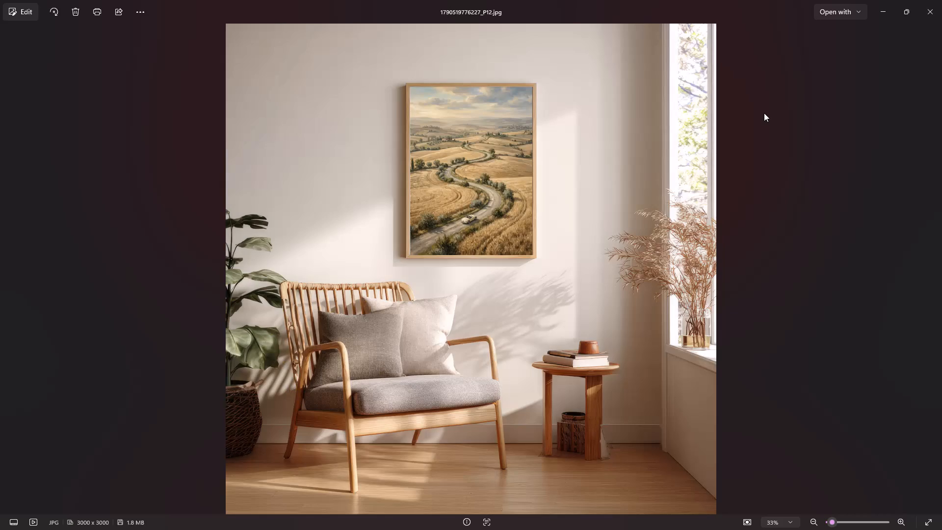
pyautogui.press('Right')
pyautogui.press('Right')
pyautogui.press('Right')
pyautogui.press('Right')
pyautogui.press('Right')
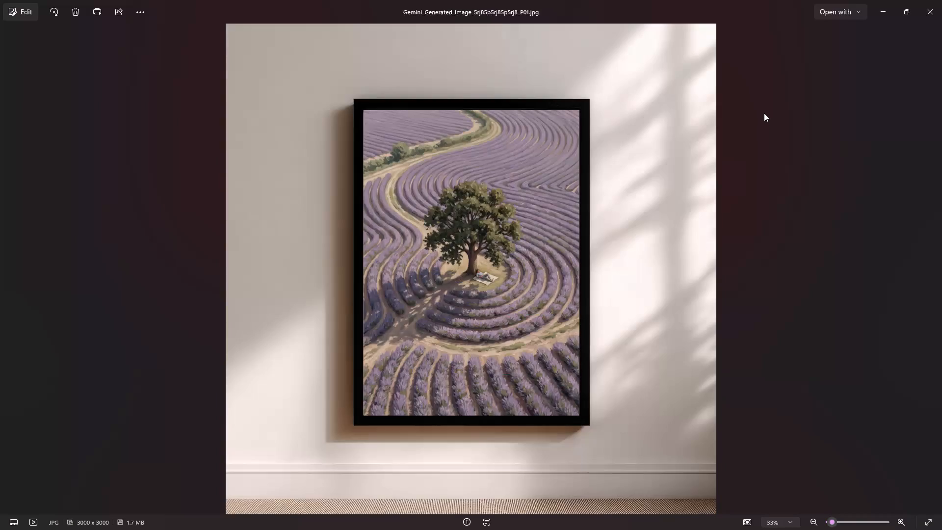
pyautogui.press('Left')
pyautogui.press('Left')
pyautogui.press('Left')
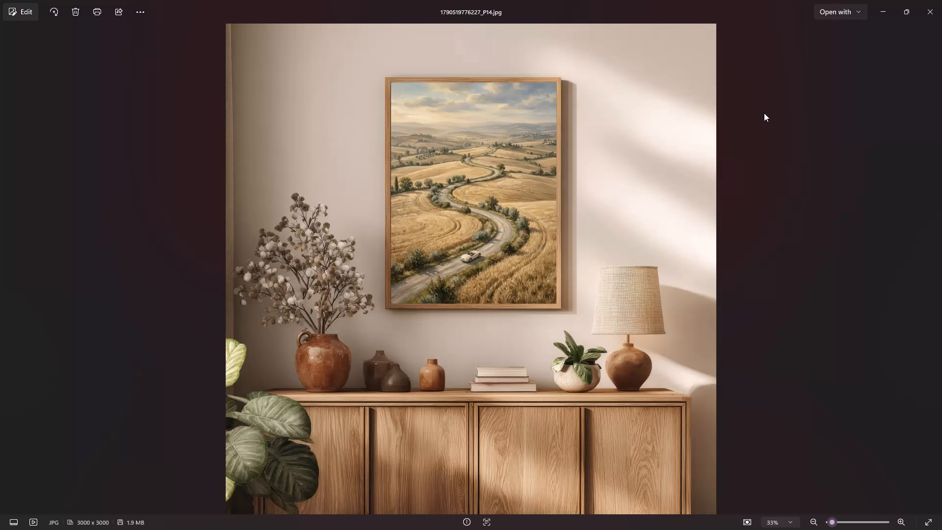
pyautogui.press('Left')
pyautogui.press('Left')
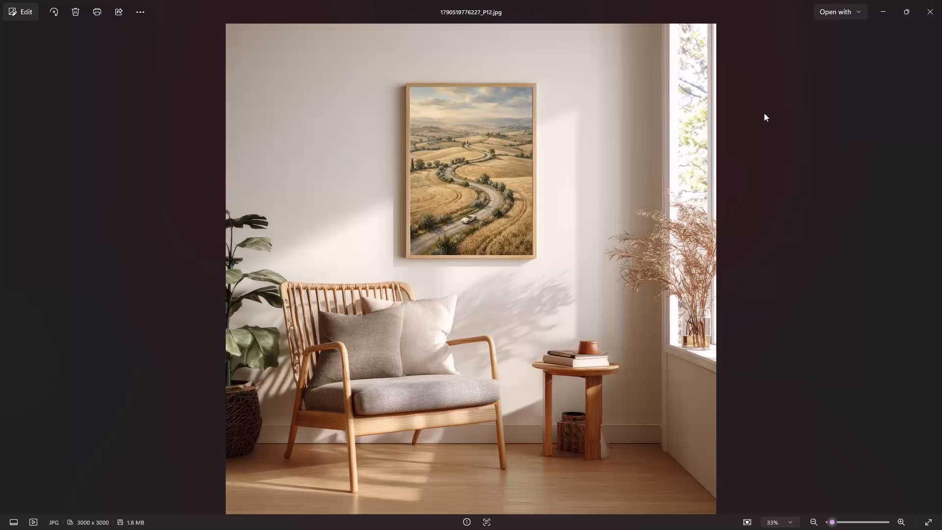
pyautogui.press('Left')
pyautogui.press('Left')
pyautogui.press('Left')
pyautogui.press('Left')
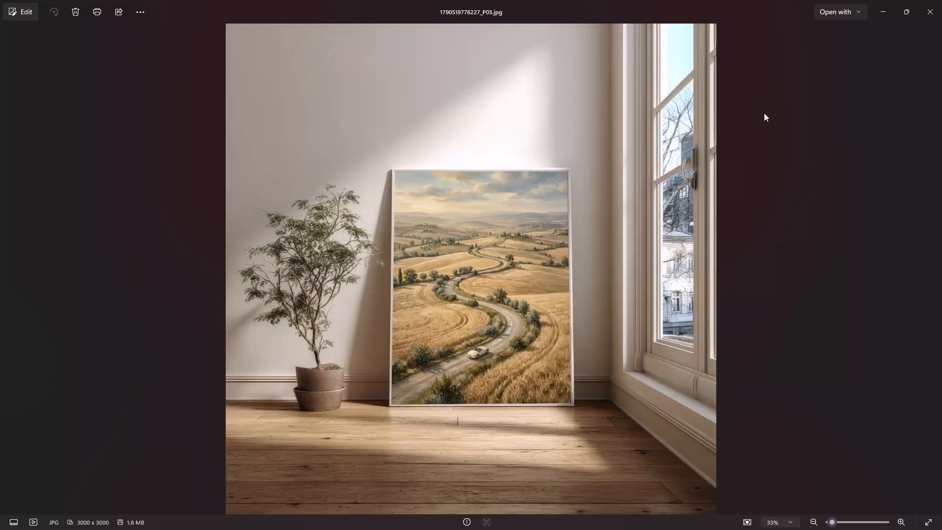
pyautogui.press('Left')
pyautogui.press('Left')
pyautogui.press('Left')
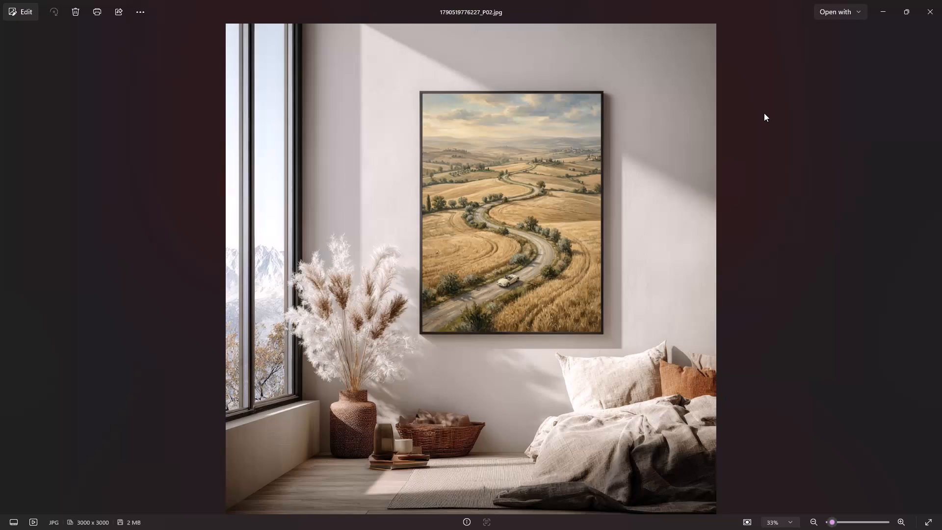
pyautogui.press('Left')
pyautogui.press('Right')
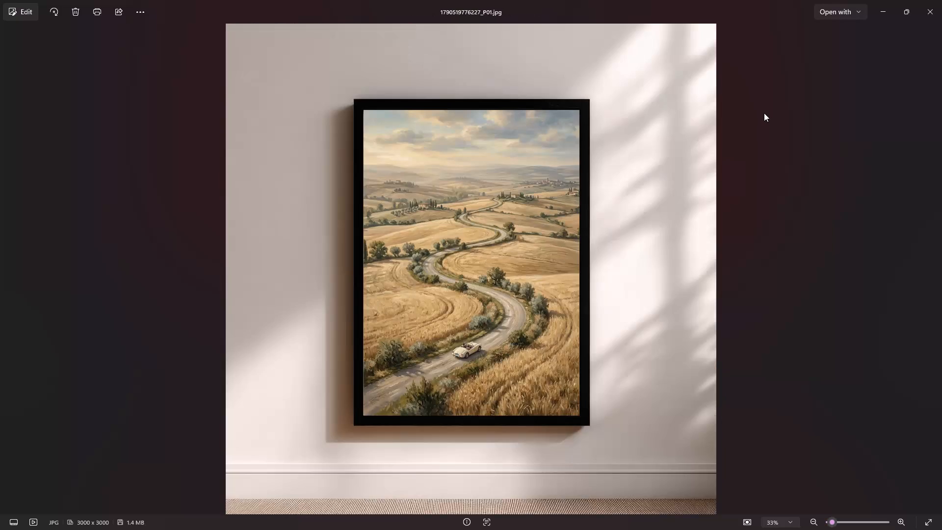
pyautogui.press('Right')
pyautogui.press('Right')
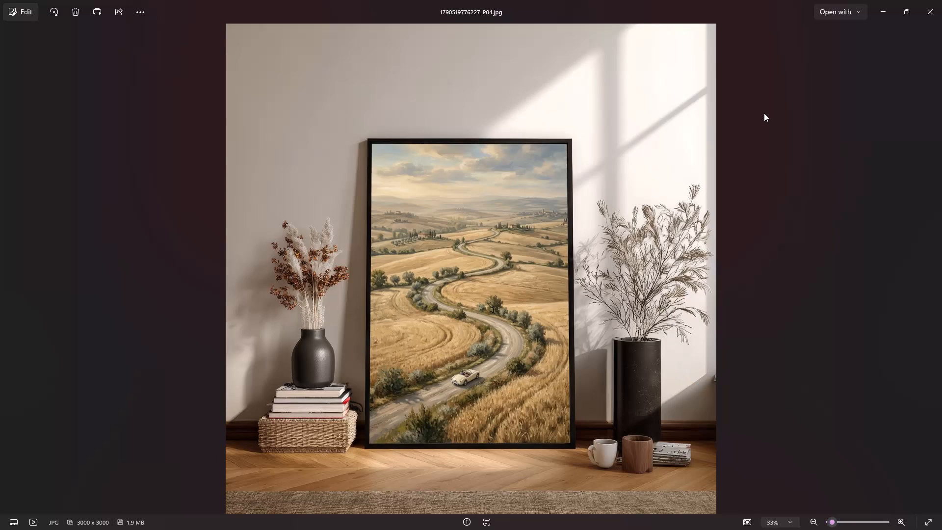
pyautogui.press('Right')
pyautogui.press('Right')
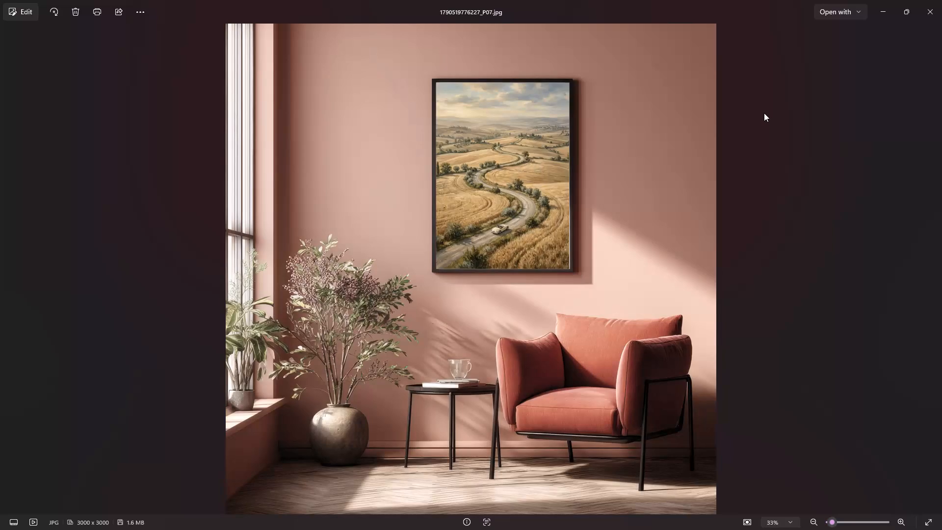
pyautogui.press('Right')
pyautogui.press('Left')
pyautogui.press('Right')
pyautogui.press('Left')
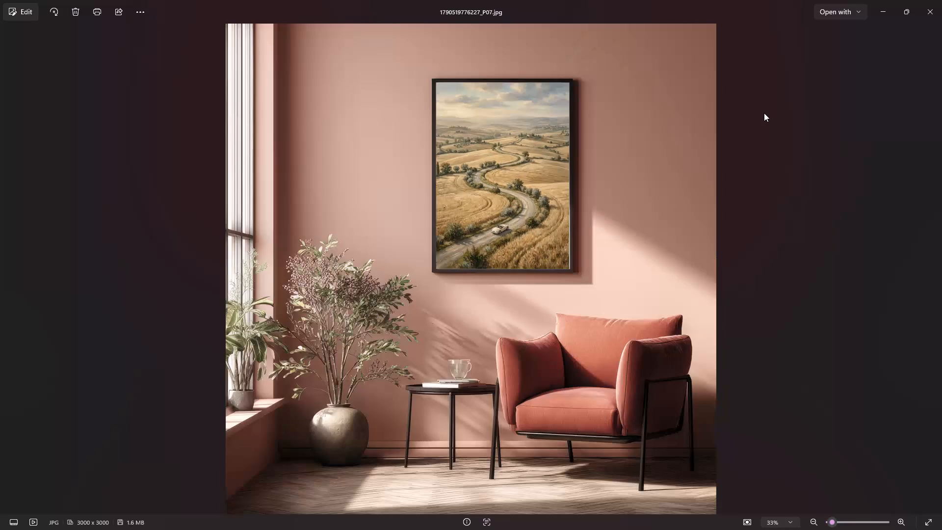
pyautogui.press('Right')
pyautogui.press('Delete')
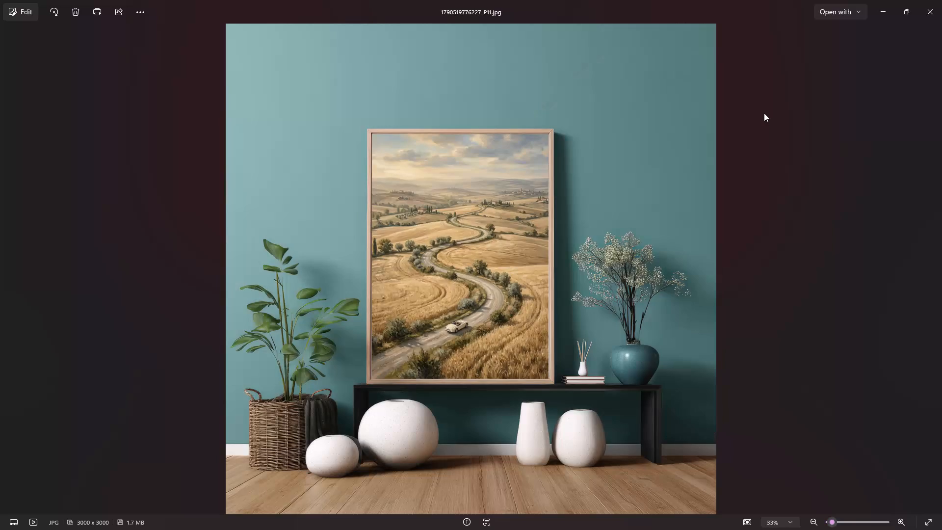
pyautogui.press('Right')
pyautogui.press('Right')
pyautogui.press('Right')
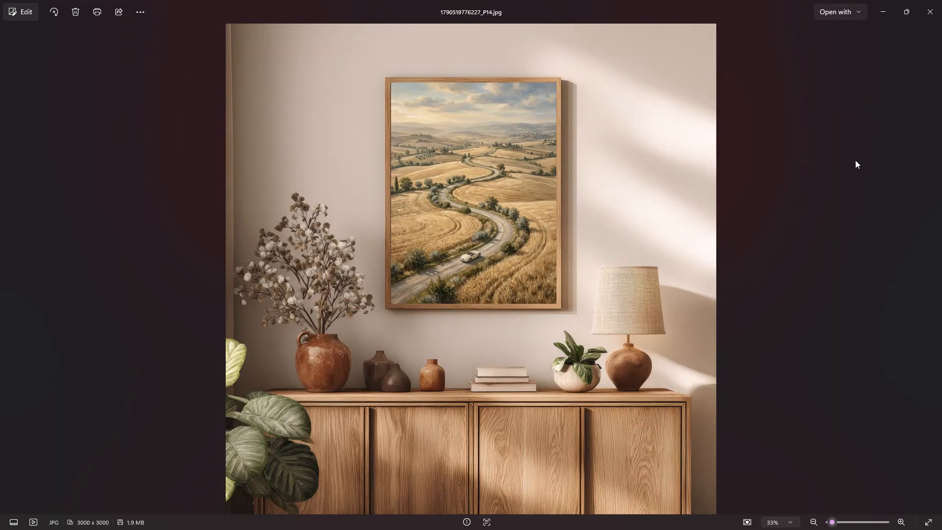
# Switch back to the Forest River listing in Chrome and move the teal-wall mockup directly after the dark green wall mockup.
pyautogui.click(891, 4)
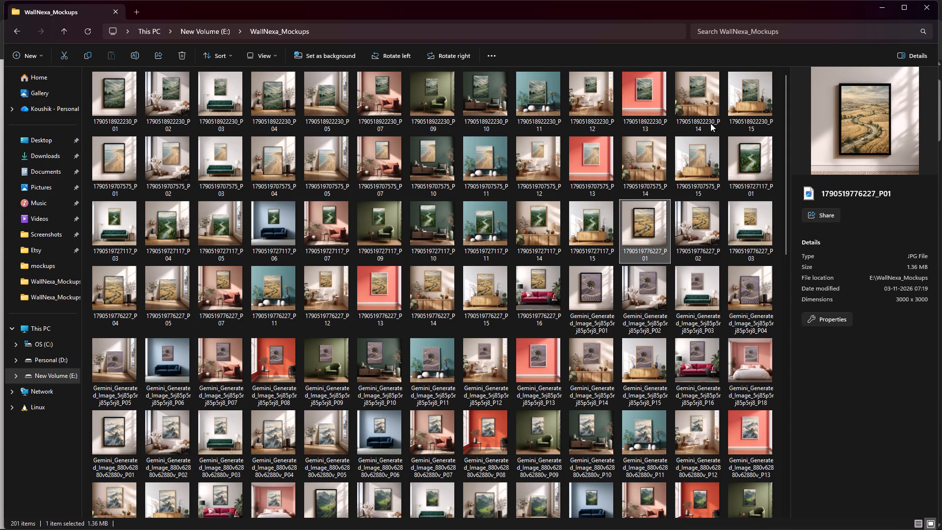
pyautogui.click(882, 3)
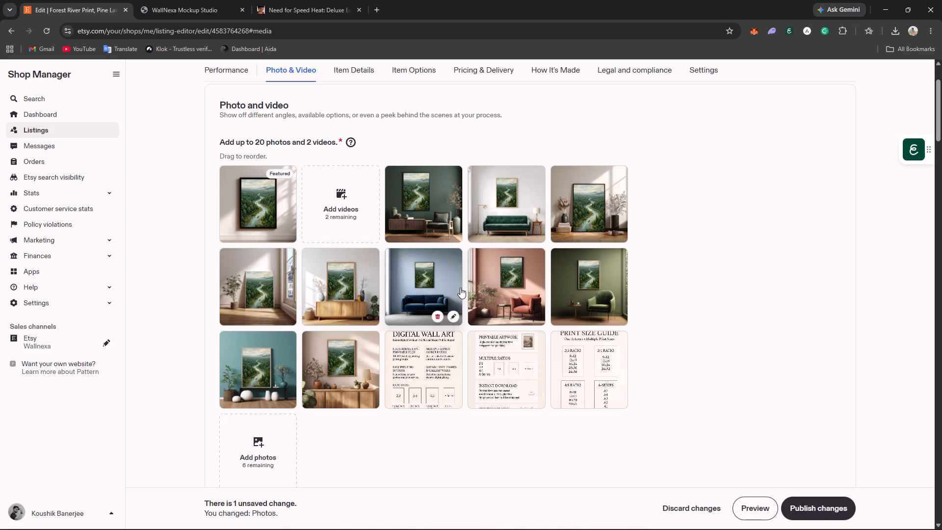
pyautogui.moveTo(263, 366); pyautogui.dragTo(532, 202)
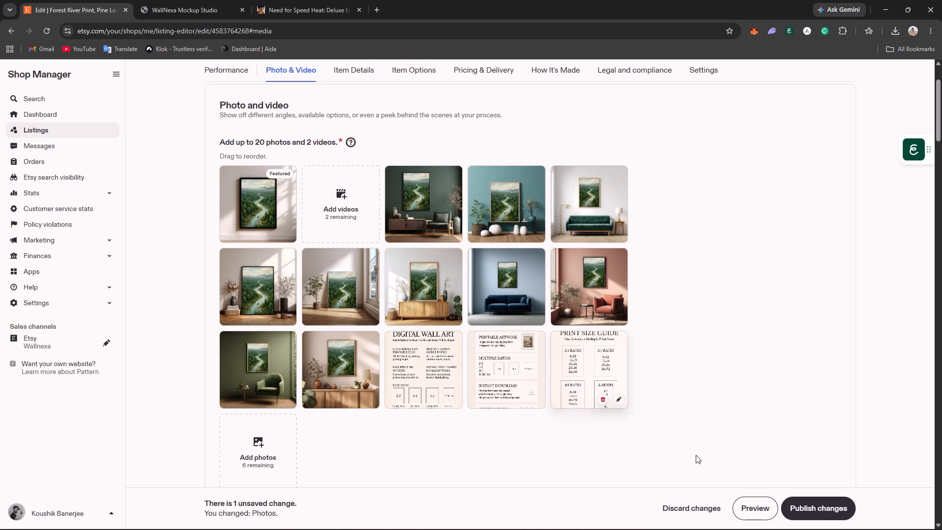
# Publish the photo changes to the Forest River Print listing.
pyautogui.click(801, 500)
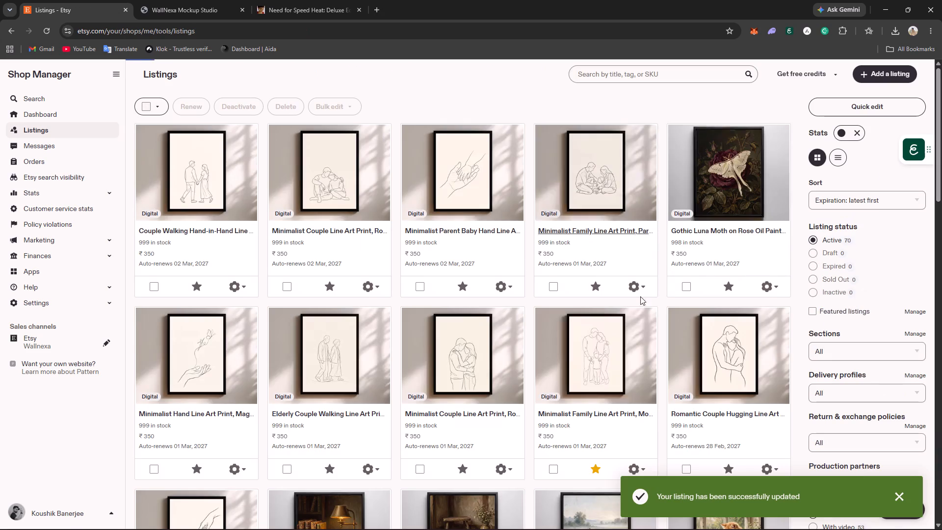
# Go to page 2 of the shop's active listings.
pyautogui.scroll(-3, 624, 260)
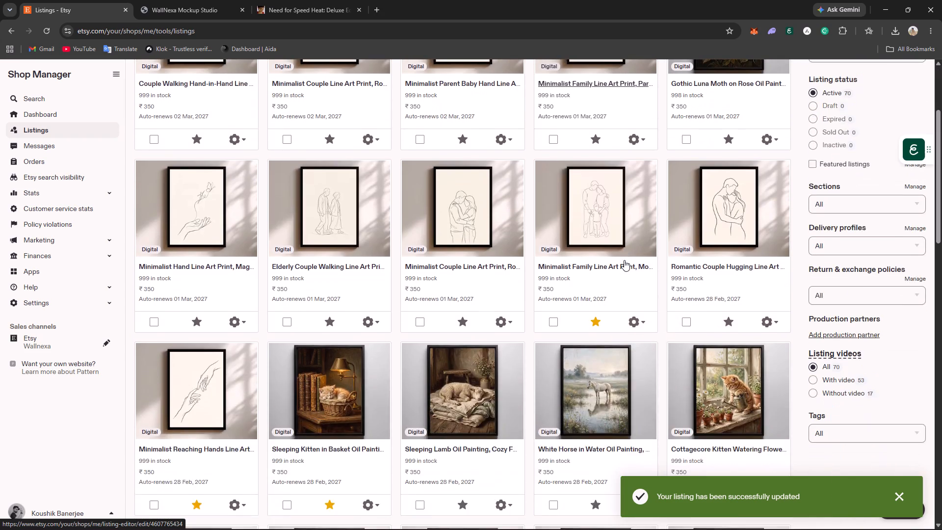
pyautogui.scroll(4, 624, 260)
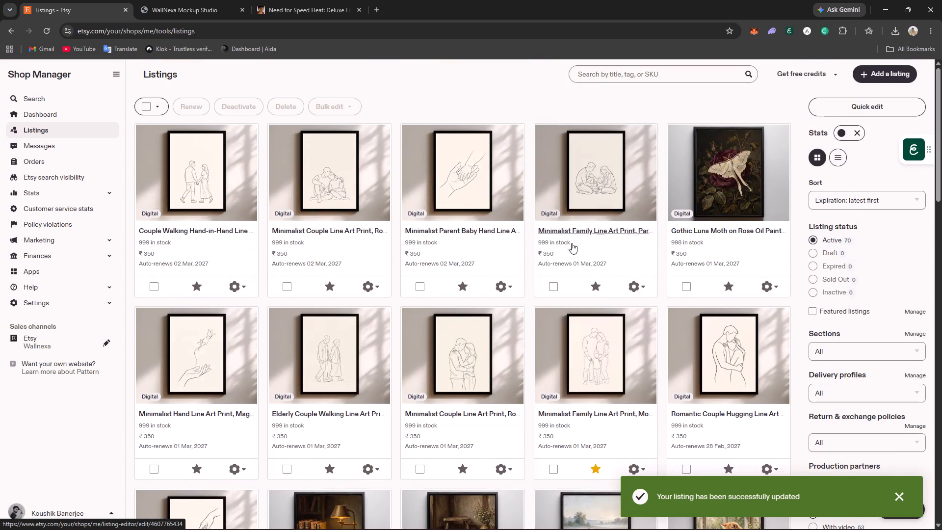
pyautogui.scroll(-8, 535, 243)
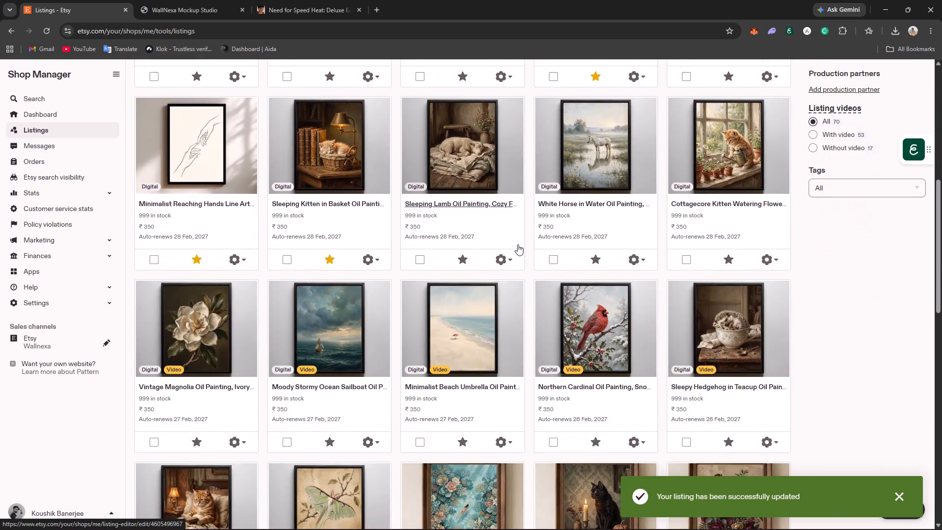
pyautogui.scroll(-4, 517, 244)
pyautogui.scroll(-6, 472, 277)
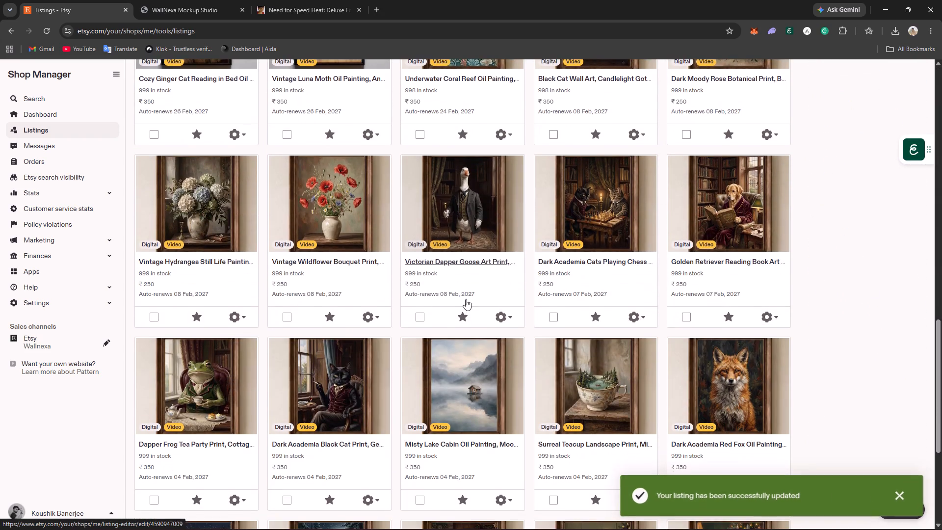
pyautogui.scroll(-8, 490, 300)
pyautogui.click(165, 473)
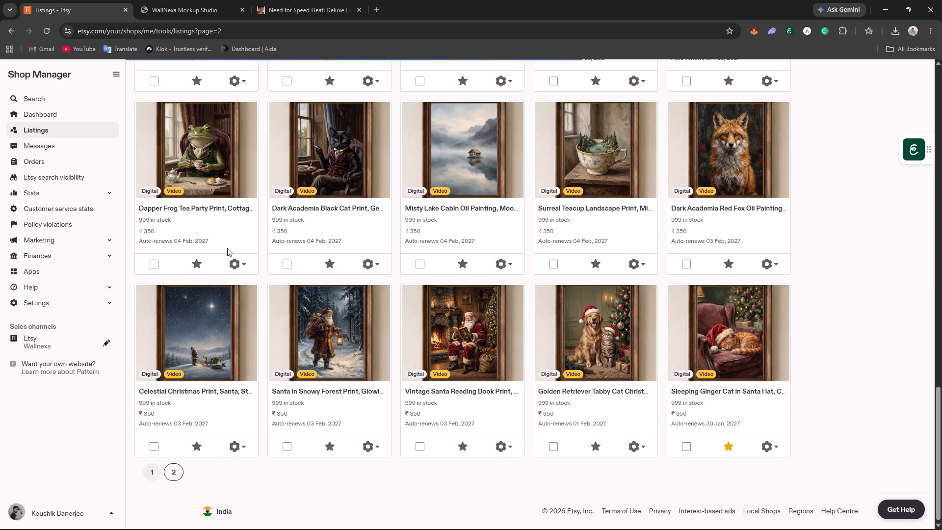
# Open the Vintage Car Print, Tuscany Landscape listing for editing.
pyautogui.scroll(-4, 530, 249)
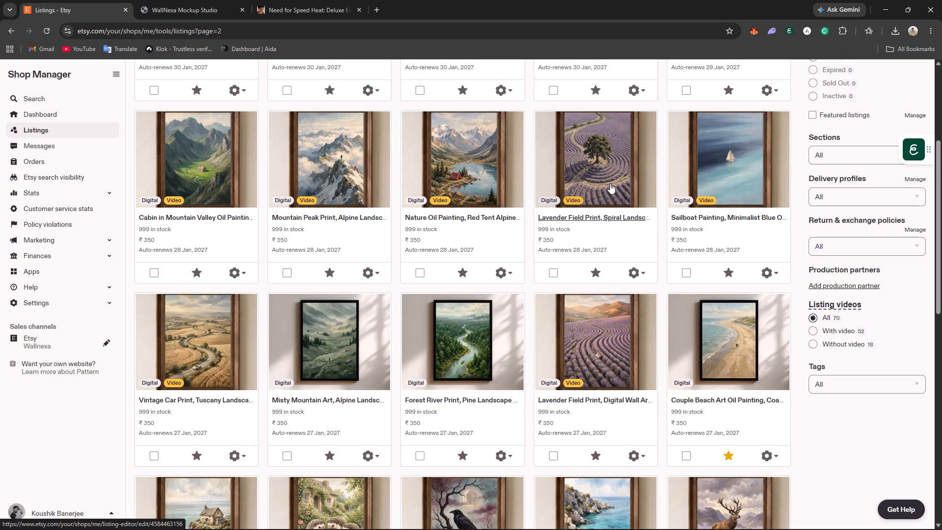
pyautogui.scroll(1, 610, 183)
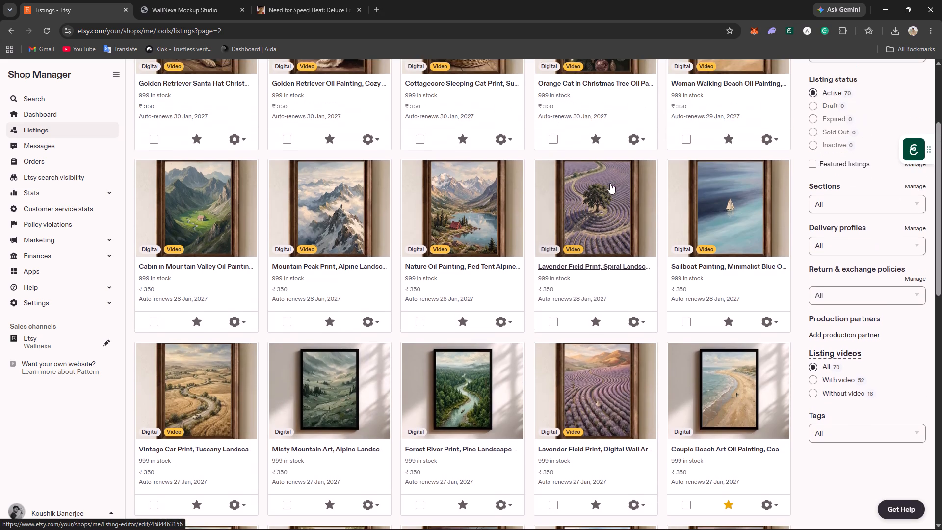
pyautogui.scroll(-1, 604, 183)
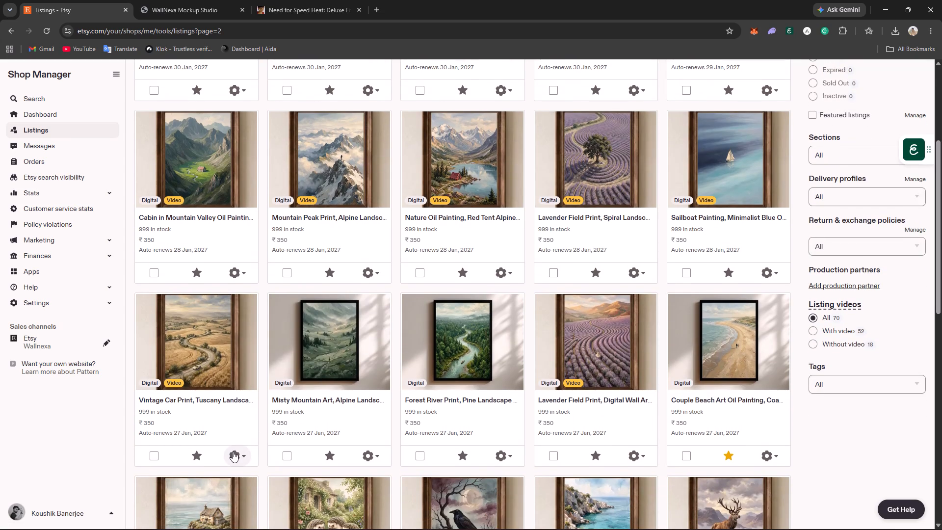
pyautogui.click(233, 451)
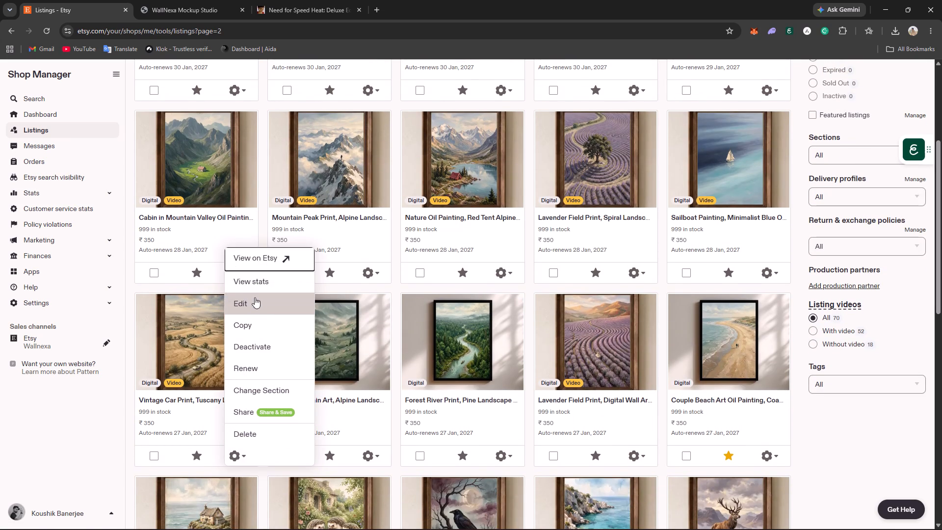
pyautogui.click(199, 394)
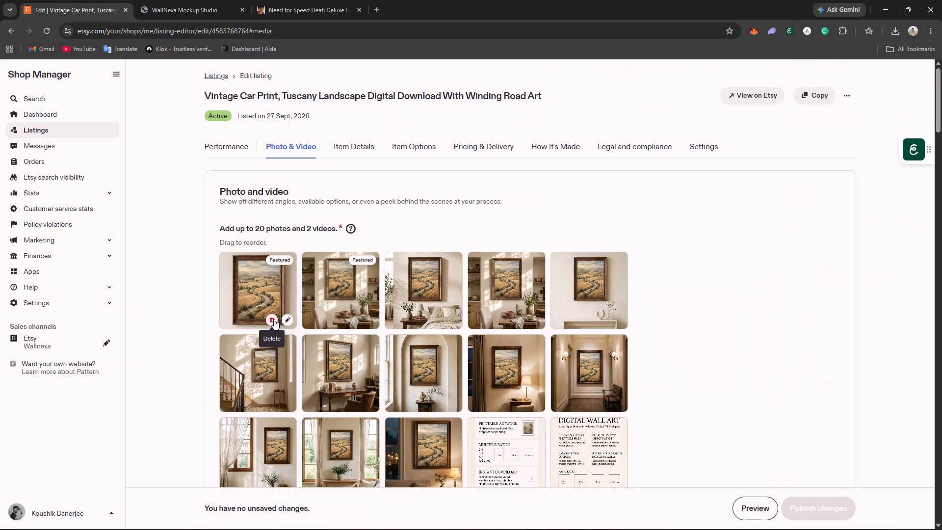
# Delete all the old framed wheat-field road photos from the Vintage Car Print listing, keeping the three information graphics.
pyautogui.click(274, 319)
pyautogui.click(274, 319)
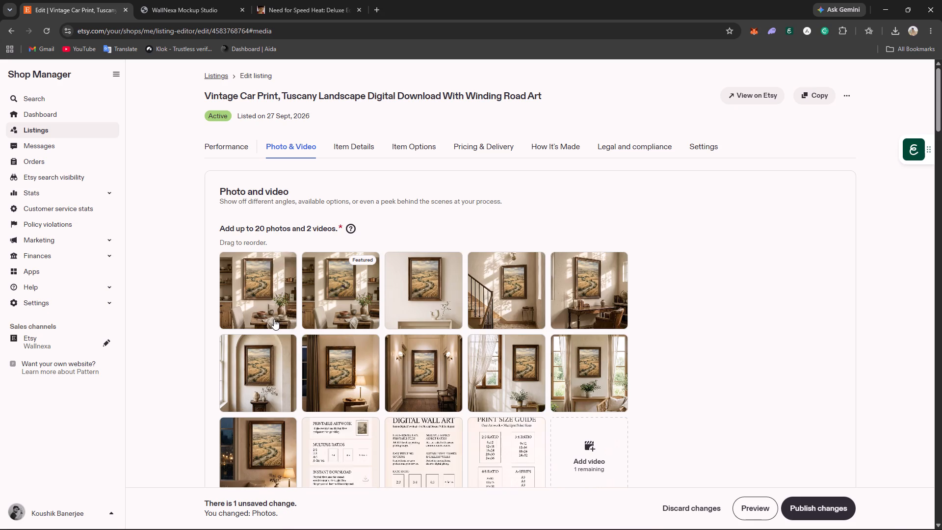
pyautogui.click(274, 319)
pyautogui.click(274, 319)
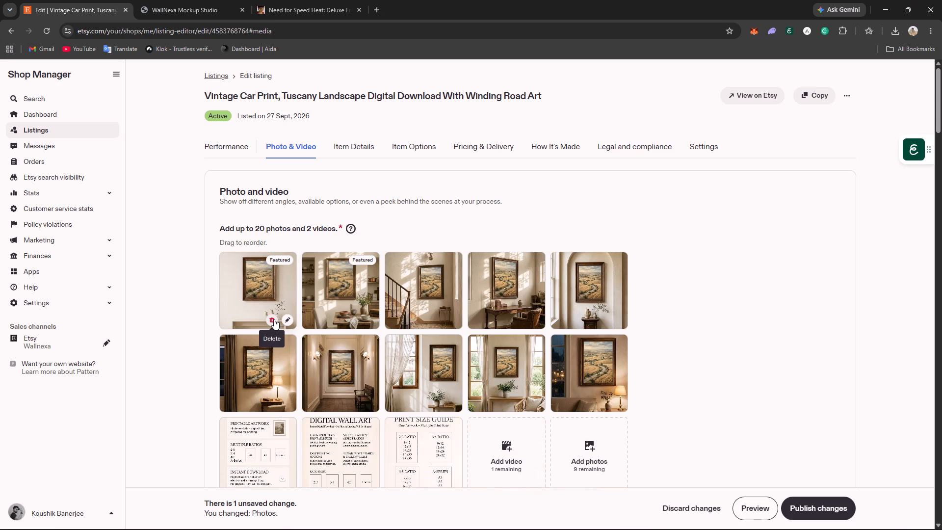
pyautogui.click(274, 319)
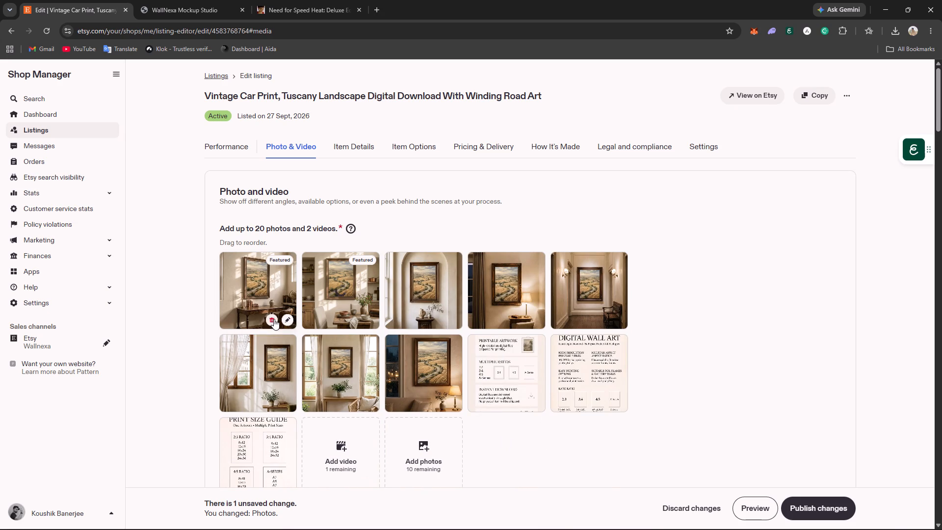
pyautogui.click(274, 319)
pyautogui.click(274, 319)
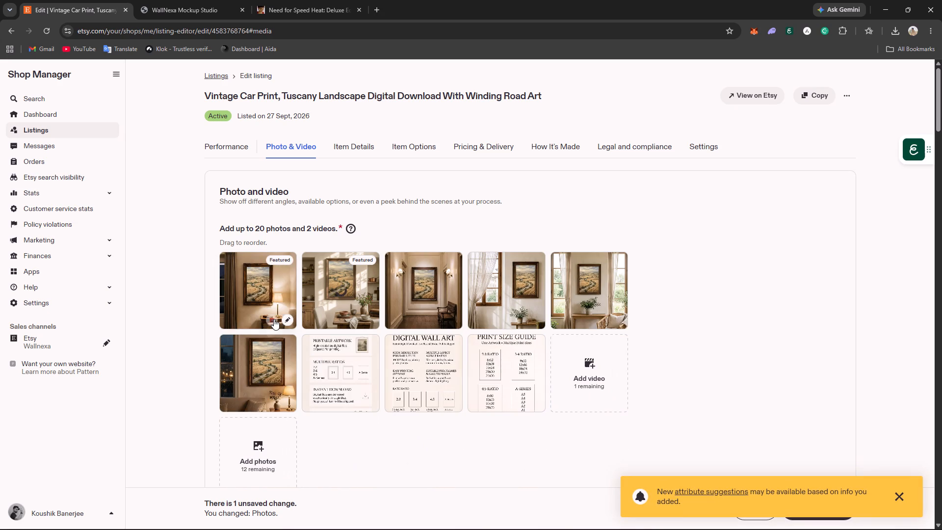
pyautogui.click(274, 319)
pyautogui.click(274, 319)
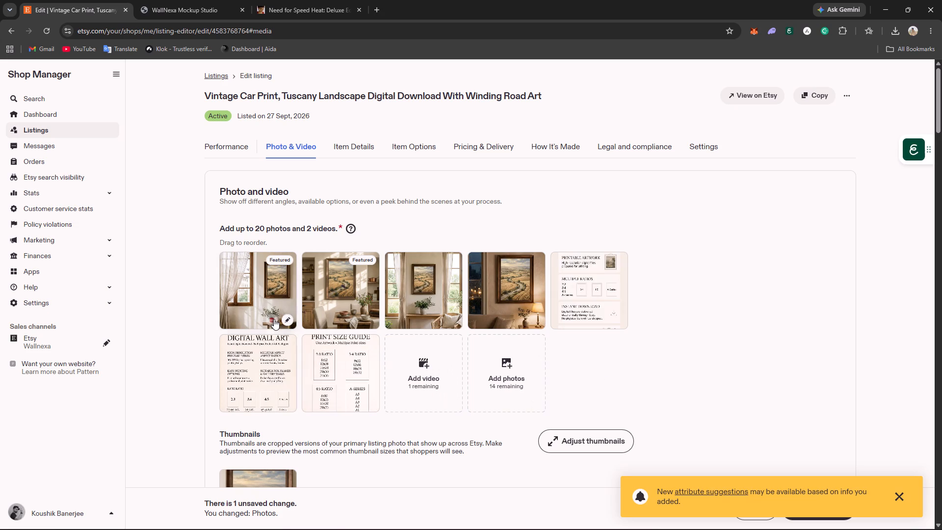
pyautogui.click(274, 319)
pyautogui.click(274, 319)
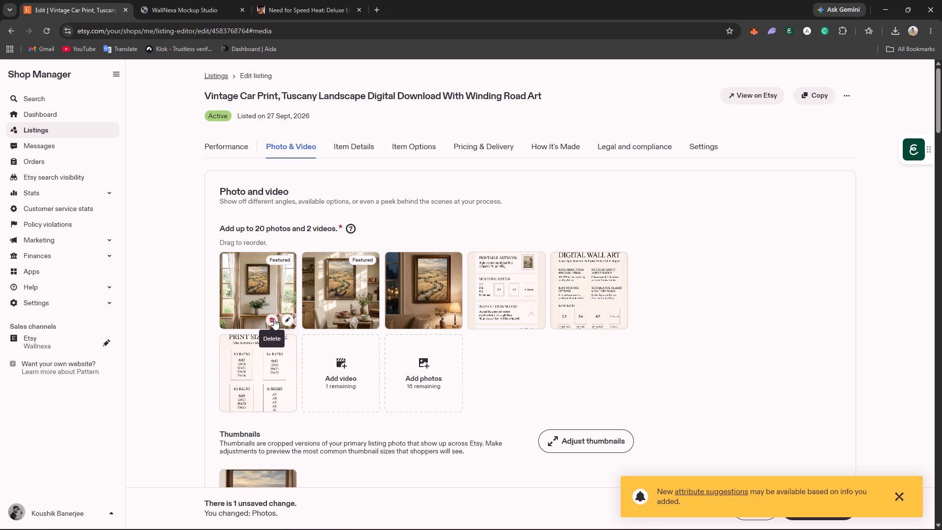
pyautogui.click(274, 319)
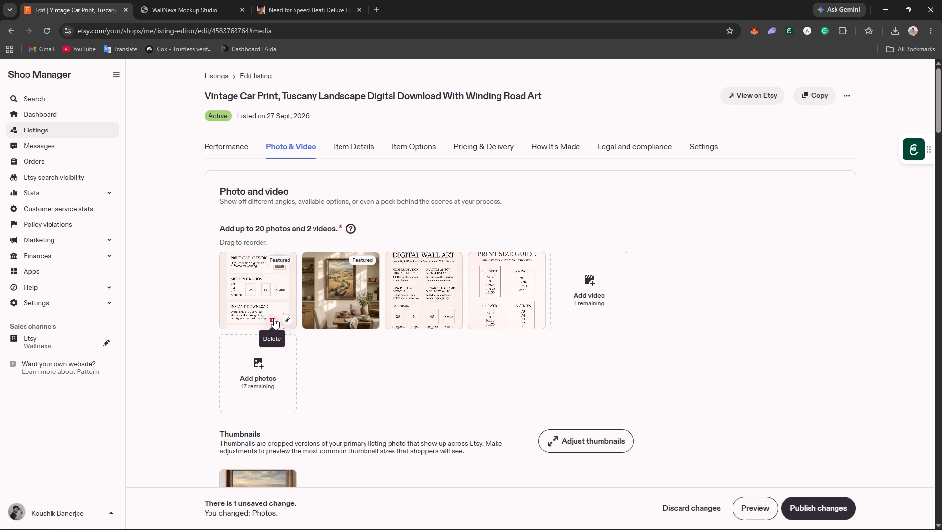
# Delete the old video from the Vintage Car Print listing.
pyautogui.click(355, 321)
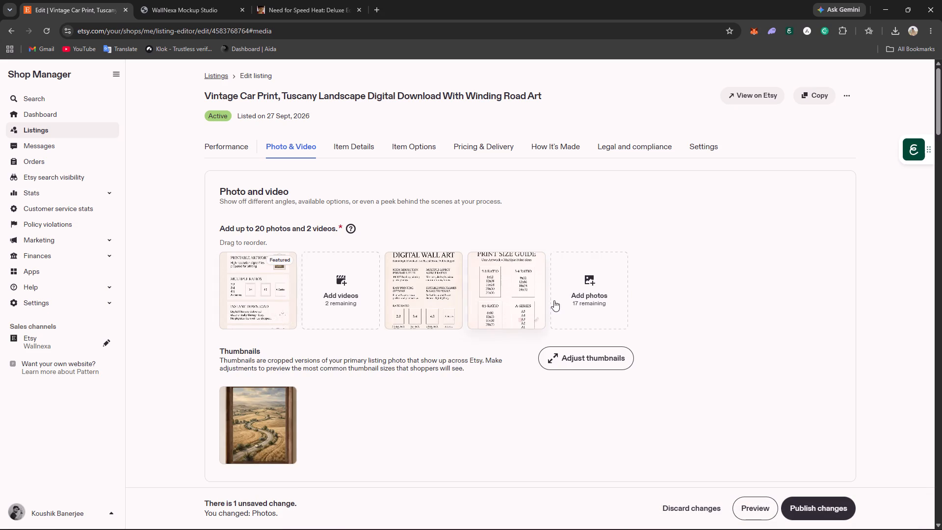
pyautogui.click(584, 289)
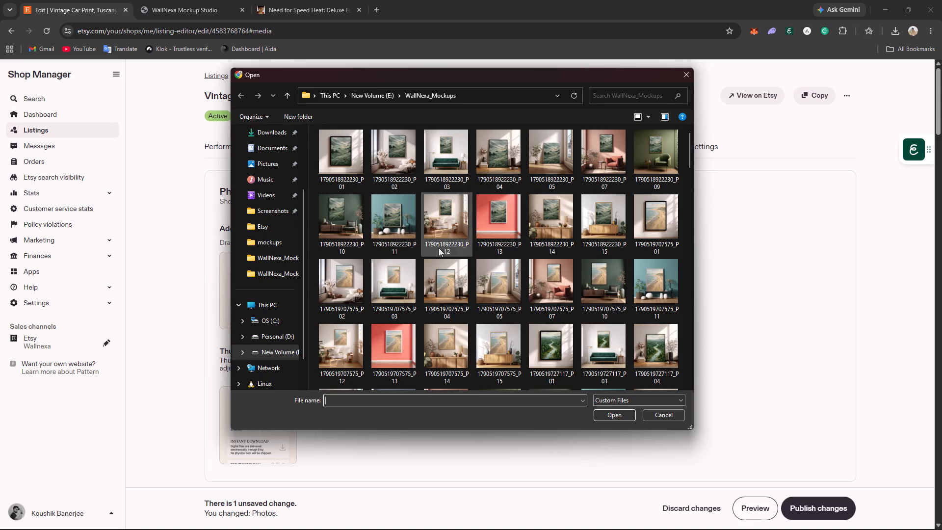
pyautogui.scroll(-1, 442, 250)
pyautogui.scroll(-1, 597, 305)
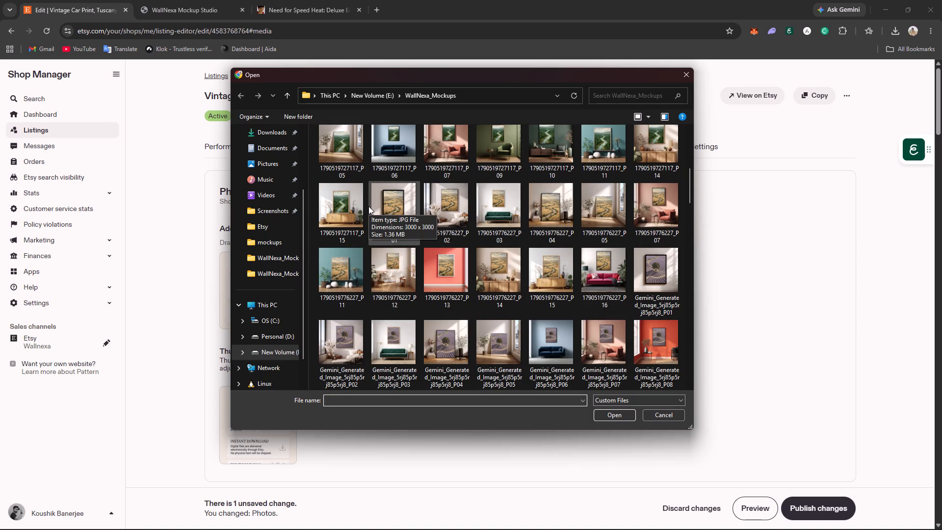
pyautogui.moveTo(368, 206); pyautogui.dragTo(551, 207)
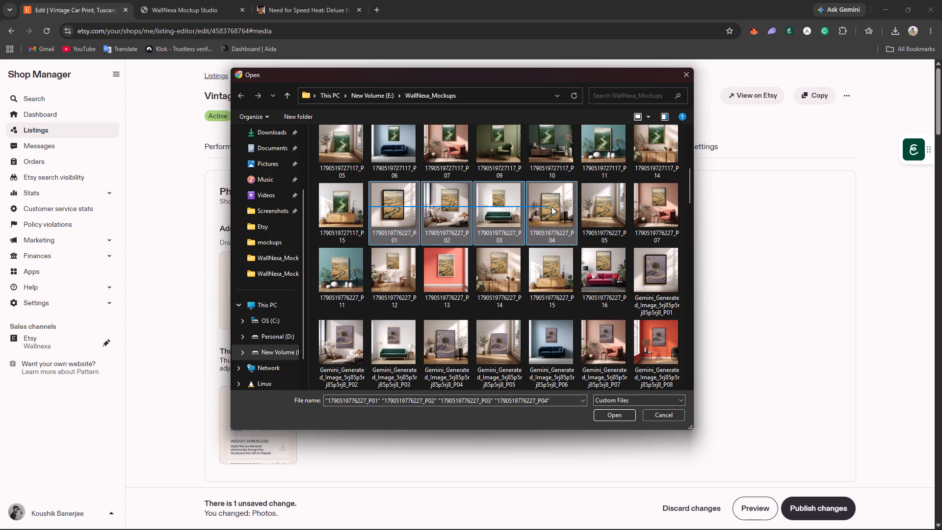
pyautogui.moveTo(551, 207); pyautogui.dragTo(649, 208)
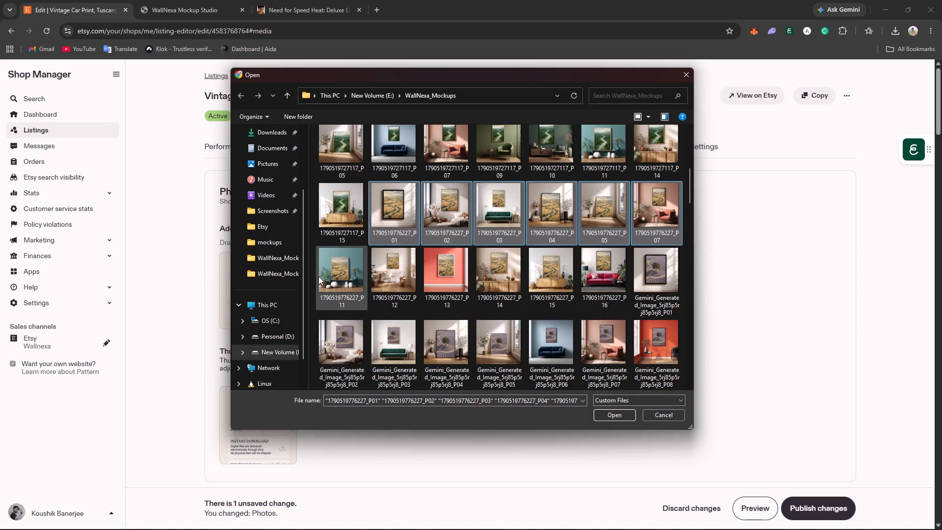
pyautogui.keyDown('ctrl'); pyautogui.moveTo(314, 276); pyautogui.dragTo(606, 267); pyautogui.keyUp('ctrl')
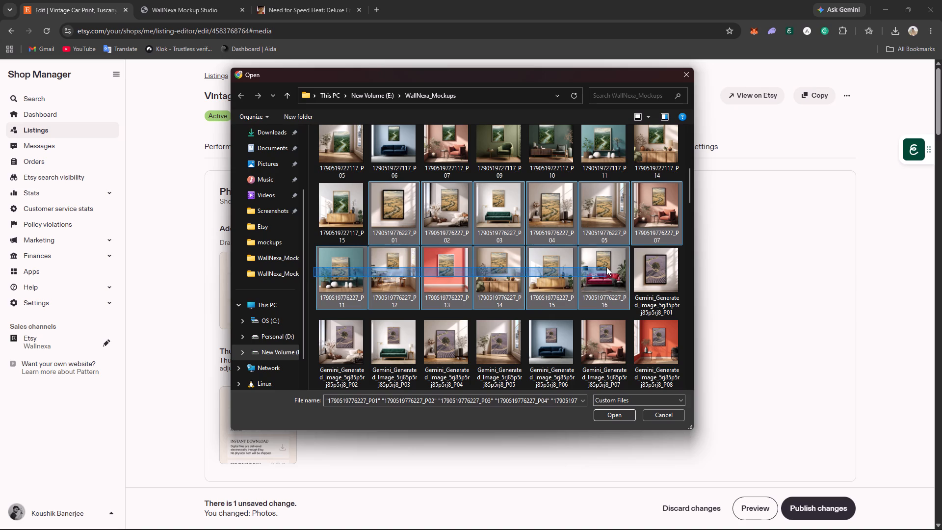
pyautogui.keyDown('ctrl'); pyautogui.moveTo(606, 267); pyautogui.dragTo(607, 266); pyautogui.keyUp('ctrl')
pyautogui.click(613, 414)
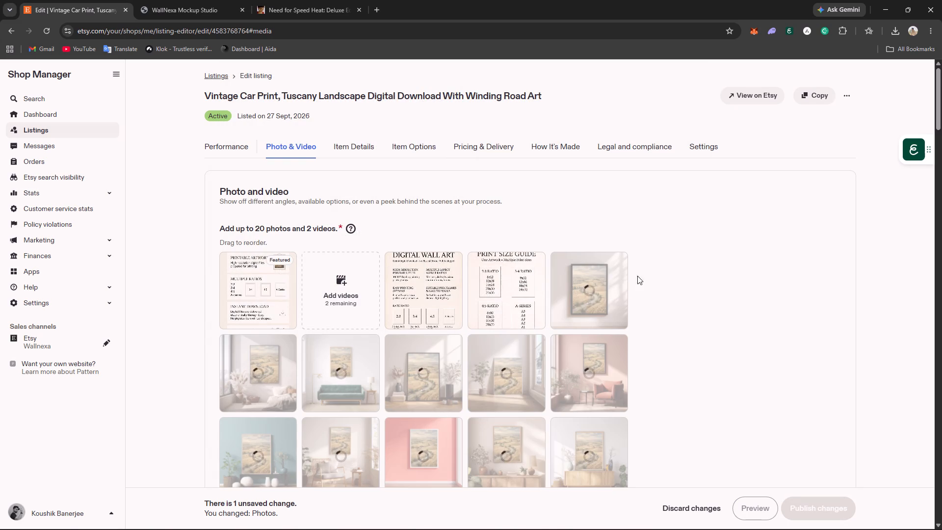
# Move the Printable Artwork, Digital Wall Art and Print Size Guide graphics behind the room mockups, just before the pink-sofa mockup.
pyautogui.scroll(-2, 798, 283)
pyautogui.moveTo(269, 192); pyautogui.dragTo(275, 194)
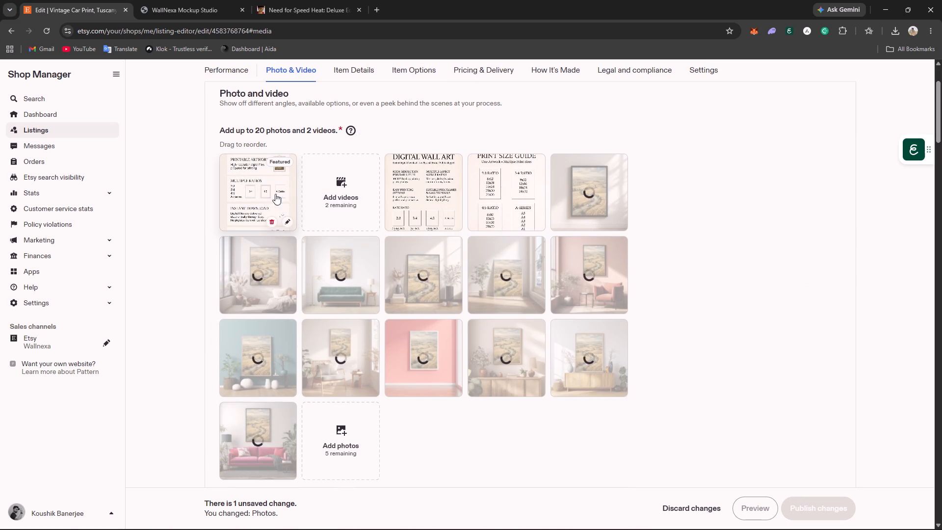
pyautogui.moveTo(275, 194); pyautogui.dragTo(606, 347)
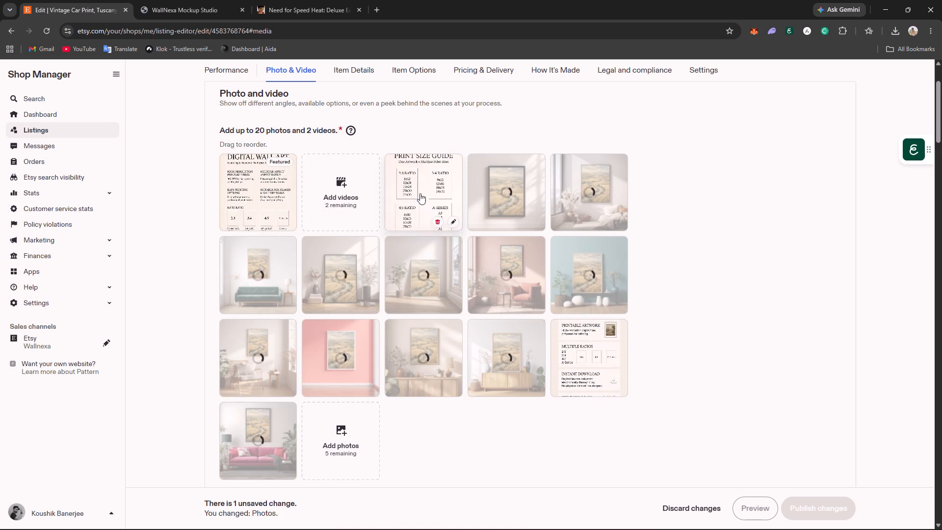
pyautogui.moveTo(264, 186); pyautogui.dragTo(628, 339)
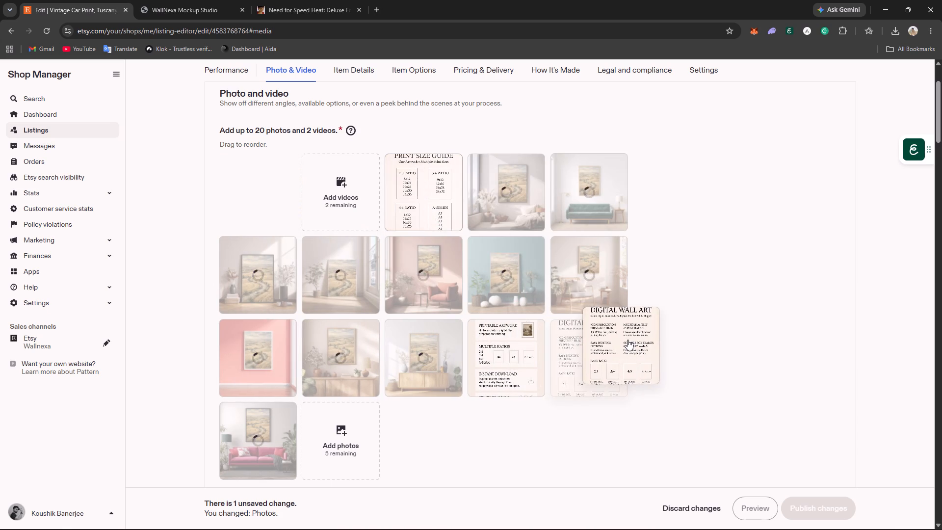
pyautogui.moveTo(269, 185); pyautogui.dragTo(644, 342)
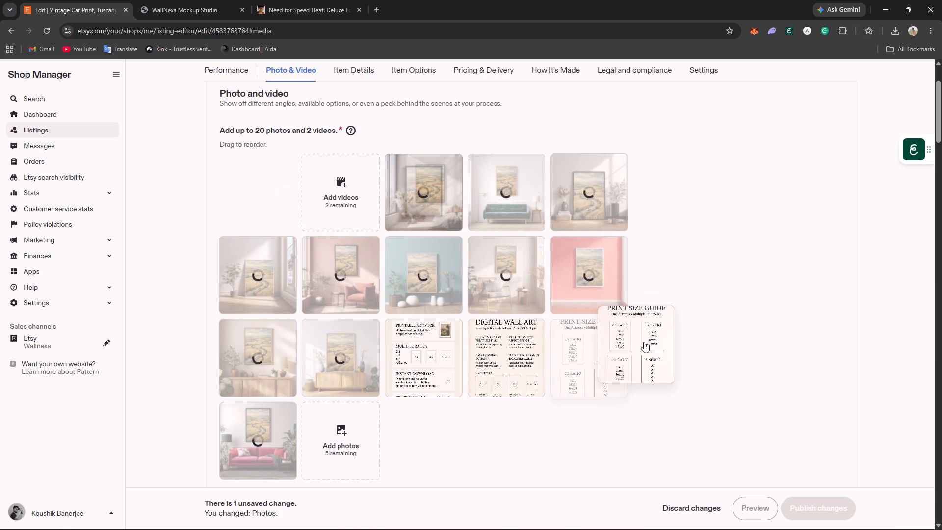
pyautogui.moveTo(644, 342); pyautogui.dragTo(618, 351)
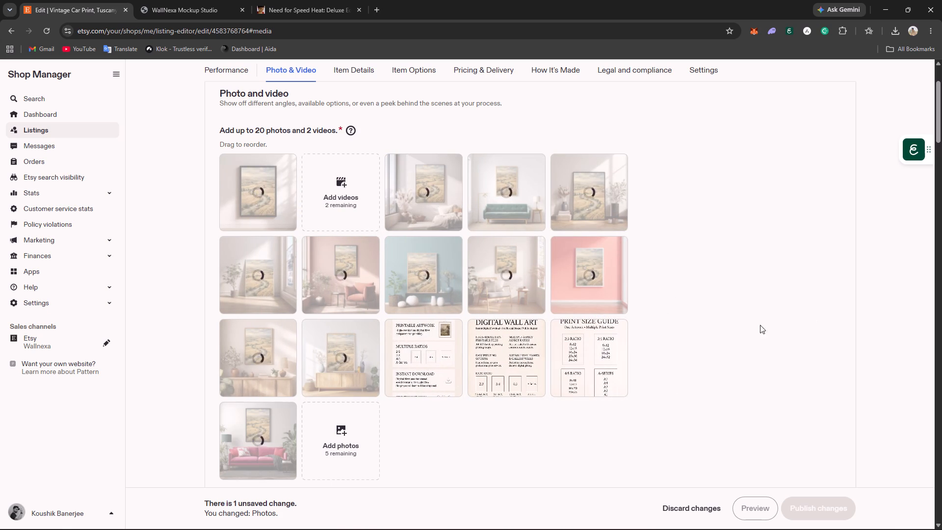
# Reorder the mockups: floor-standing frame second, wooden sideboard fourth, window-light leaning frame fifth, and coral wall after the green sofa.
pyautogui.moveTo(604, 194); pyautogui.dragTo(470, 191)
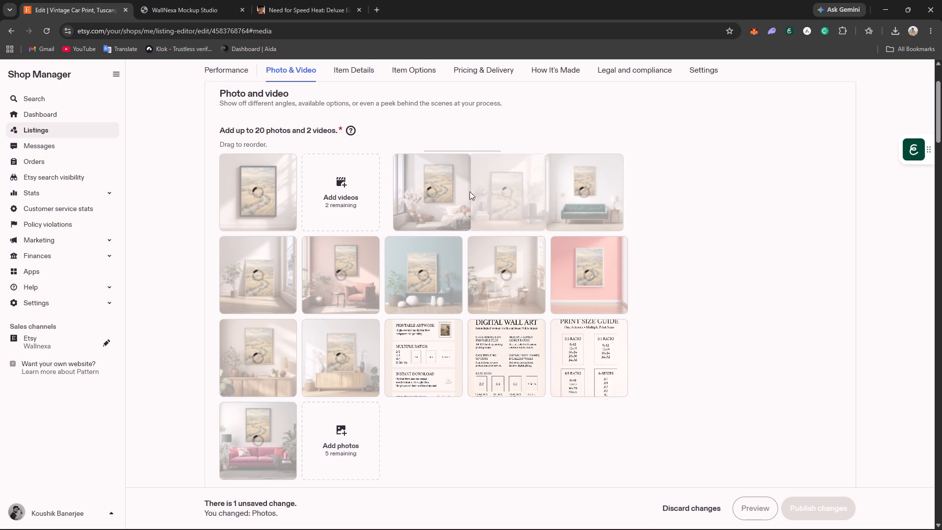
pyautogui.moveTo(470, 191); pyautogui.dragTo(446, 191)
pyautogui.moveTo(260, 281); pyautogui.dragTo(609, 215)
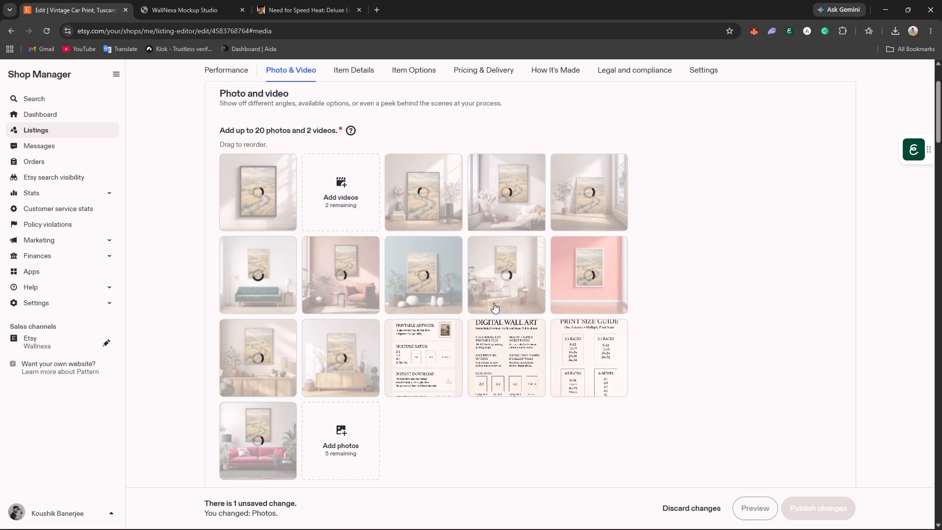
pyautogui.moveTo(586, 267); pyautogui.dragTo(348, 274)
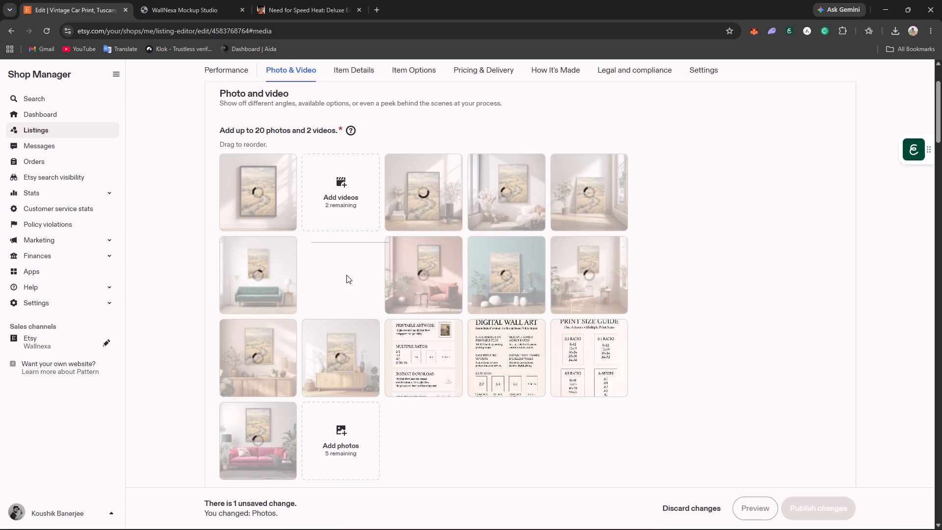
pyautogui.moveTo(343, 354); pyautogui.dragTo(591, 218)
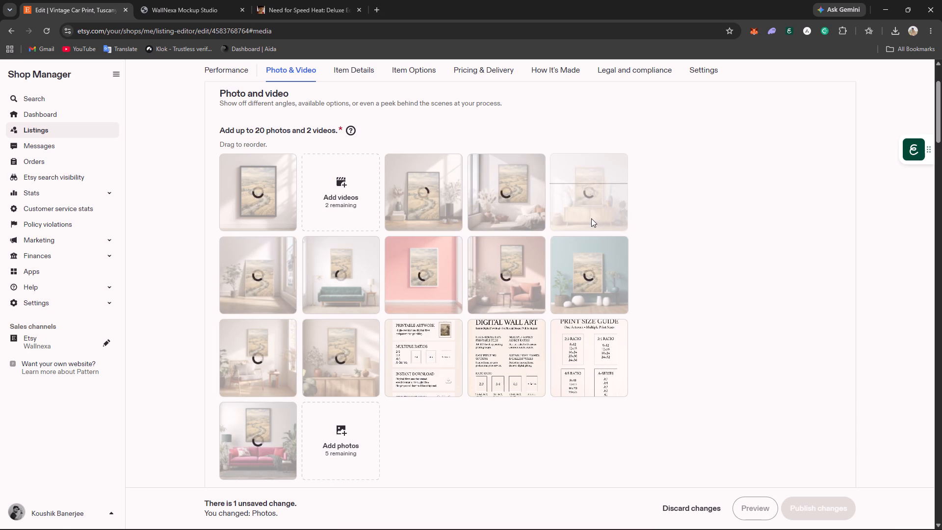
pyautogui.moveTo(591, 218); pyautogui.dragTo(592, 218)
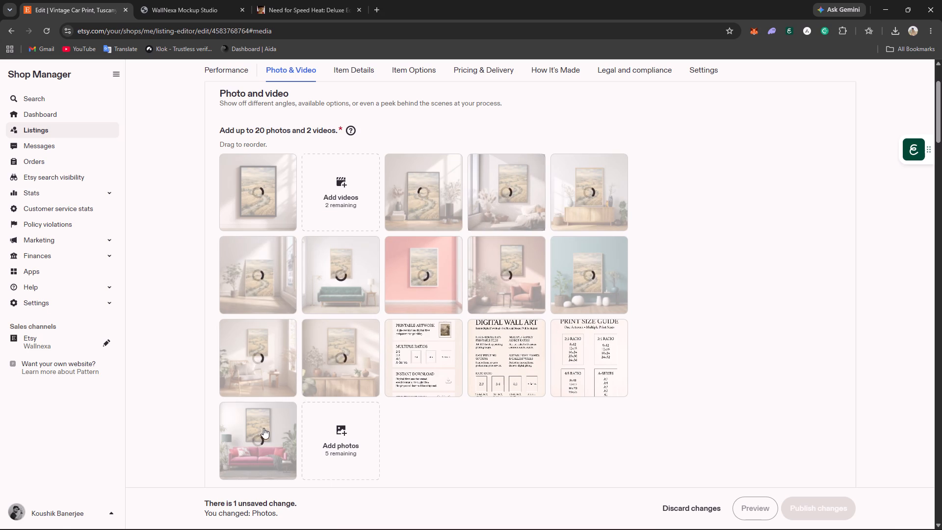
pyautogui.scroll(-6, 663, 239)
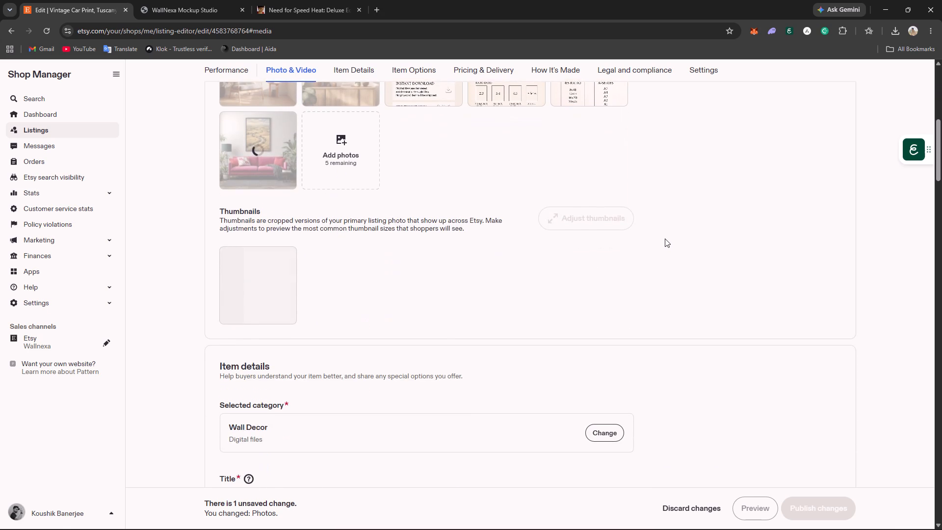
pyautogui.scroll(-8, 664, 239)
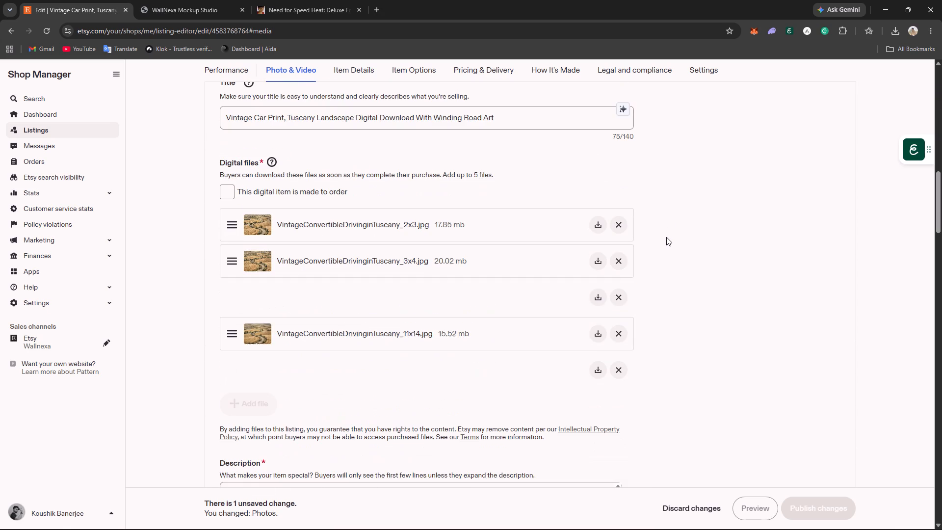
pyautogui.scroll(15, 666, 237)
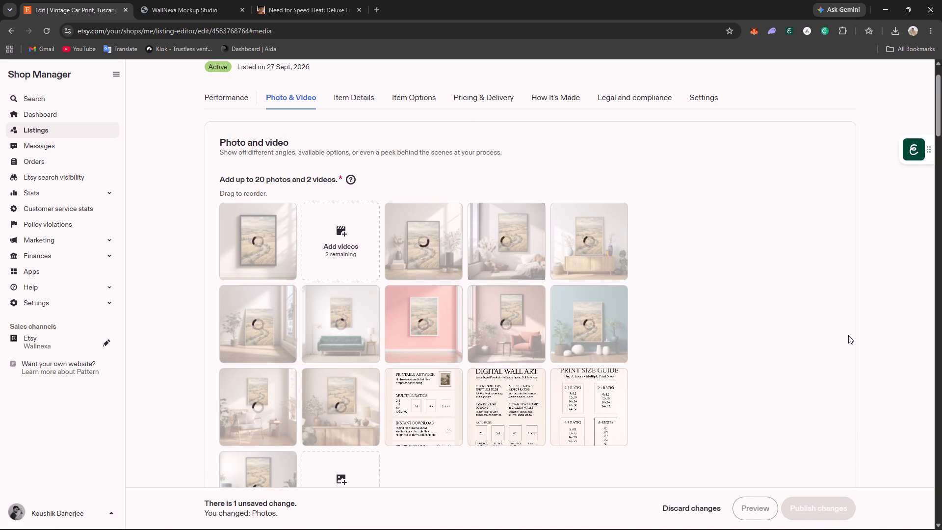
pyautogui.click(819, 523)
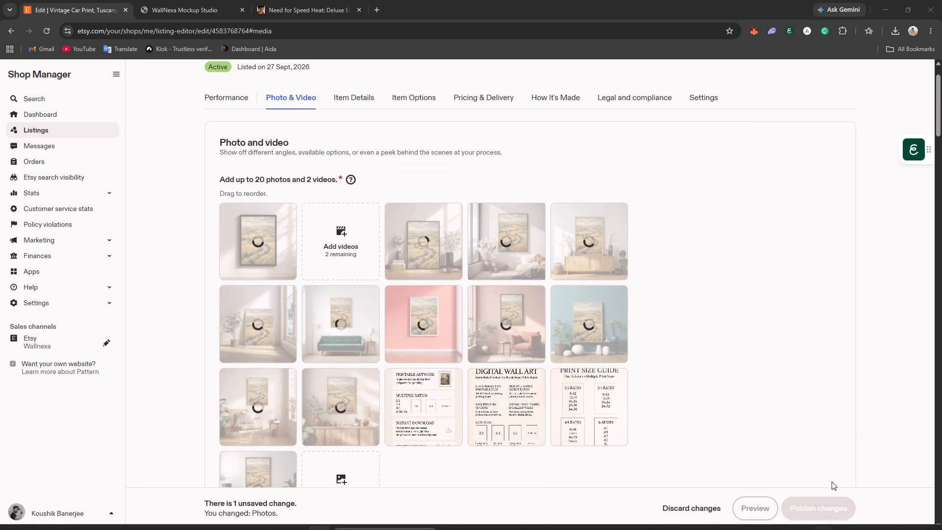
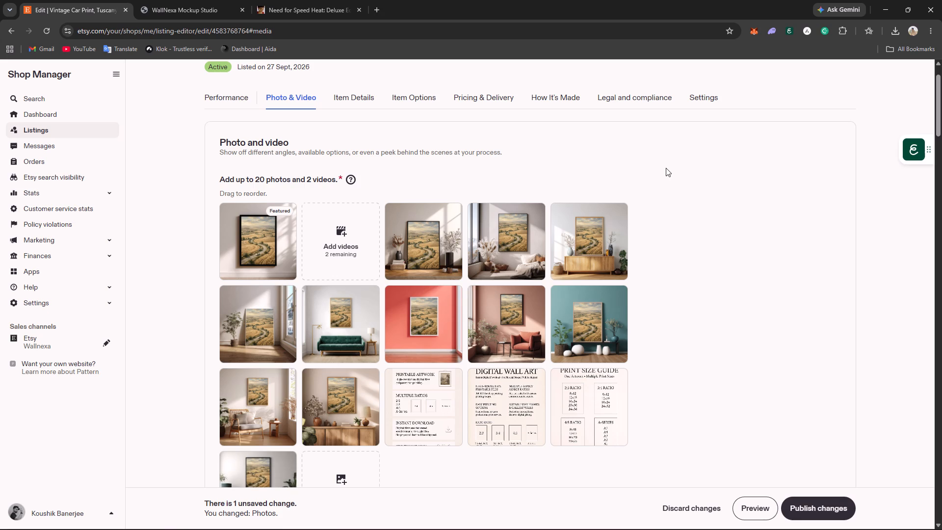
# Move the pink-sofa mockup ahead of the Printable Artwork, Digital Wall Art and Print Size Guide graphics.
pyautogui.scroll(-3, 523, 235)
pyautogui.moveTo(257, 335); pyautogui.dragTo(299, 312)
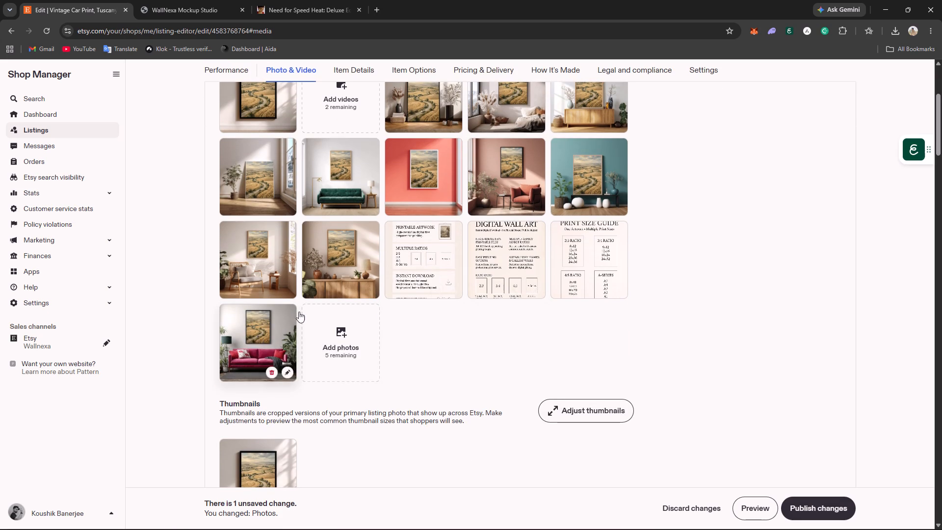
pyautogui.moveTo(299, 312); pyautogui.dragTo(414, 252)
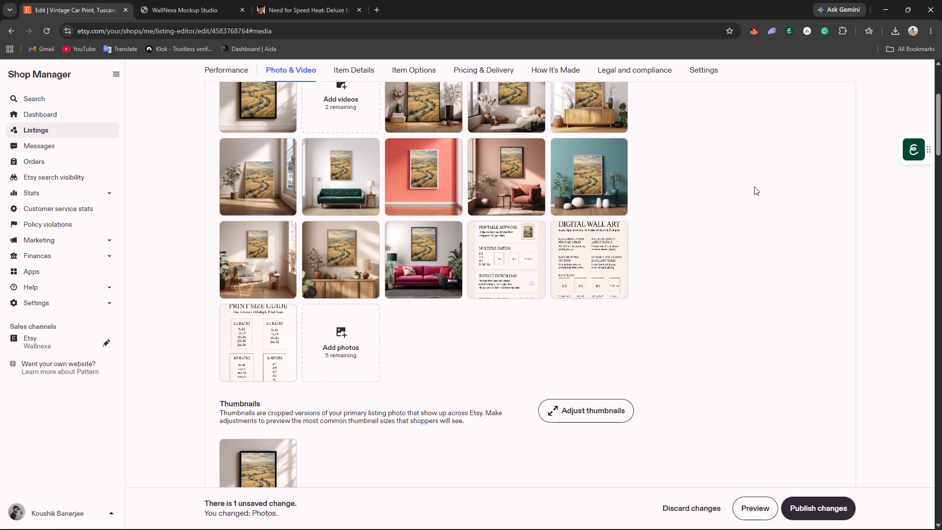
# Check the final photo order and publish the changes to the Vintage Car Print listing.
pyautogui.scroll(1, 832, 188)
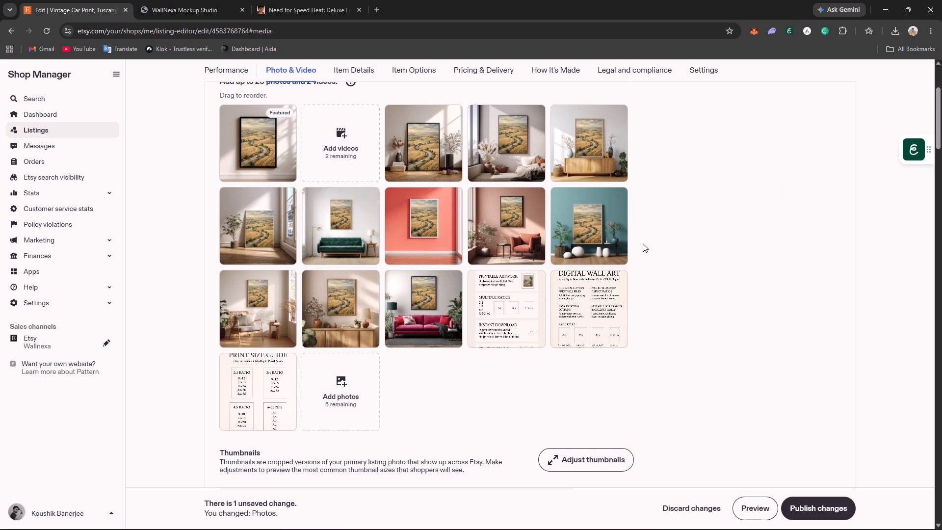
pyautogui.scroll(-2, 677, 304)
pyautogui.scroll(-2, 714, 319)
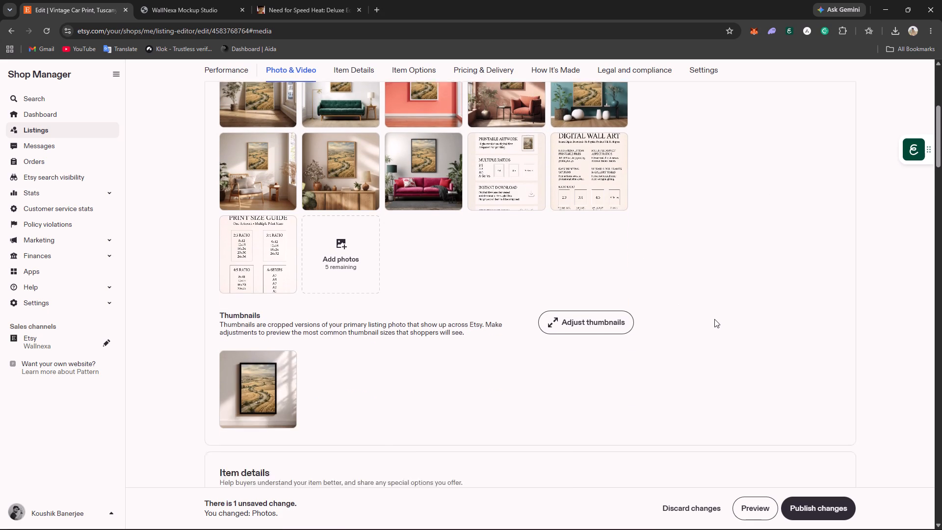
pyautogui.scroll(-2, 714, 319)
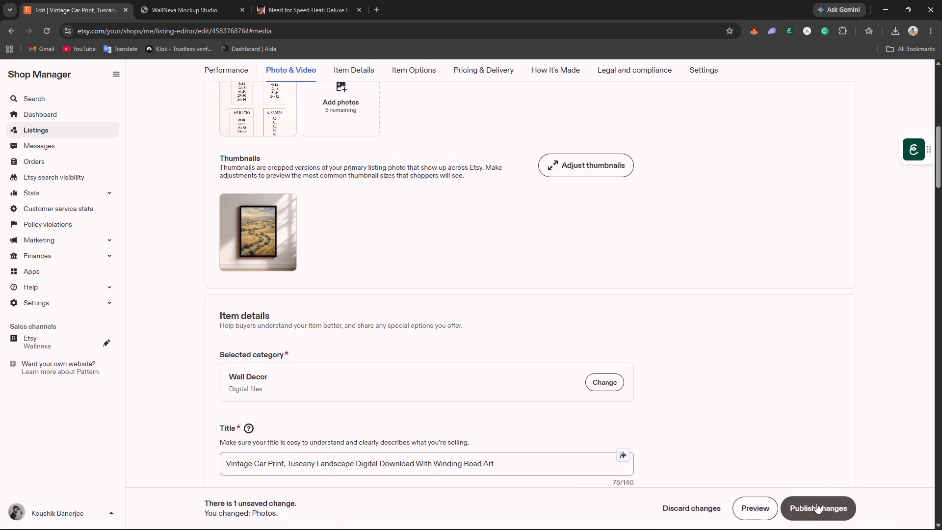
pyautogui.click(816, 503)
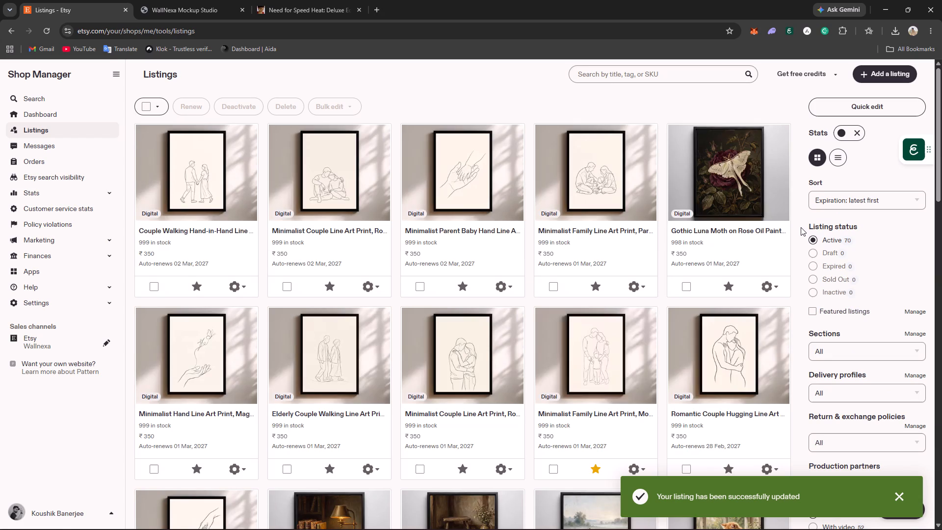
# Look through the shop's active listings for artworks that still need their mockups replaced.
pyautogui.scroll(-6, 646, 275)
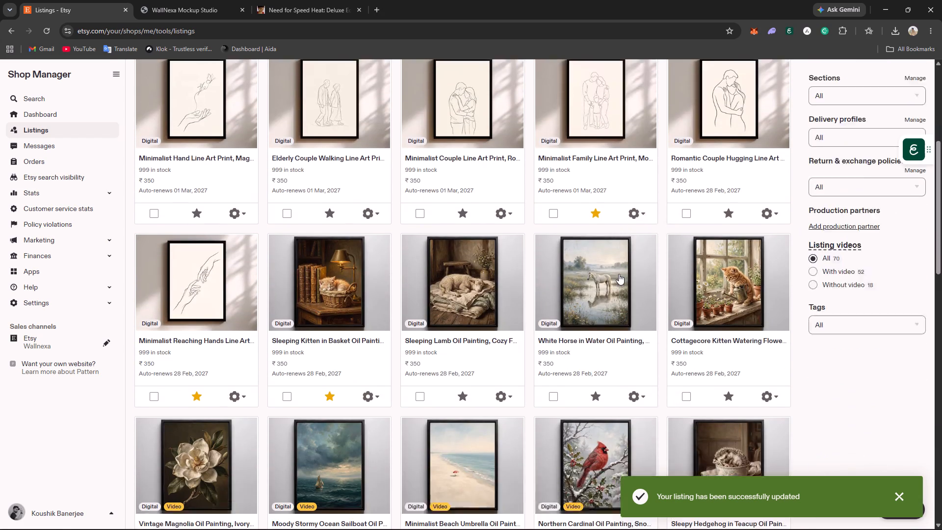
pyautogui.scroll(-5, 621, 268)
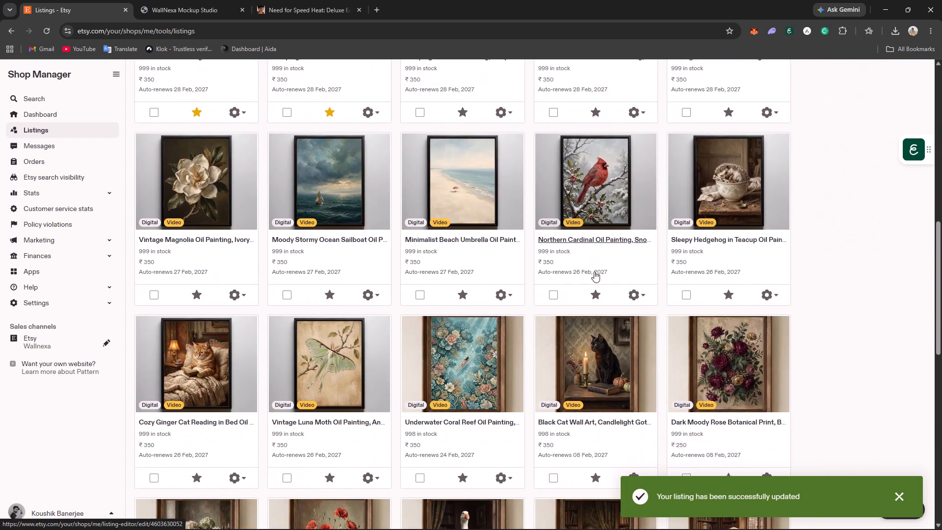
pyautogui.scroll(-3, 594, 271)
pyautogui.scroll(-3, 848, 272)
pyautogui.scroll(2, 848, 272)
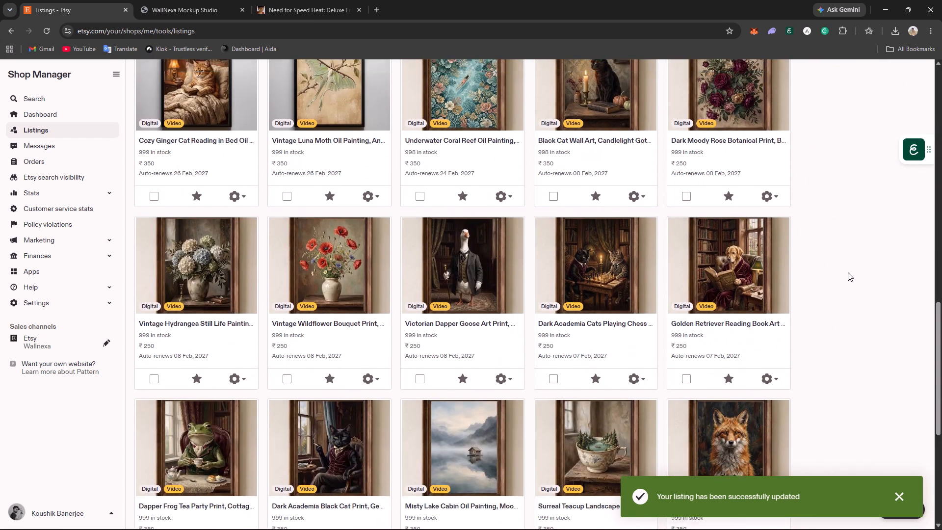
pyautogui.scroll(15, 848, 272)
pyautogui.scroll(-3, 845, 272)
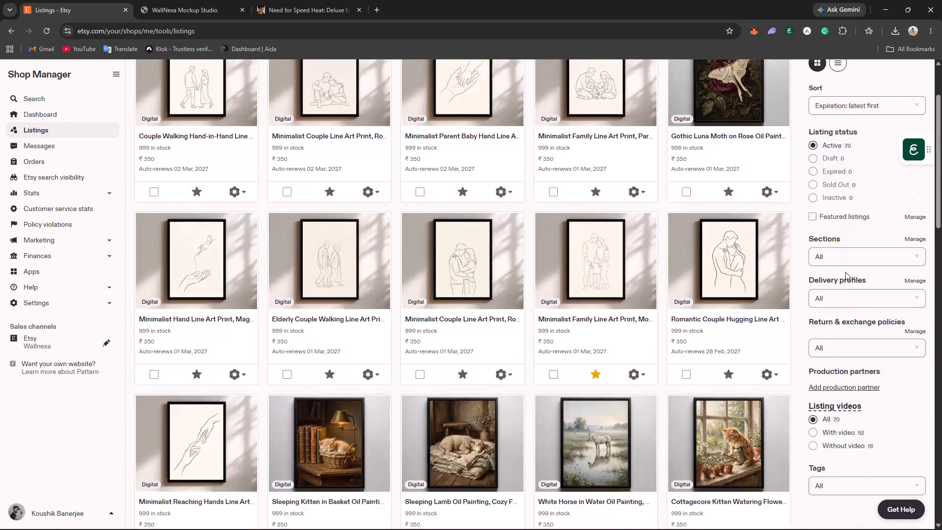
pyautogui.scroll(-18, 845, 272)
pyautogui.scroll(-9, 844, 271)
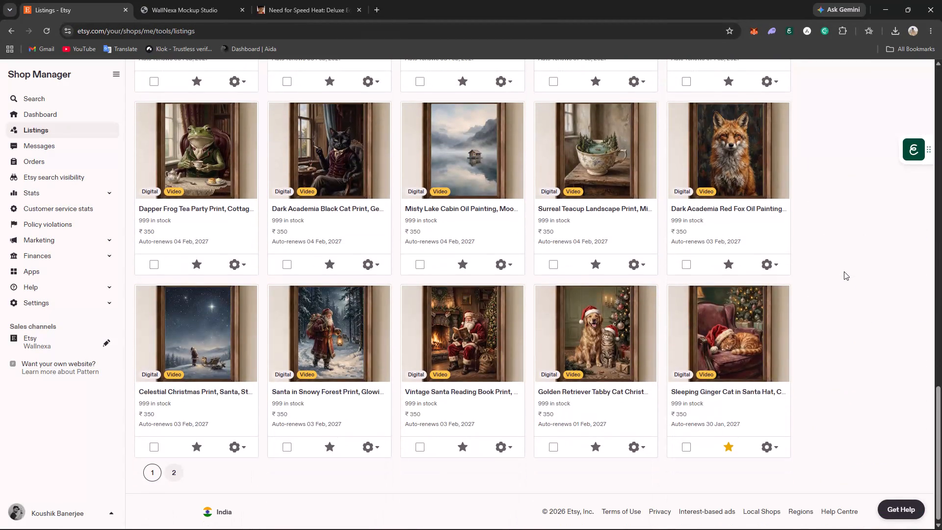
pyautogui.scroll(5, 904, 248)
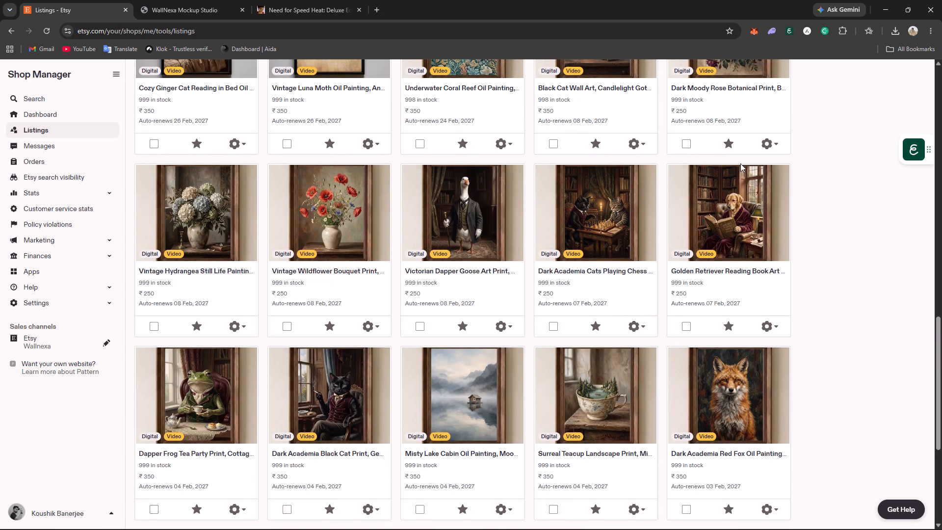
pyautogui.click(194, 16)
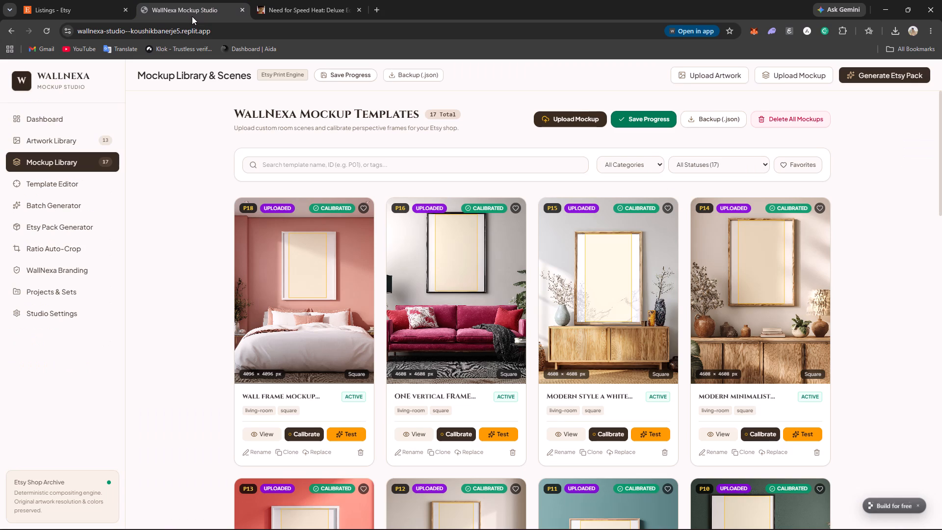
pyautogui.click(81, 11)
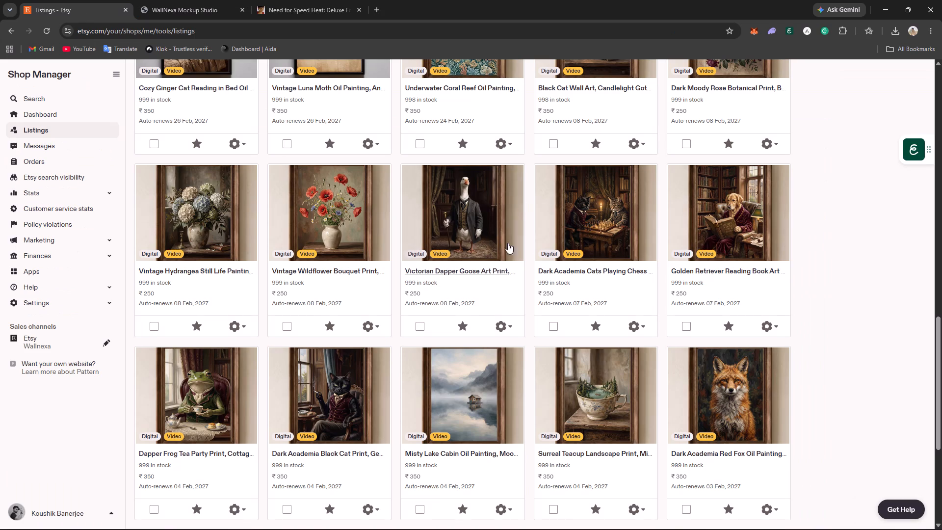
# In the WallNexa_Mockups folder, view the Gemini_Generated_Image_880v62880v62880v mountain mockups from P01 and delete P03, the green-sofa scene.
pyautogui.click(495, 515)
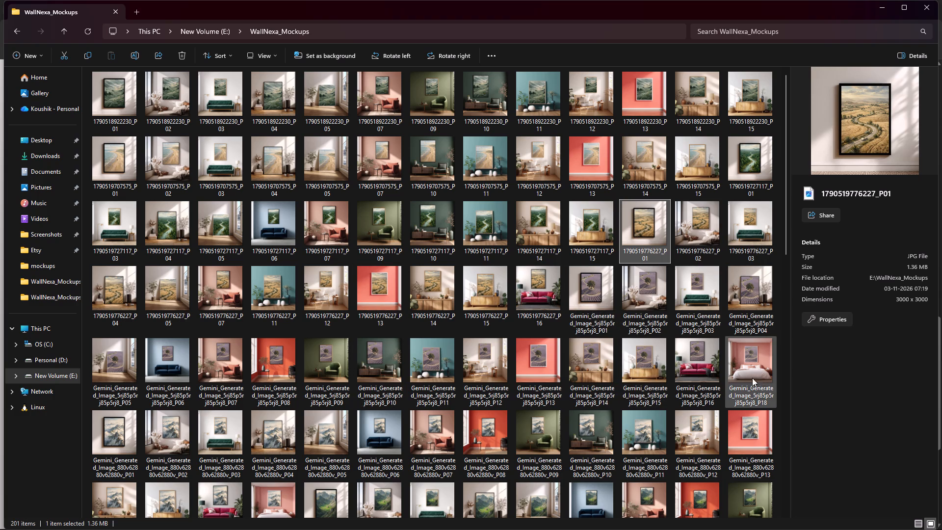
pyautogui.doubleClick(122, 429)
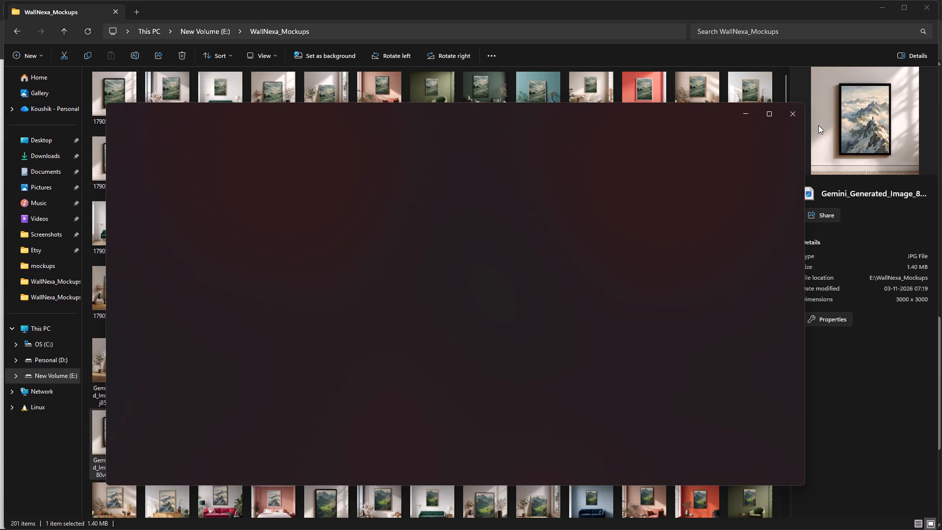
pyautogui.click(768, 116)
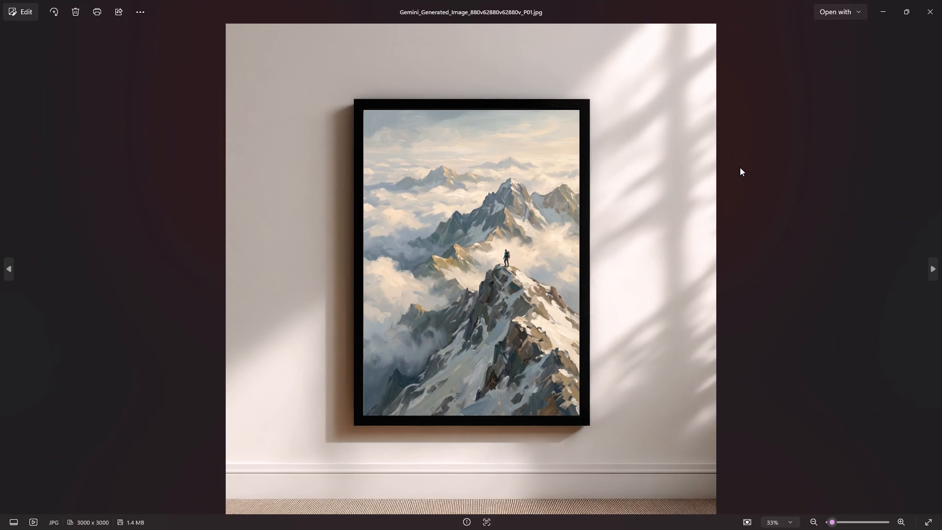
pyautogui.press('Right')
pyautogui.press('Right')
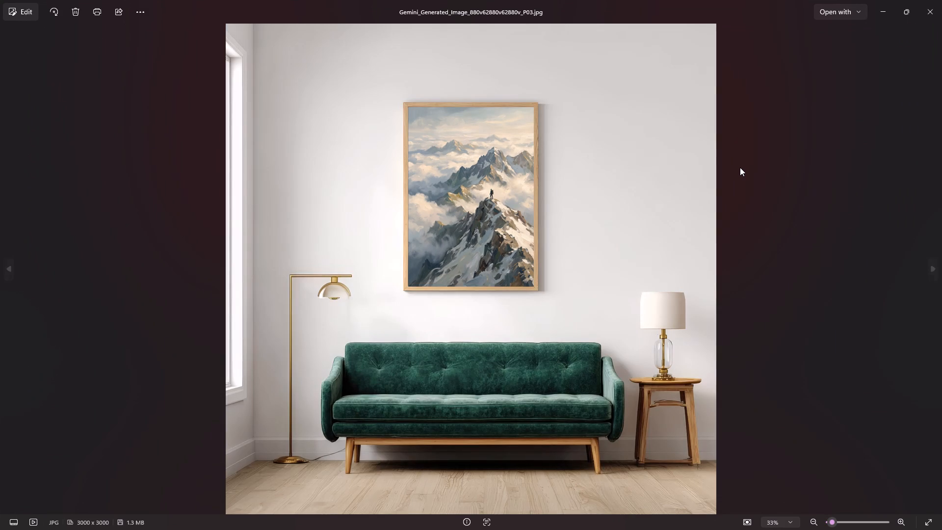
pyautogui.press('Right')
pyautogui.press('Left')
pyautogui.press('Delete')
# Go on through the mountain mockups up to P10 and delete P09, the green-armchair scene.
pyautogui.press('Right')
pyautogui.press('Right')
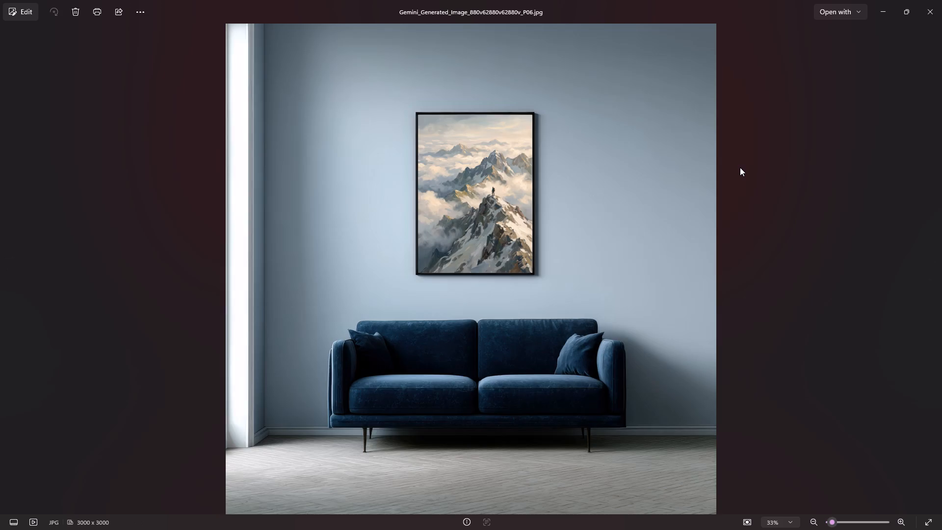
pyautogui.press('Left')
pyautogui.press('Right')
pyautogui.press('Right')
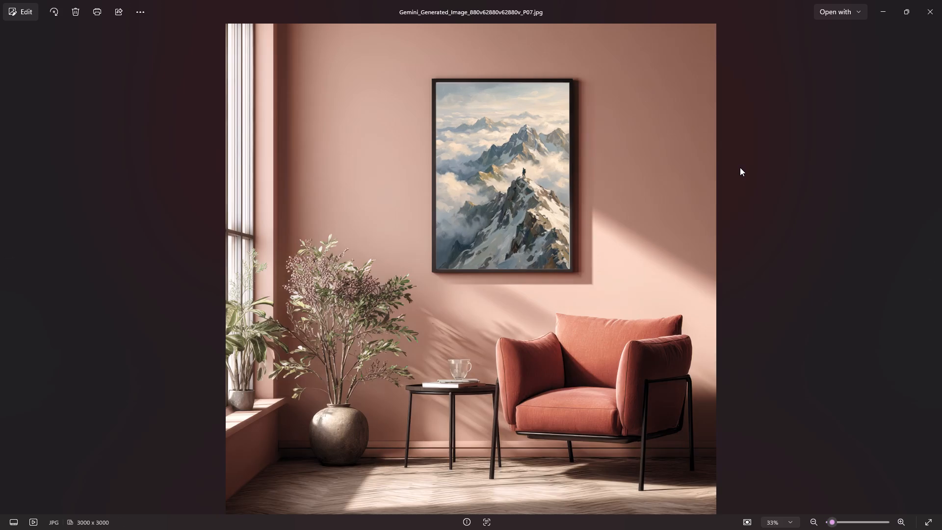
pyautogui.press('Right')
pyautogui.press('Right')
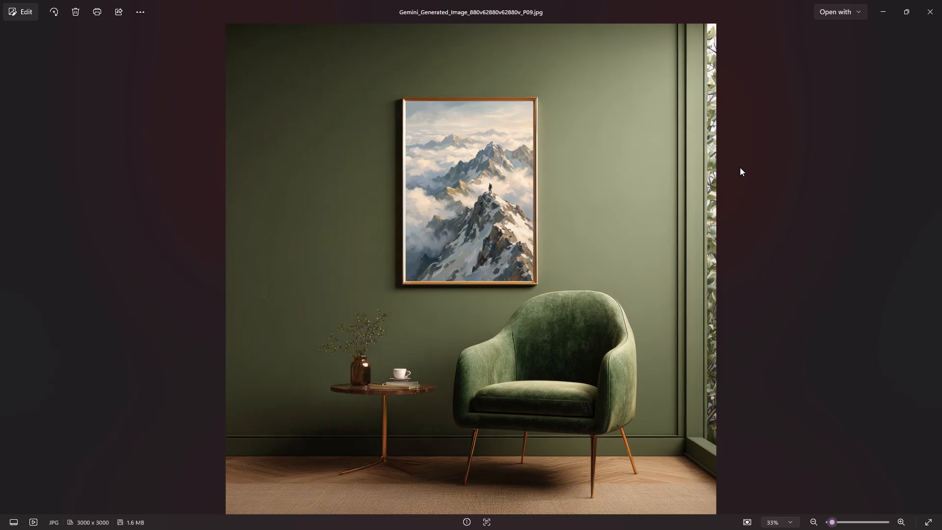
pyautogui.press('Right')
pyautogui.press('Left')
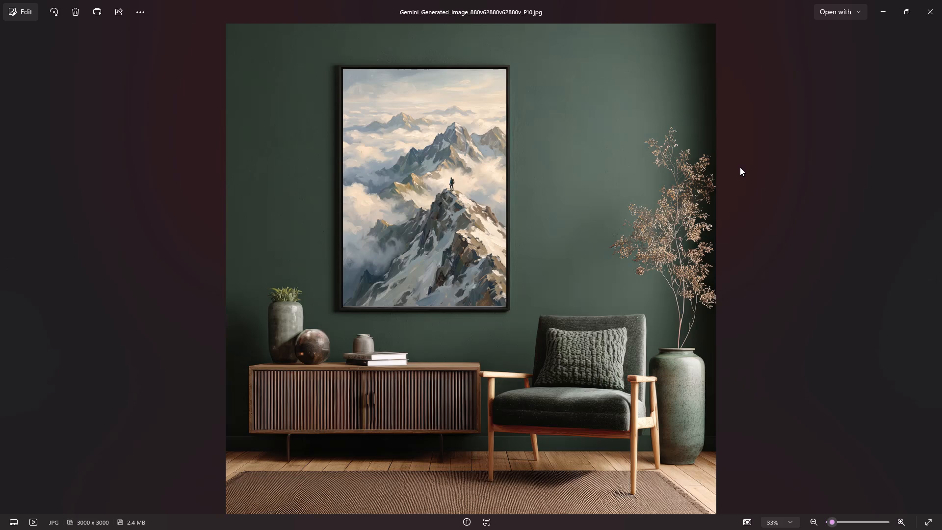
pyautogui.press('Delete')
# Go through the rest of the mountain set and delete P18, the pink bedroom, and P16, the pink sofa.
pyautogui.press('Right')
pyautogui.press('Right')
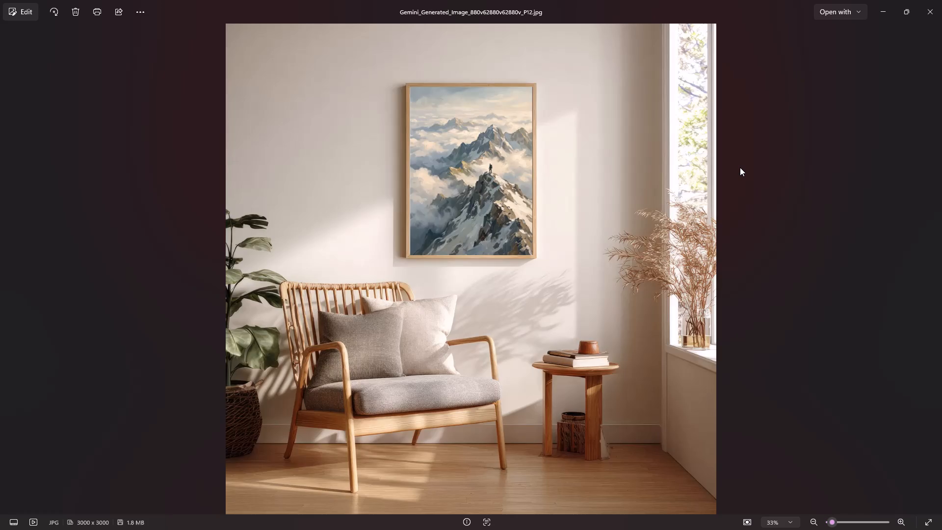
pyautogui.press('Right')
pyautogui.press('Right')
pyautogui.press('Right')
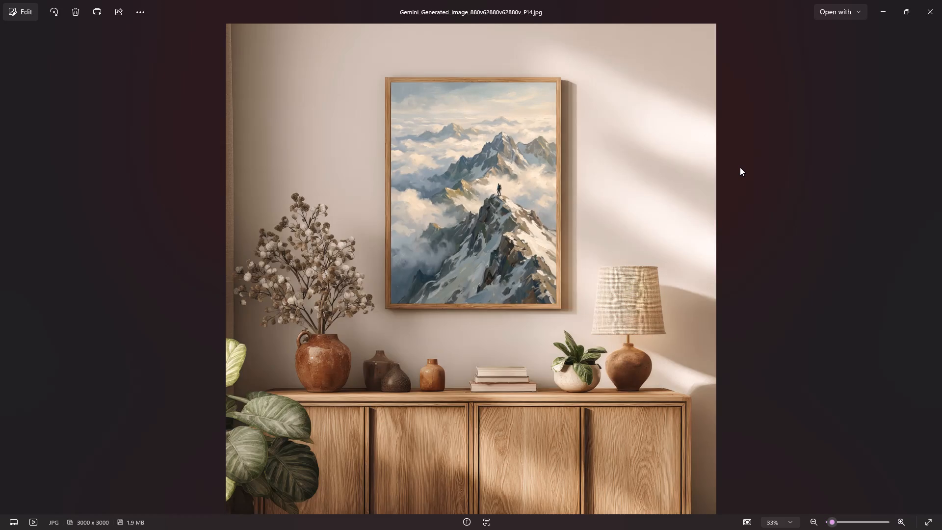
pyautogui.press('Right')
pyautogui.press('Right')
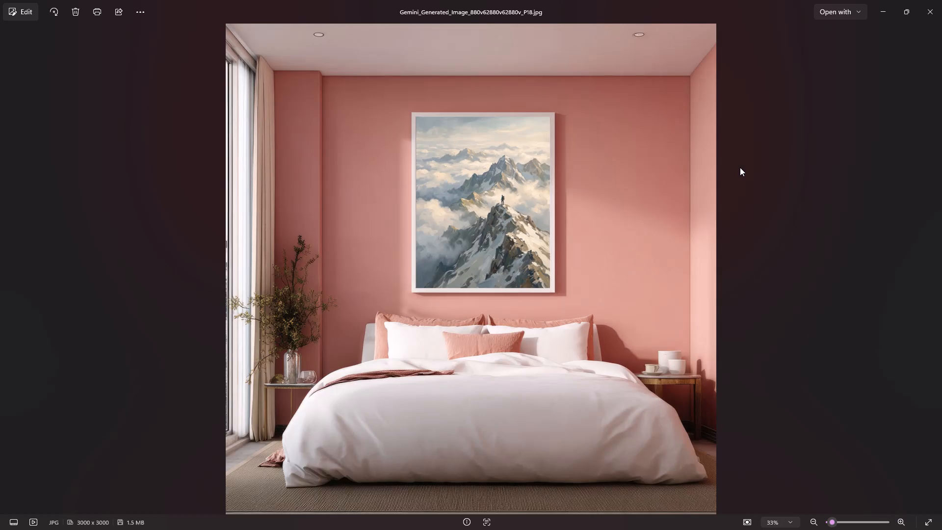
pyautogui.press('Delete')
pyautogui.press('Left')
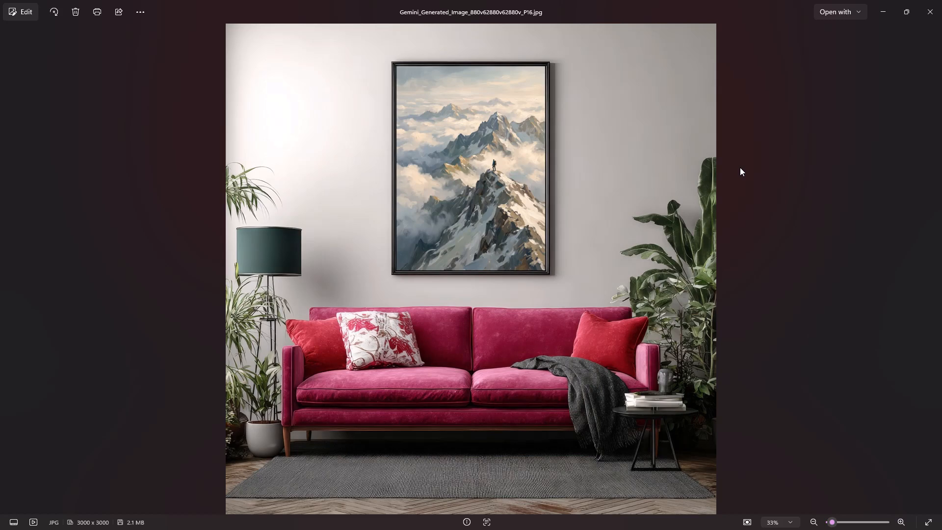
pyautogui.press('Left')
pyautogui.press('Right')
pyautogui.press('Delete')
# Compare the P13 to P15 mountain mockups and delete P14, the sideboard scene with the table lamp.
pyautogui.press('Left')
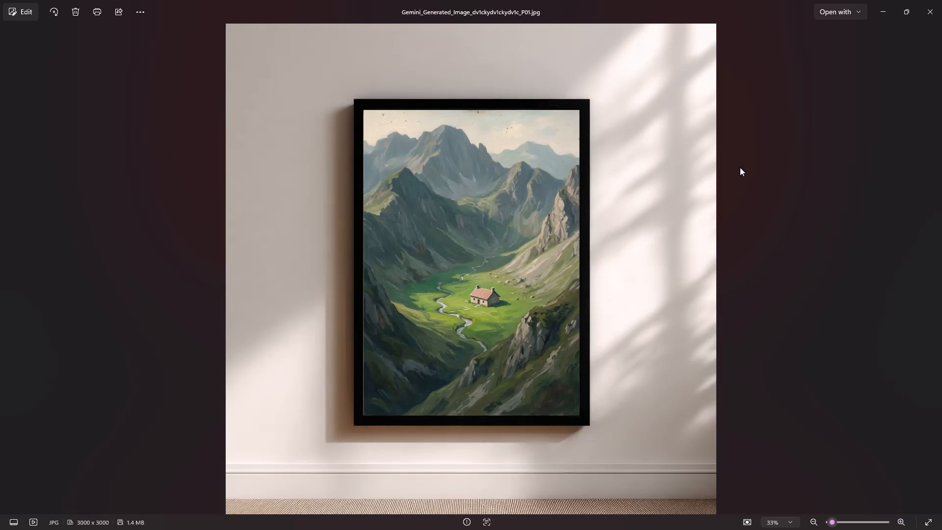
pyautogui.press('Left')
pyautogui.press('Left')
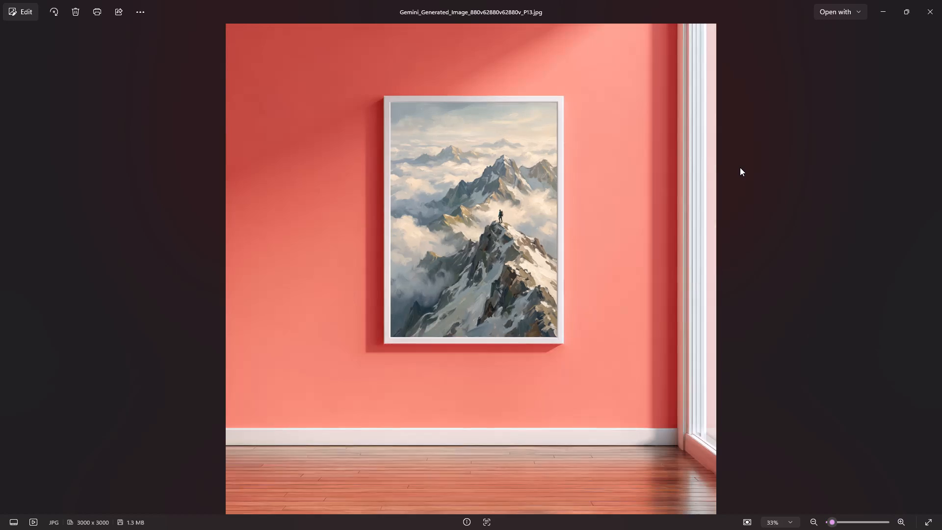
pyautogui.press('Right')
pyautogui.press('Right')
pyautogui.press('Left')
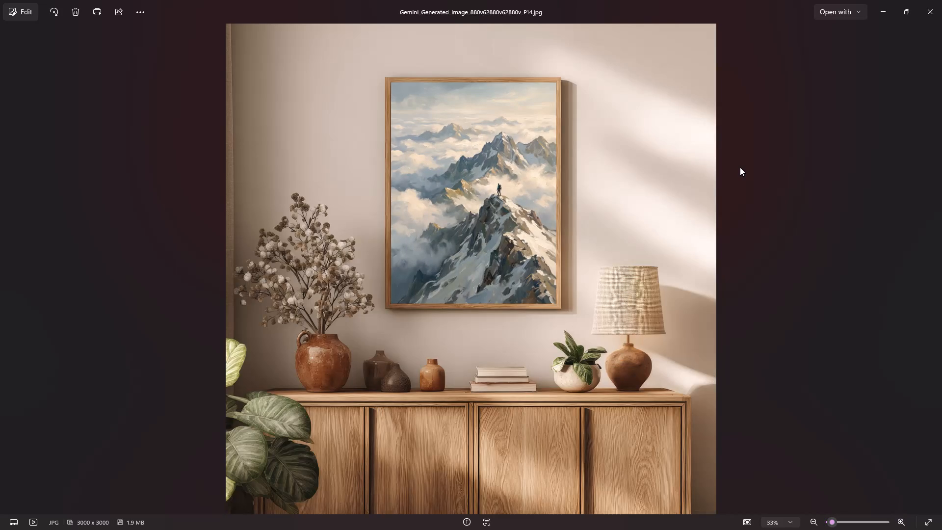
pyautogui.press('Delete')
# Review the remaining Gemini_Generated_Image_880v62880v62880v mountain mockups from P15 back to P01, and close the image viewer.
pyautogui.press('Left')
pyautogui.press('Left')
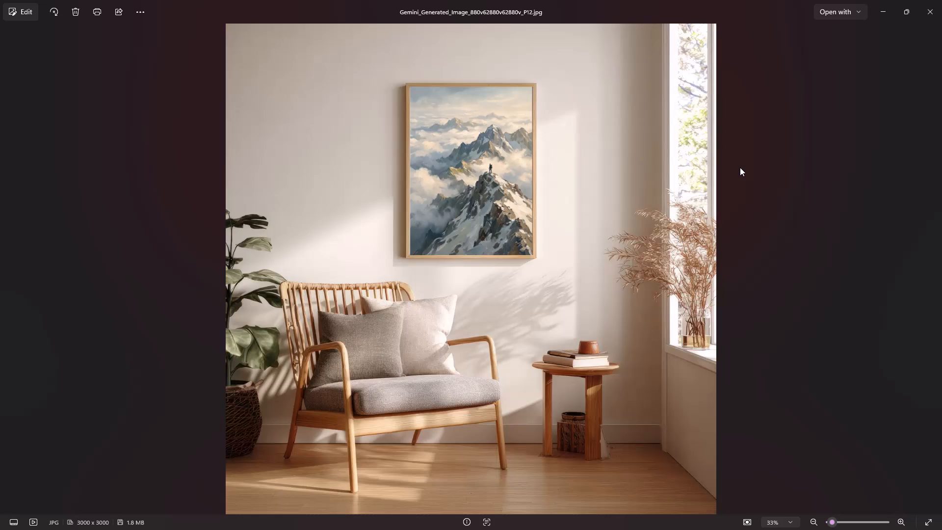
pyautogui.press('Left')
pyautogui.press('Left')
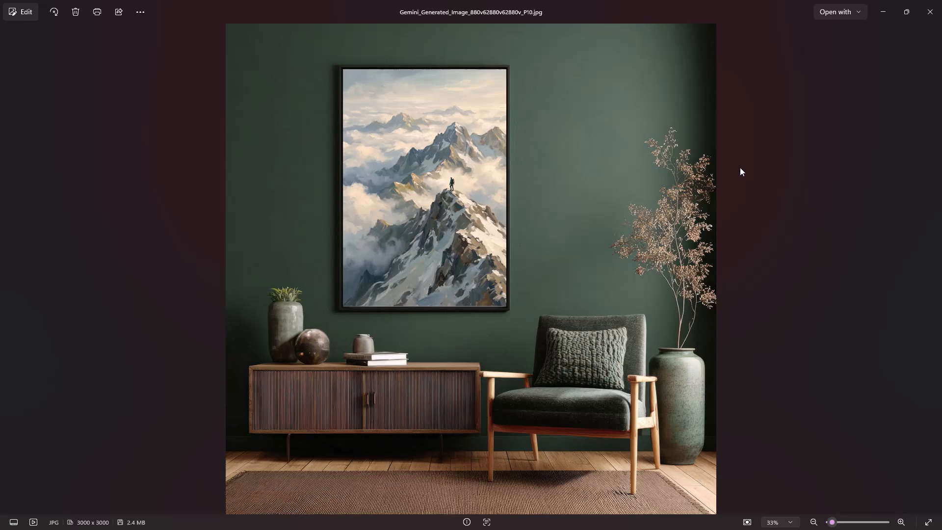
pyautogui.press('Right')
pyautogui.press('Right')
pyautogui.press('Right')
pyautogui.press('Right')
pyautogui.press('Right')
pyautogui.press('Left')
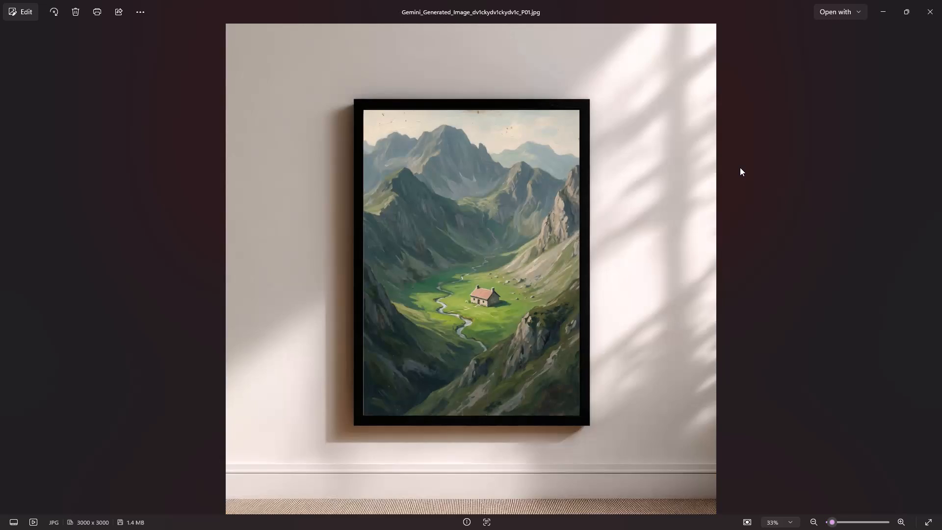
pyautogui.press('Left')
pyautogui.press('Left')
pyautogui.press('Left')
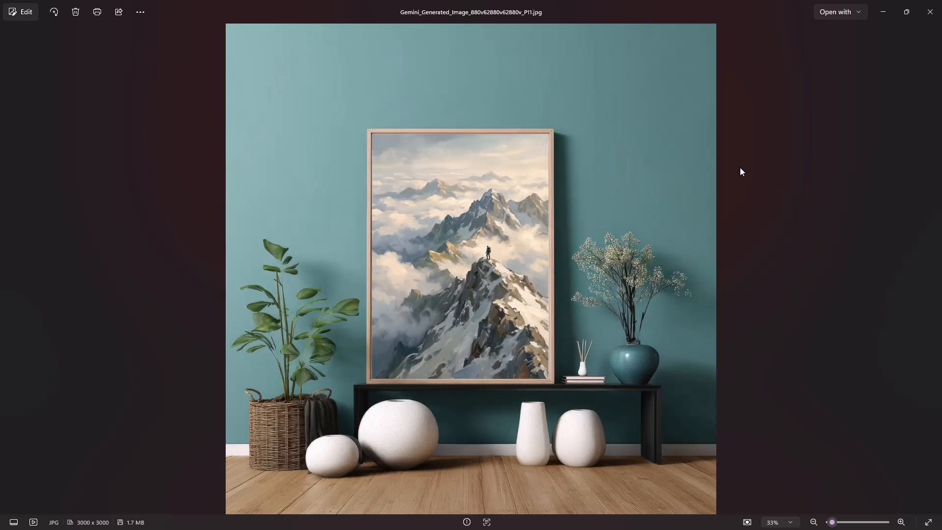
pyautogui.press('Left')
pyautogui.press('Left')
pyautogui.press('Left')
pyautogui.press('Left')
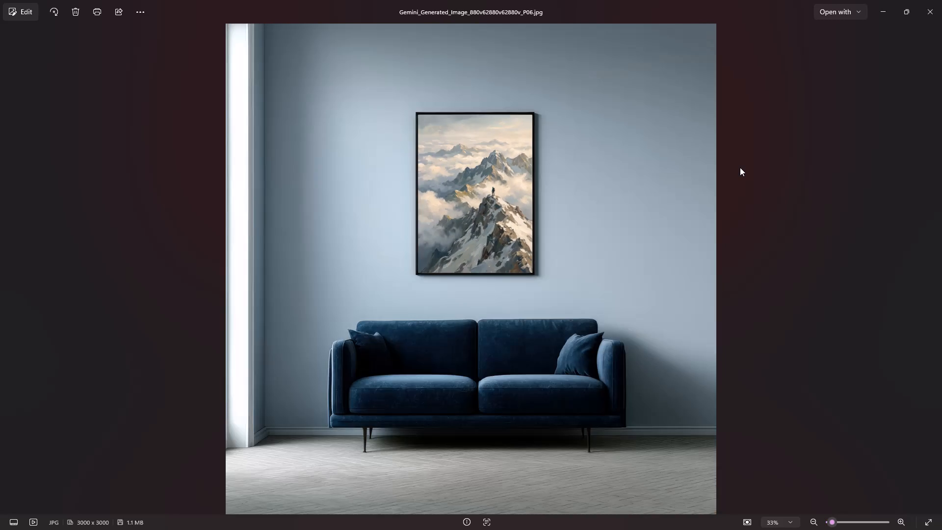
pyautogui.press('Left')
pyautogui.press('Left')
pyautogui.press('Left')
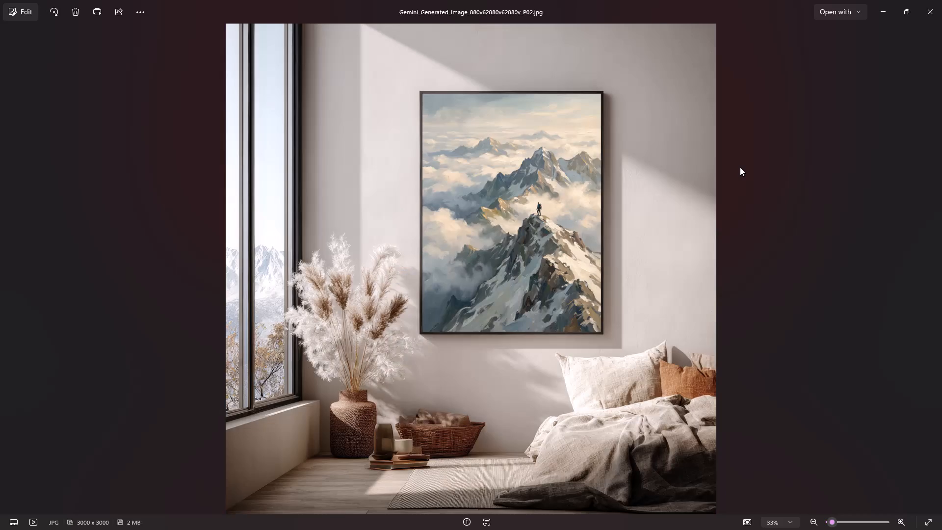
pyautogui.press('Left')
pyautogui.press('Left')
pyautogui.press('Right')
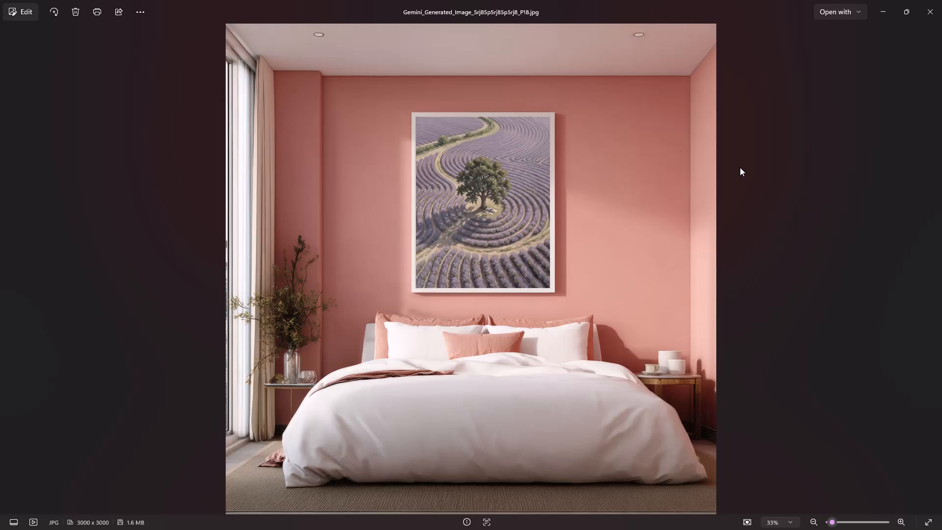
pyautogui.click(941, 0)
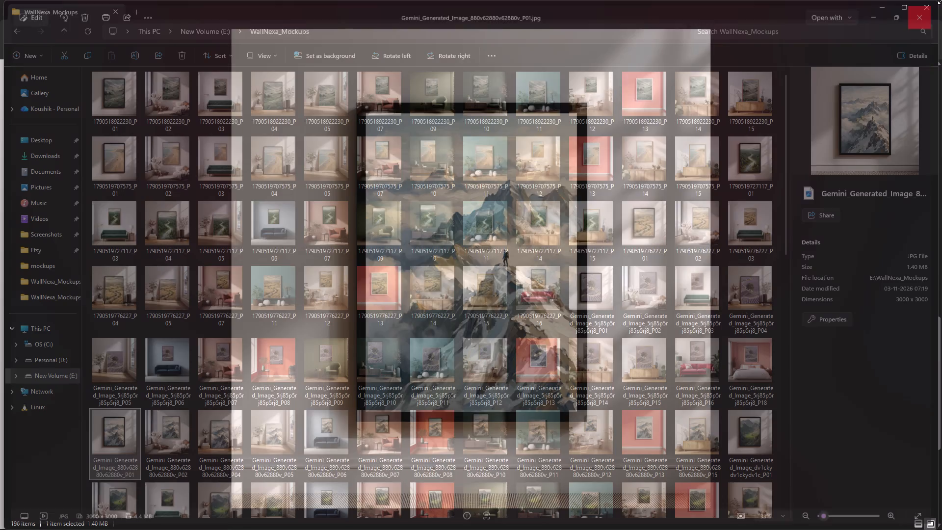
# Switch to the Etsy listings in Chrome and open the Mountain Peak Print, Alpine Landscape listing on page 2 for editing.
pyautogui.click(884, 5)
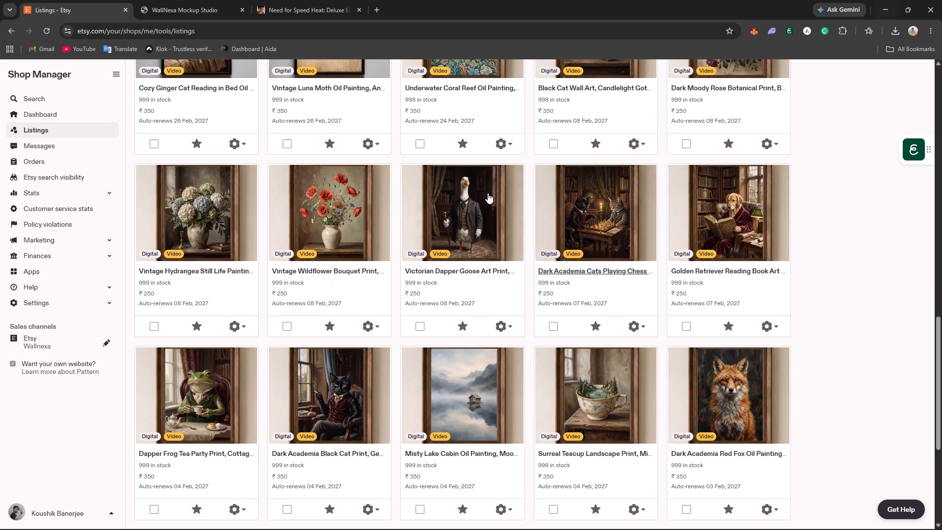
pyautogui.scroll(7, 479, 278)
pyautogui.scroll(-4, 442, 256)
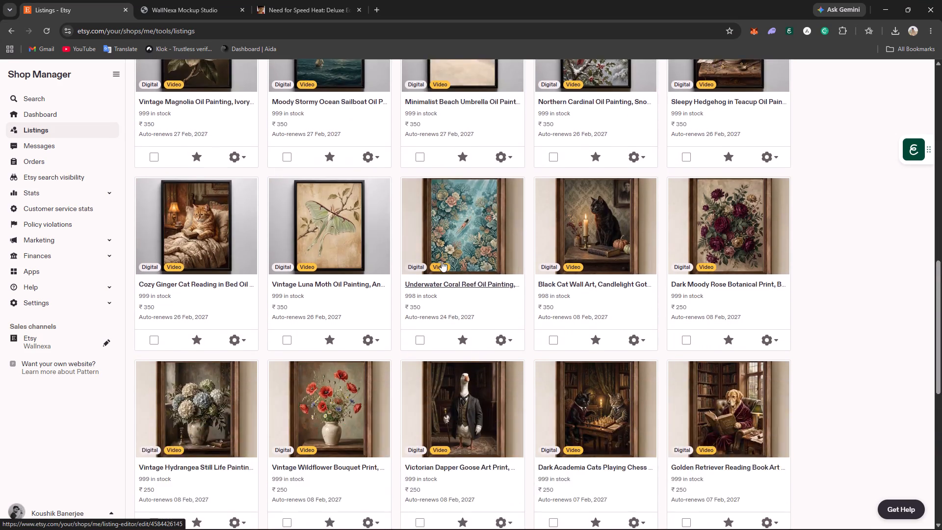
pyautogui.scroll(-9, 442, 261)
pyautogui.click(175, 471)
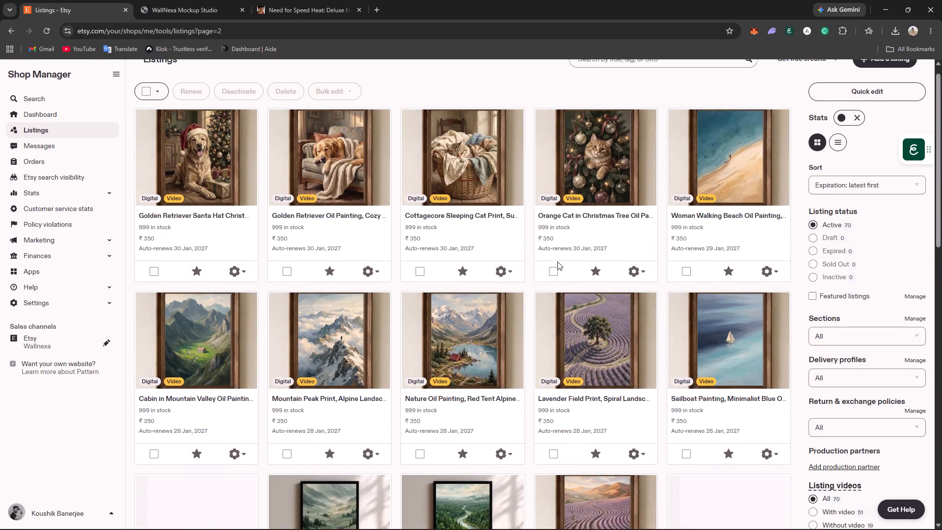
pyautogui.scroll(-2, 416, 173)
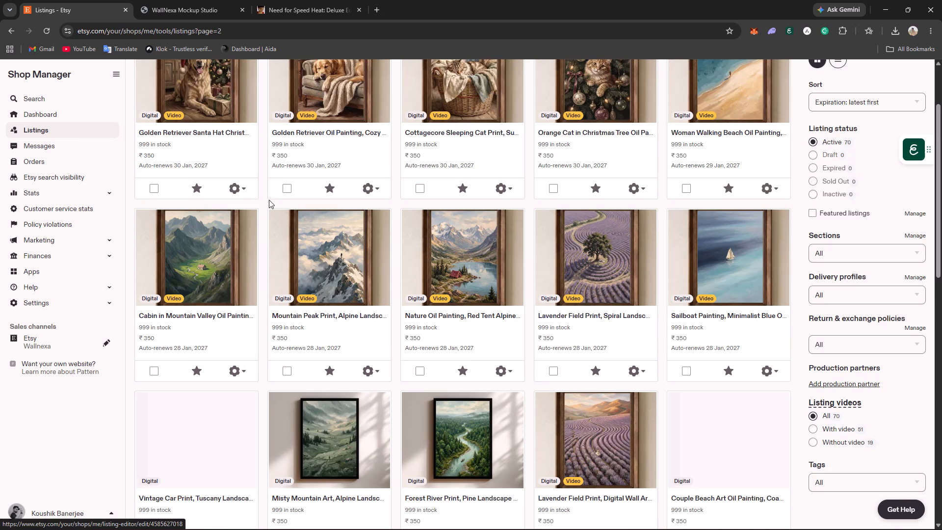
pyautogui.scroll(-2, 273, 200)
pyautogui.click(314, 214)
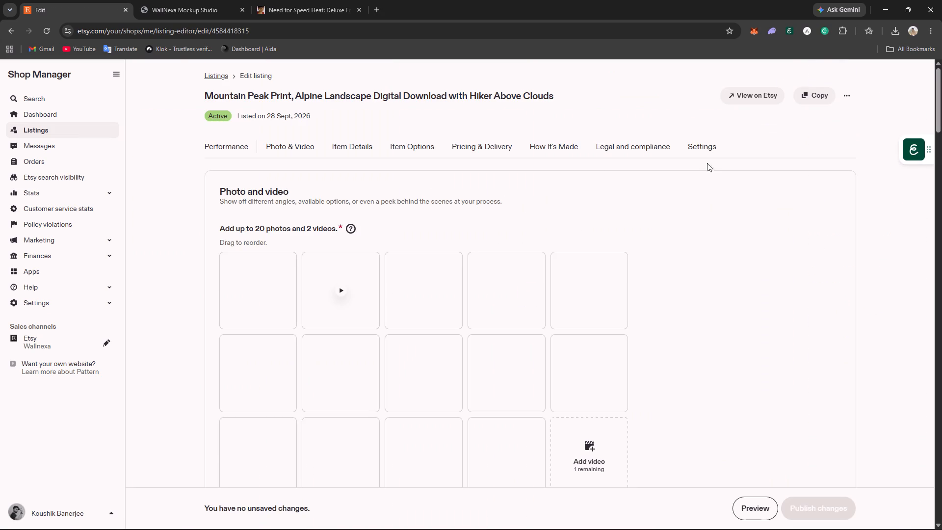
# Delete the ten old framed mockup photos from the Mountain Peak Print listing, keeping the three info graphics.
pyautogui.scroll(-2, 625, 206)
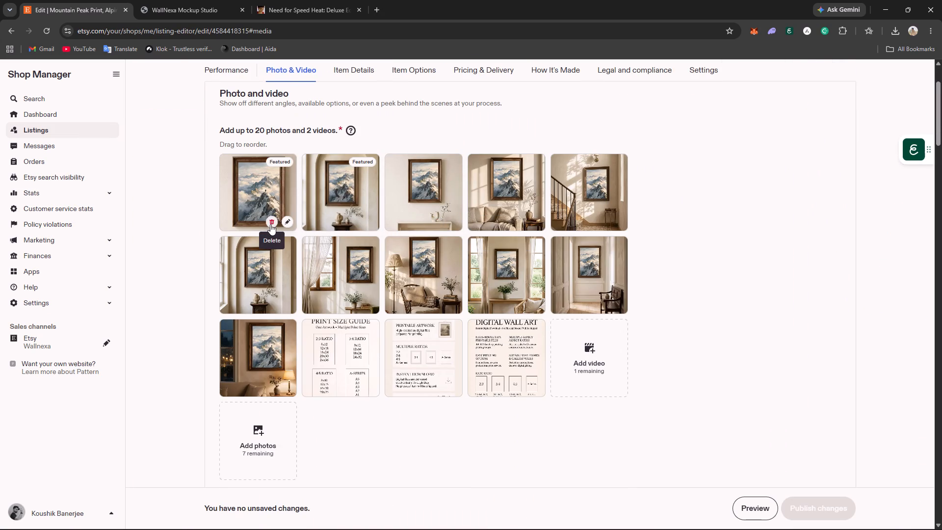
pyautogui.click(270, 224)
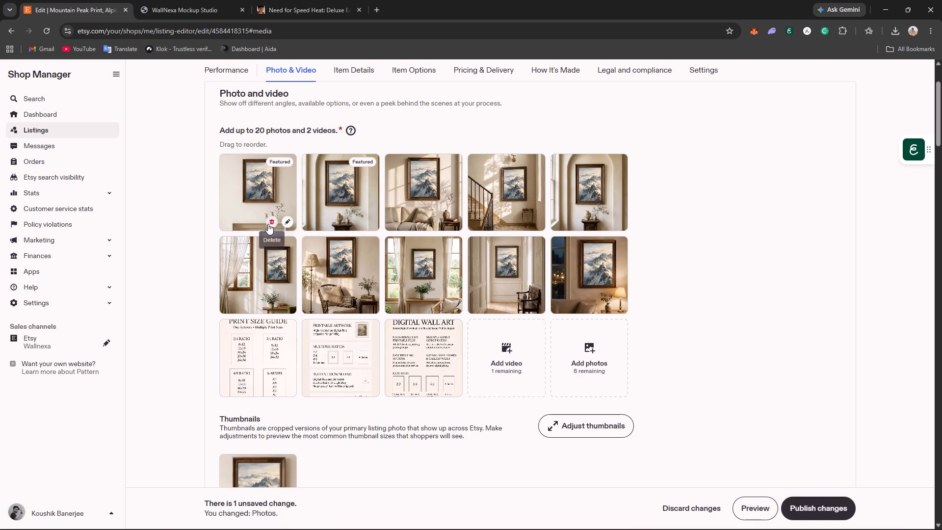
pyautogui.click(269, 222)
pyautogui.click(269, 222)
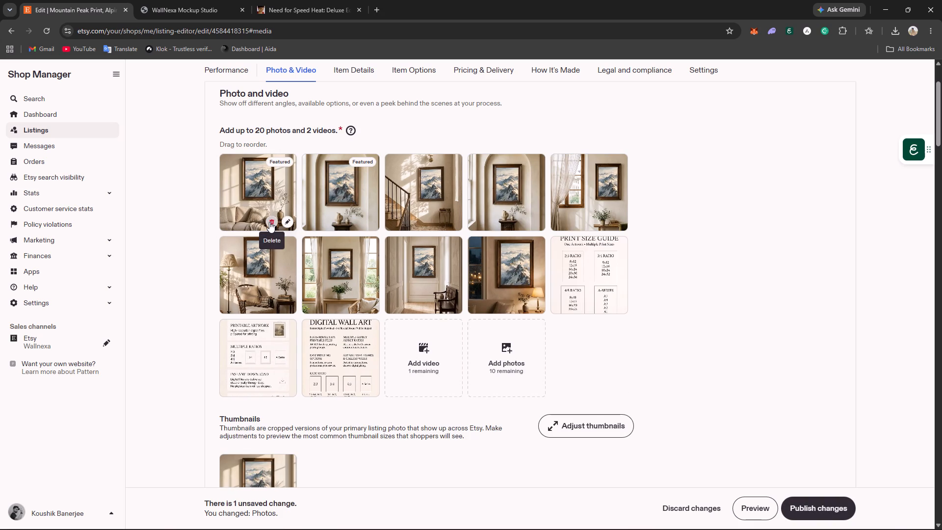
pyautogui.click(269, 222)
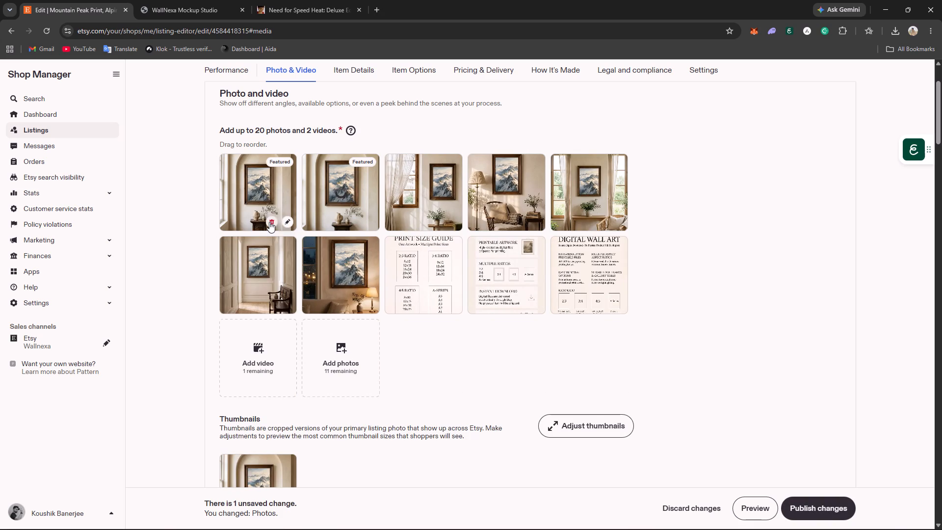
pyautogui.click(269, 222)
pyautogui.click(269, 222)
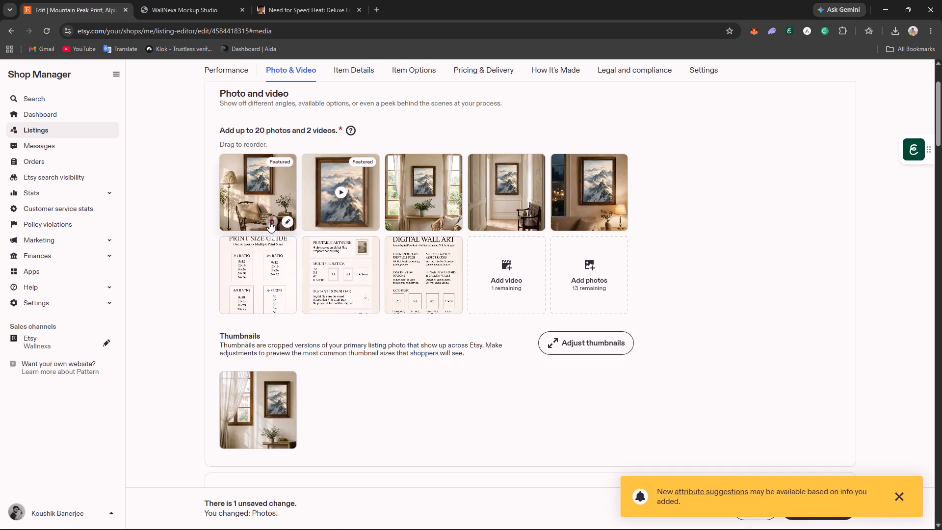
pyautogui.click(269, 222)
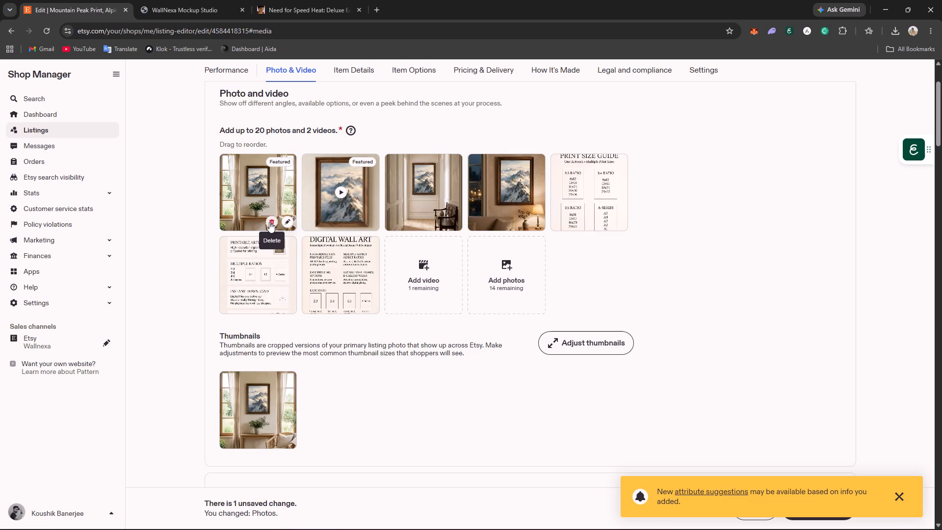
pyautogui.click(269, 222)
pyautogui.click(269, 222)
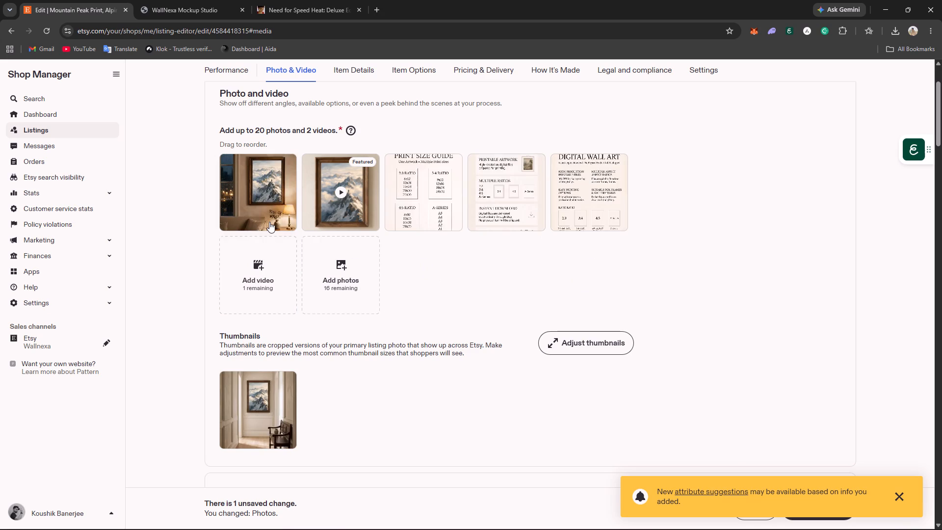
pyautogui.click(269, 222)
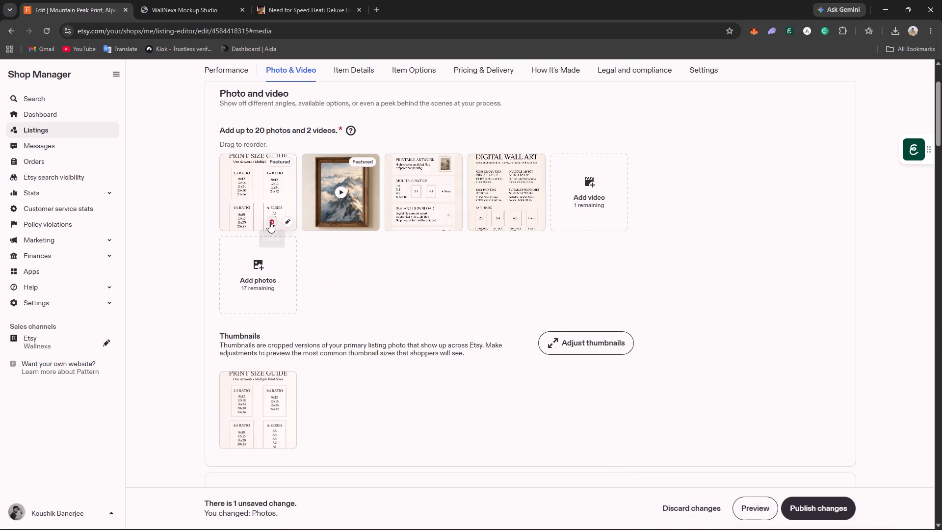
# Add the twelve remaining Gemini_Generated_Image_880v62880v62880v mockups, P01 through P15, from the WallNexa_Mockups folder to the listing photos.
pyautogui.click(249, 281)
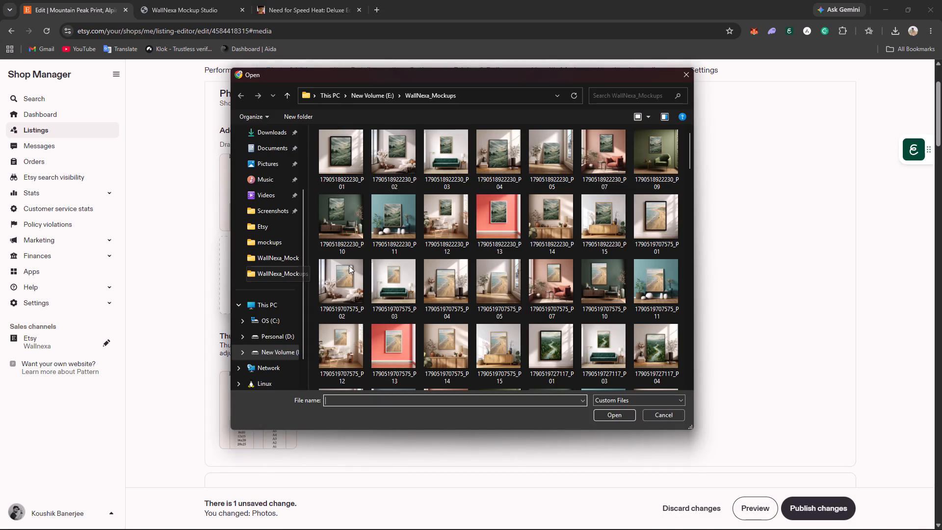
pyautogui.scroll(-3, 473, 212)
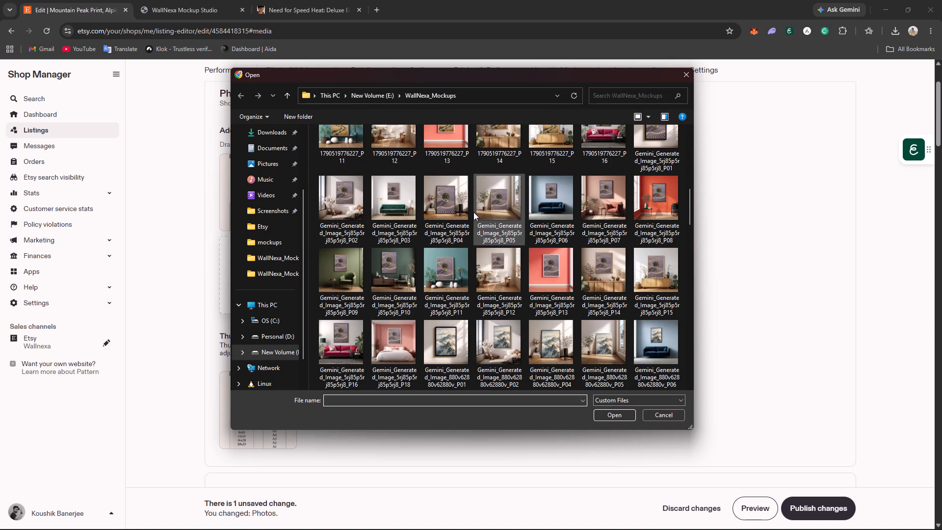
pyautogui.scroll(-1, 473, 212)
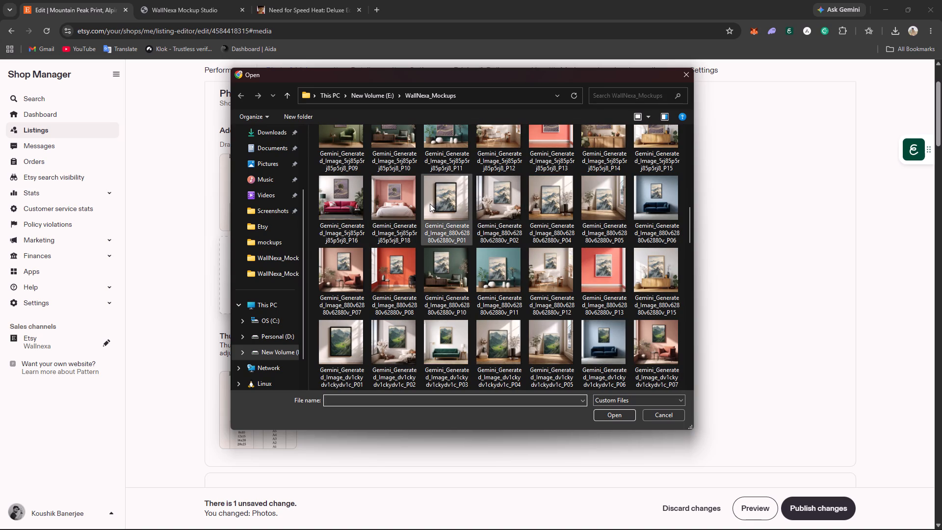
pyautogui.moveTo(420, 204); pyautogui.dragTo(431, 204)
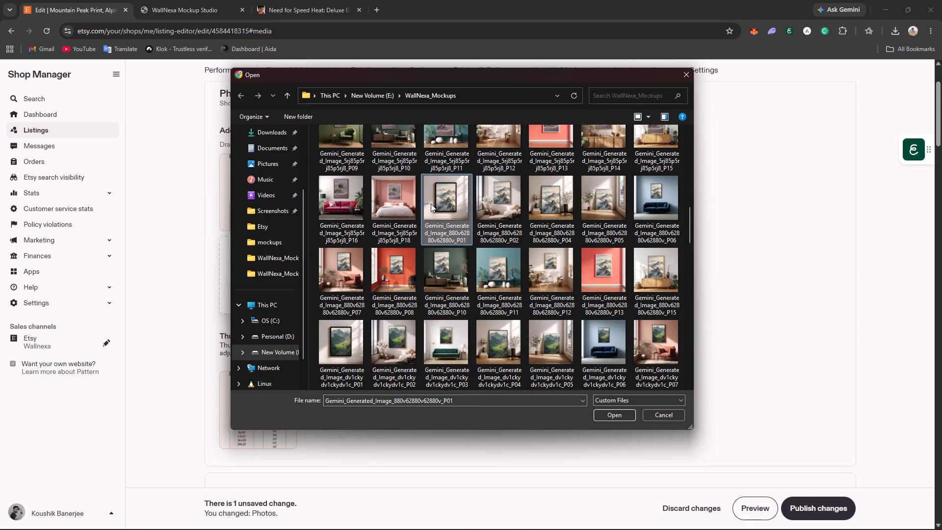
pyautogui.moveTo(431, 204); pyautogui.dragTo(669, 190)
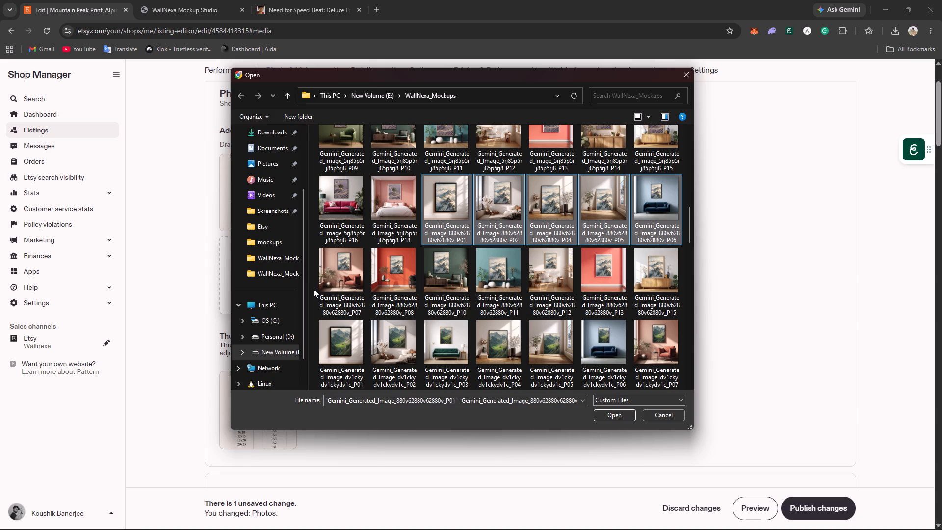
pyautogui.keyDown('ctrl'); pyautogui.moveTo(314, 289); pyautogui.dragTo(518, 288); pyautogui.keyUp('ctrl')
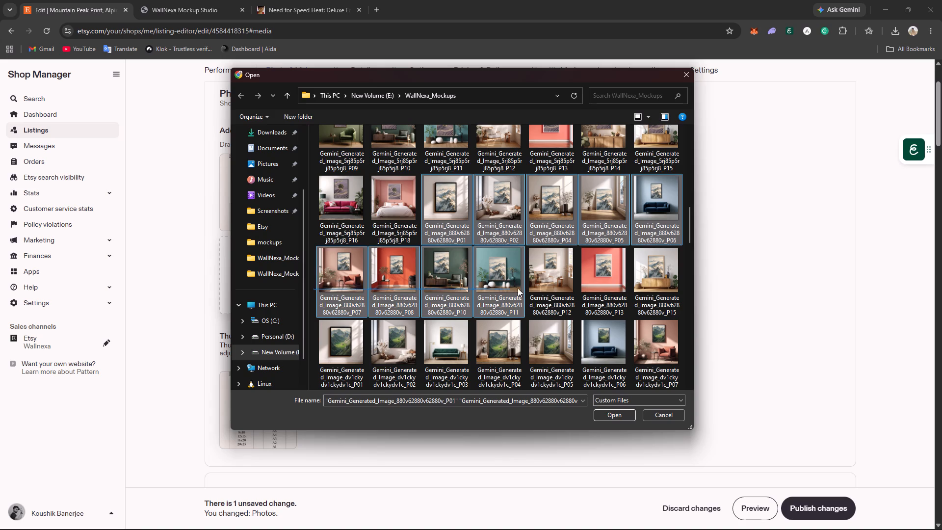
pyautogui.keyDown('ctrl'); pyautogui.moveTo(518, 288); pyautogui.dragTo(676, 273); pyautogui.keyUp('ctrl')
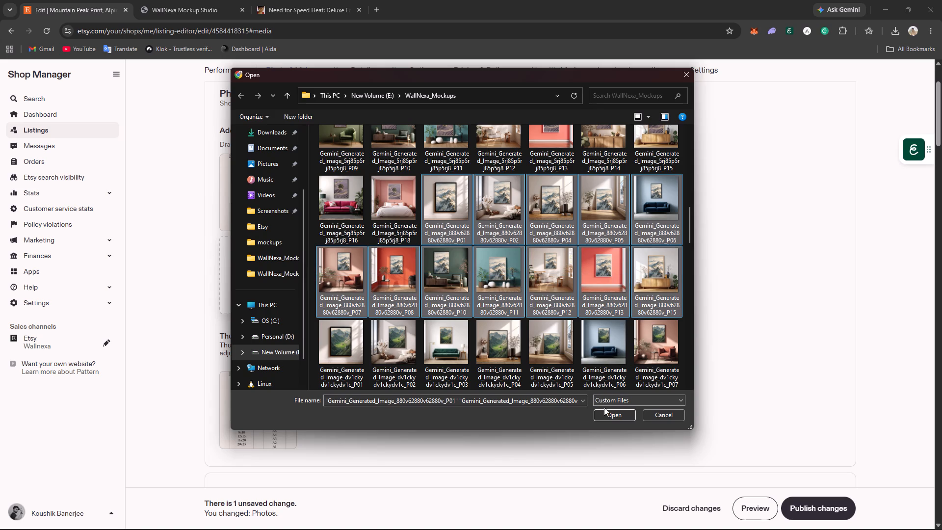
pyautogui.click(607, 413)
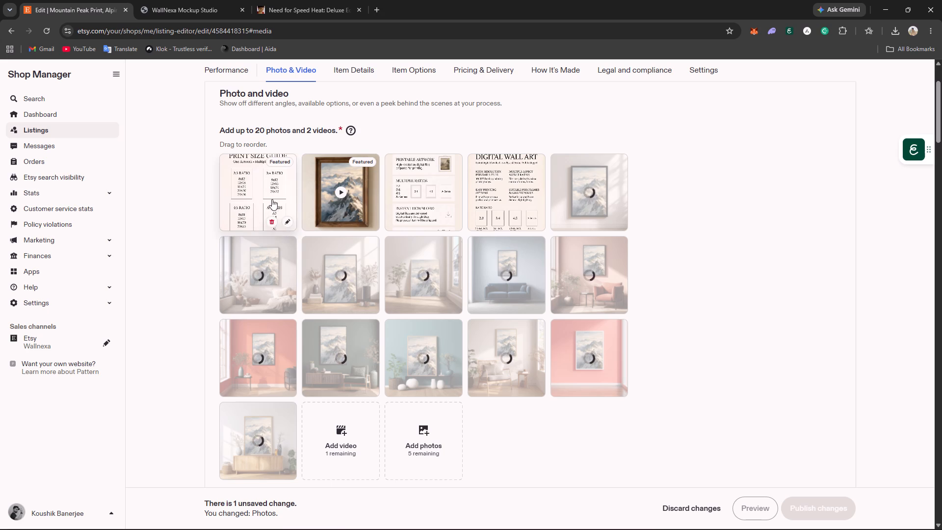
# Move the Digital Wall Art, Printable Artwork and Print Size Guide graphics, in that order, to the end of the listing photos.
pyautogui.moveTo(515, 185); pyautogui.dragTo(431, 299)
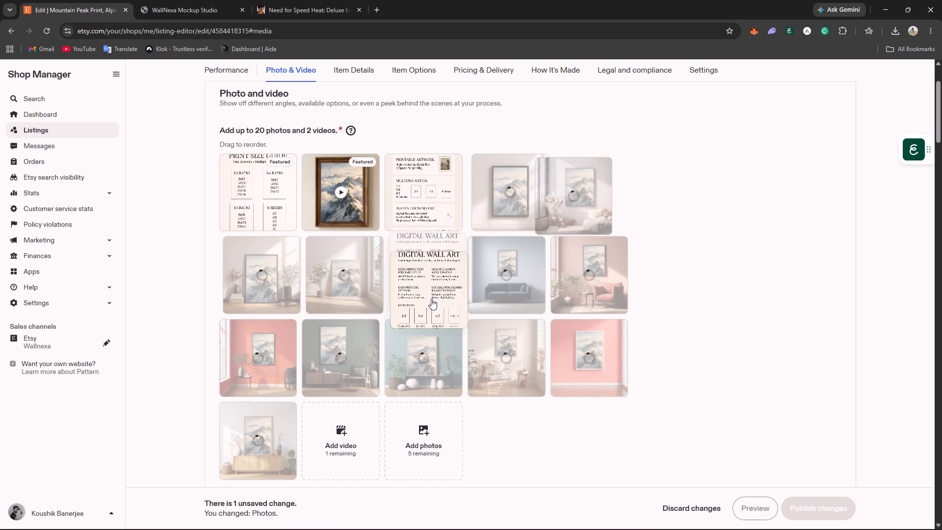
pyautogui.moveTo(431, 299); pyautogui.dragTo(292, 438)
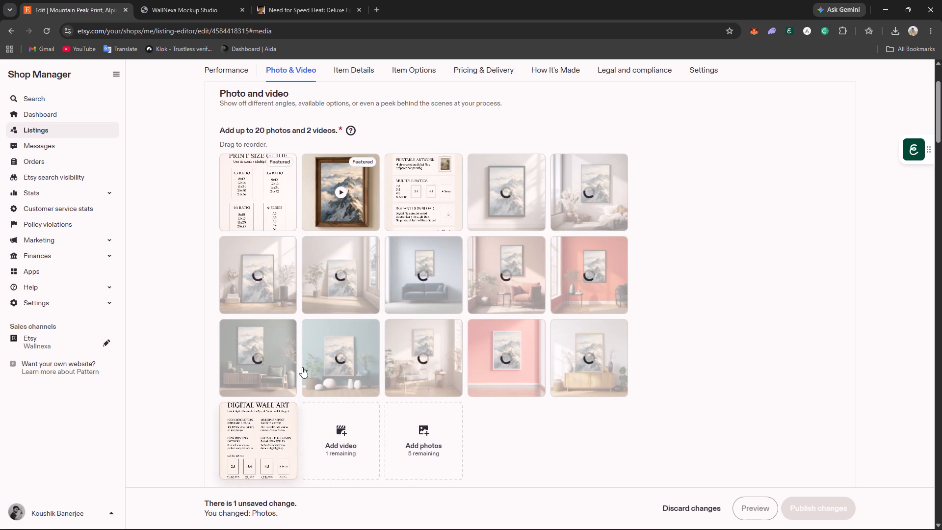
pyautogui.moveTo(418, 177); pyautogui.dragTo(316, 434)
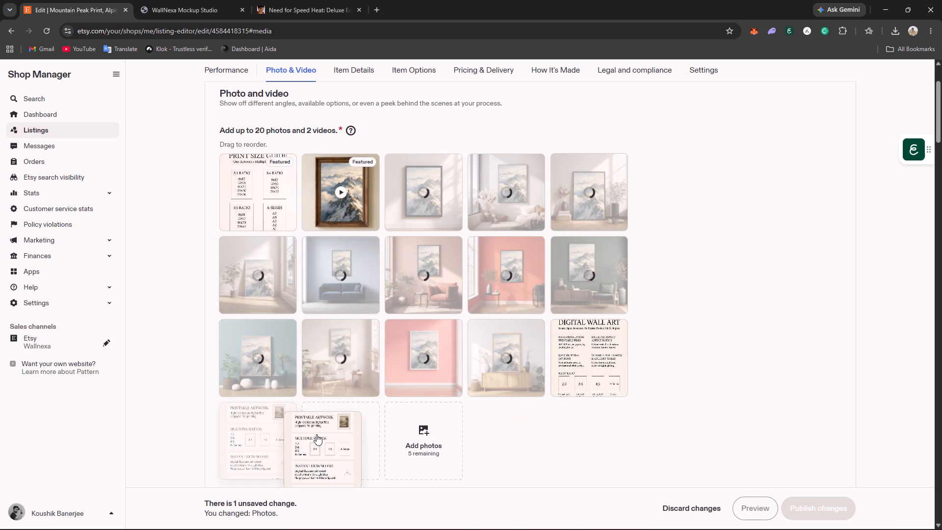
pyautogui.moveTo(316, 434); pyautogui.dragTo(285, 436)
pyautogui.moveTo(261, 194); pyautogui.dragTo(263, 193)
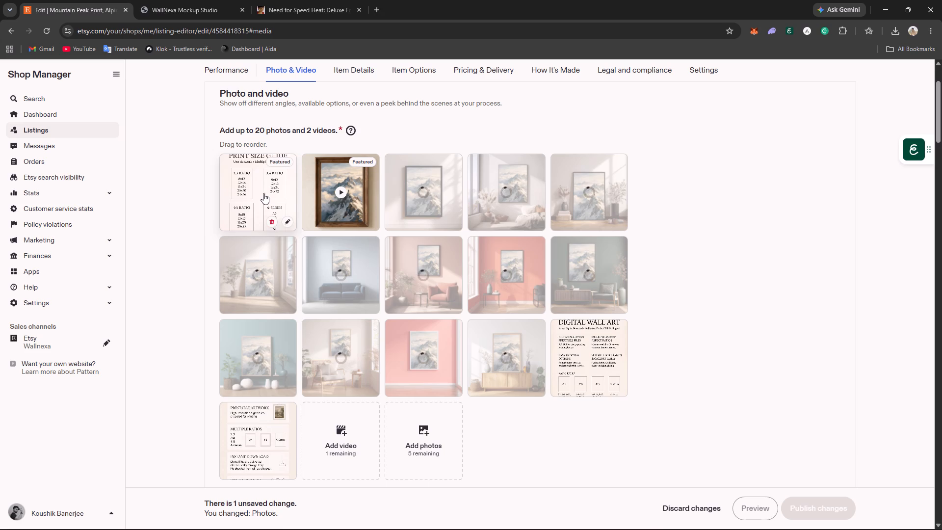
pyautogui.moveTo(263, 193); pyautogui.dragTo(297, 445)
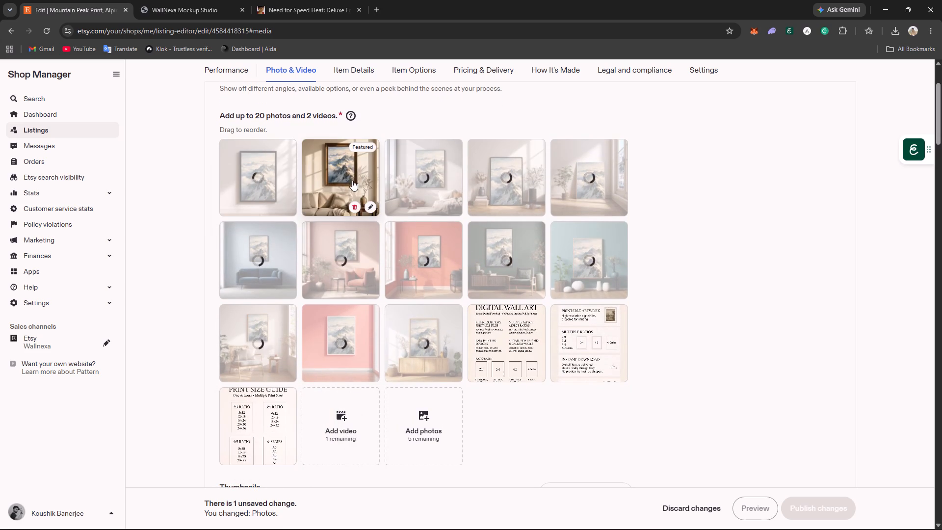
# Delete the old featured video from the Mountain Peak Print listing.
pyautogui.click(354, 203)
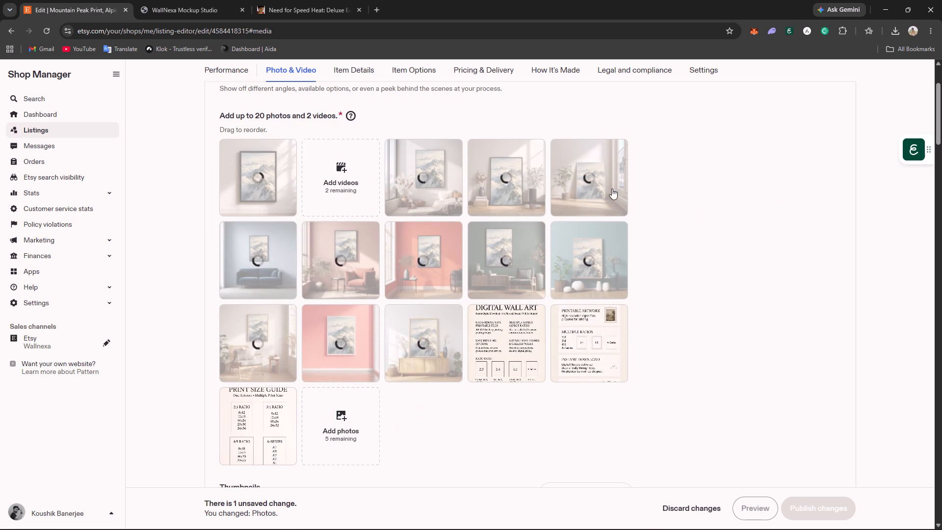
# Reorder the listing photos: put the mockup with dried-flower vases ahead of the bedroom mockup, and the teal-wall mockup directly after the bedroom one.
pyautogui.moveTo(525, 176); pyautogui.dragTo(437, 172)
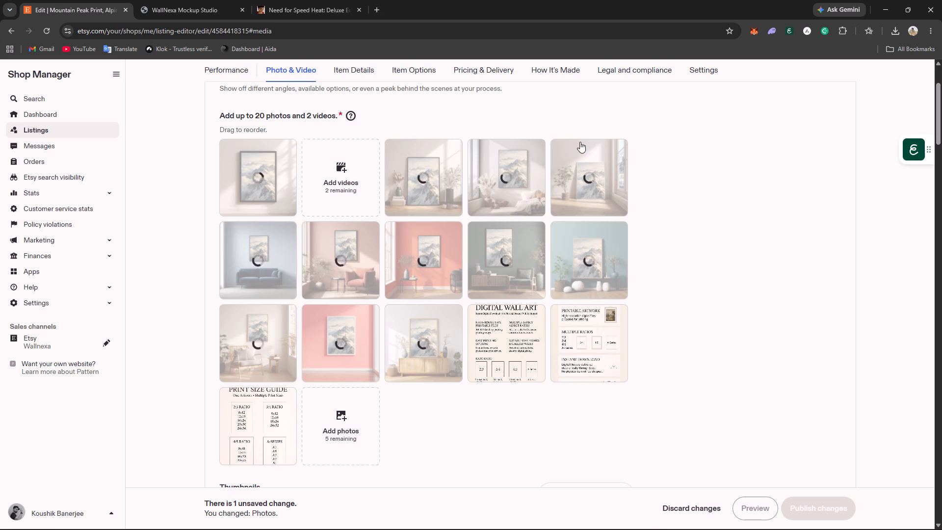
pyautogui.scroll(7, 741, 193)
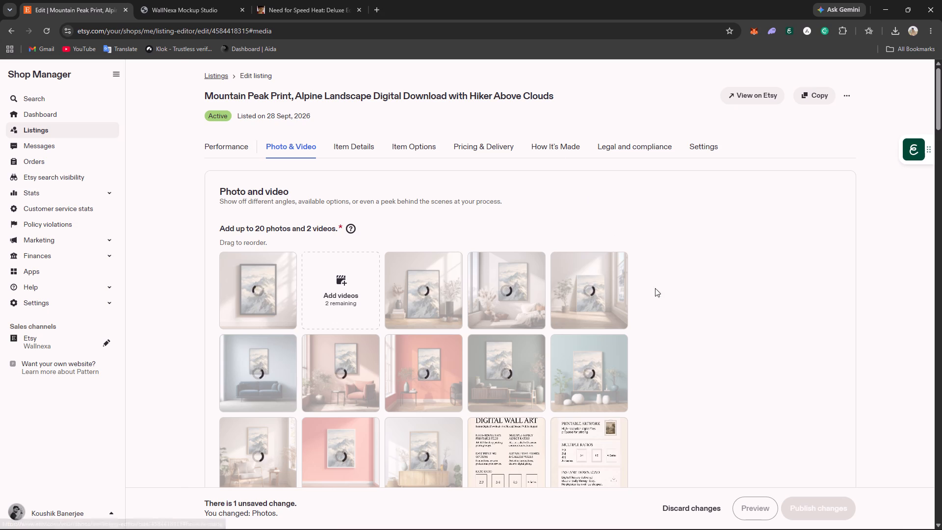
pyautogui.scroll(-2, 684, 307)
pyautogui.moveTo(609, 275); pyautogui.dragTo(598, 192)
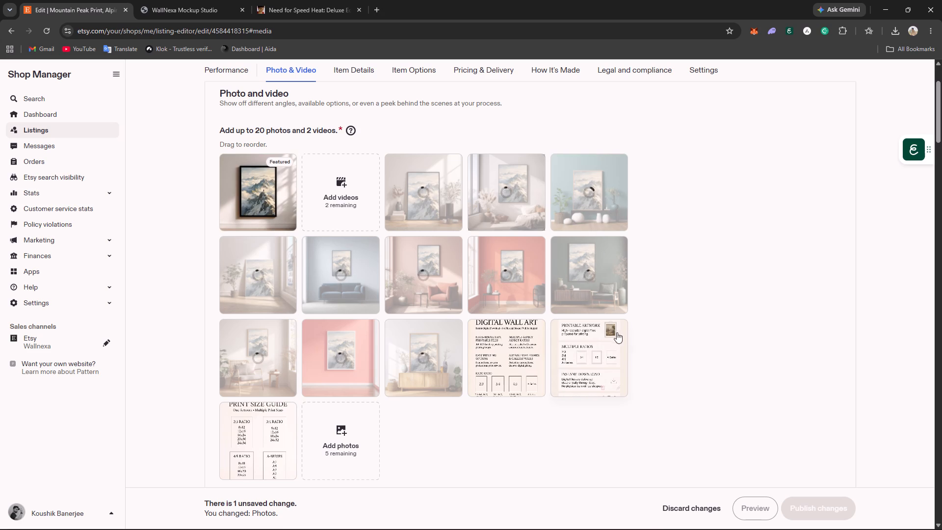
# Look over the photo order and the listing form down to its settings, and check the available shop sections.
pyautogui.scroll(-2, 714, 314)
pyautogui.scroll(3, 714, 314)
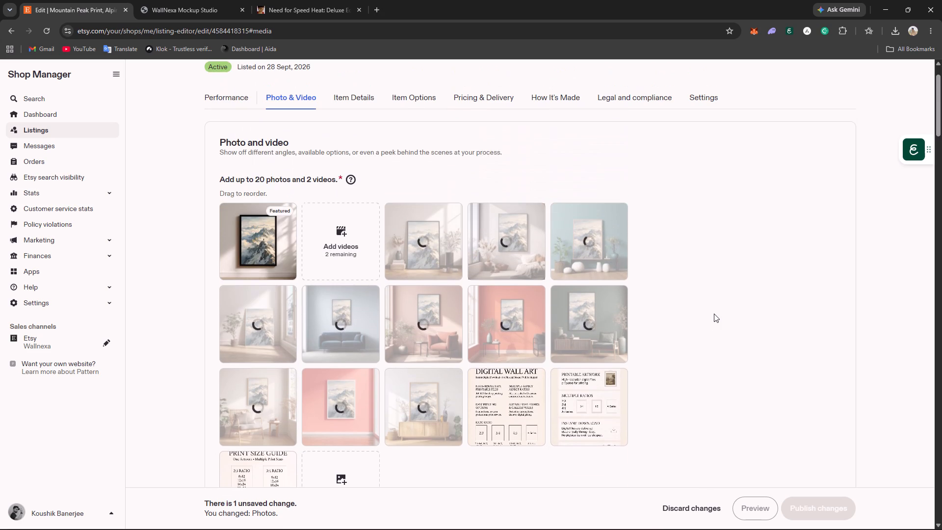
pyautogui.scroll(-2, 713, 314)
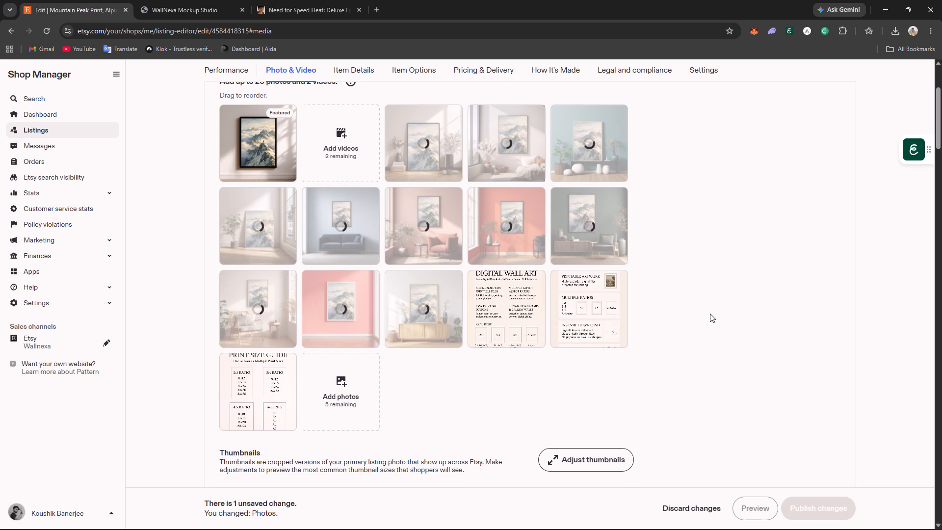
pyautogui.scroll(6, 708, 313)
pyautogui.scroll(-2, 706, 313)
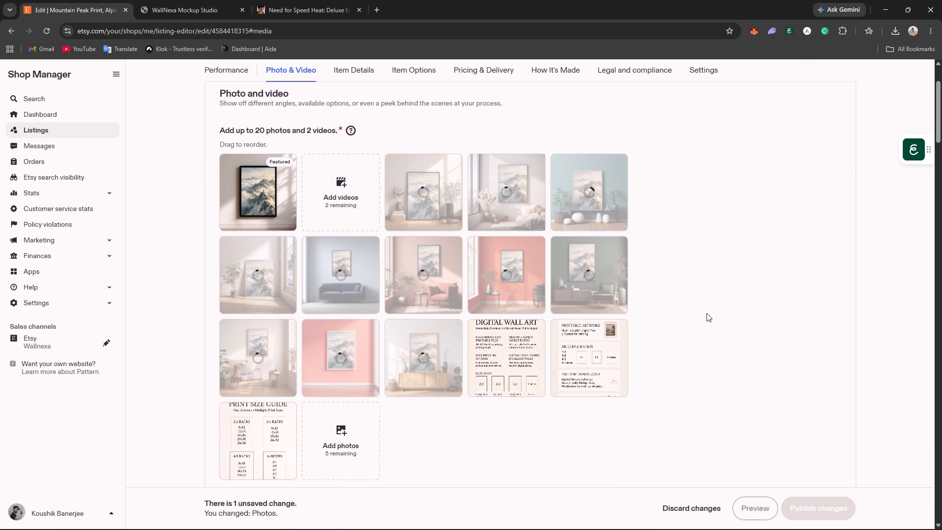
pyautogui.scroll(-8, 706, 314)
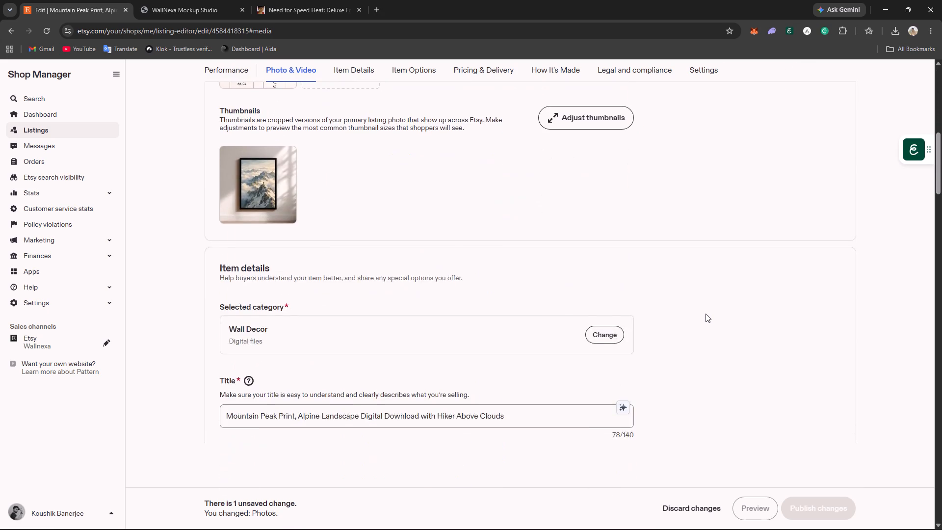
pyautogui.scroll(-12, 706, 314)
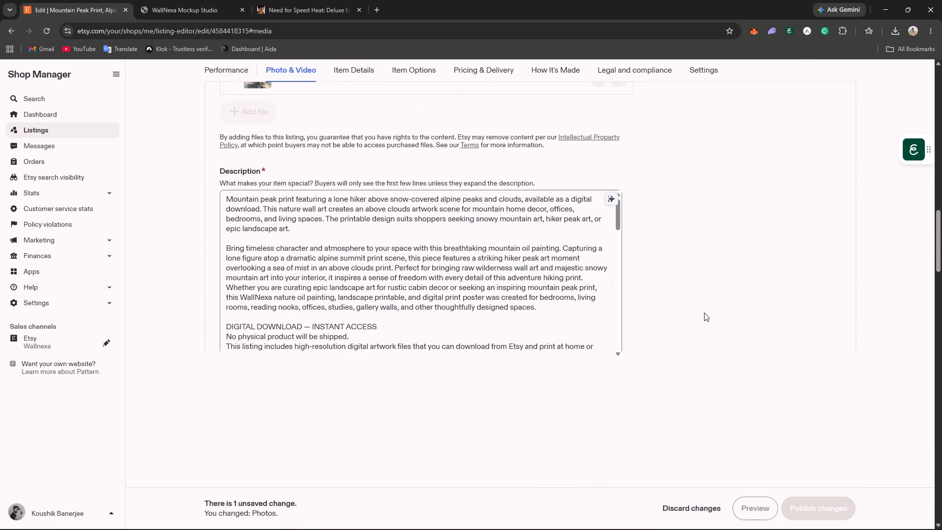
pyautogui.scroll(-12, 704, 313)
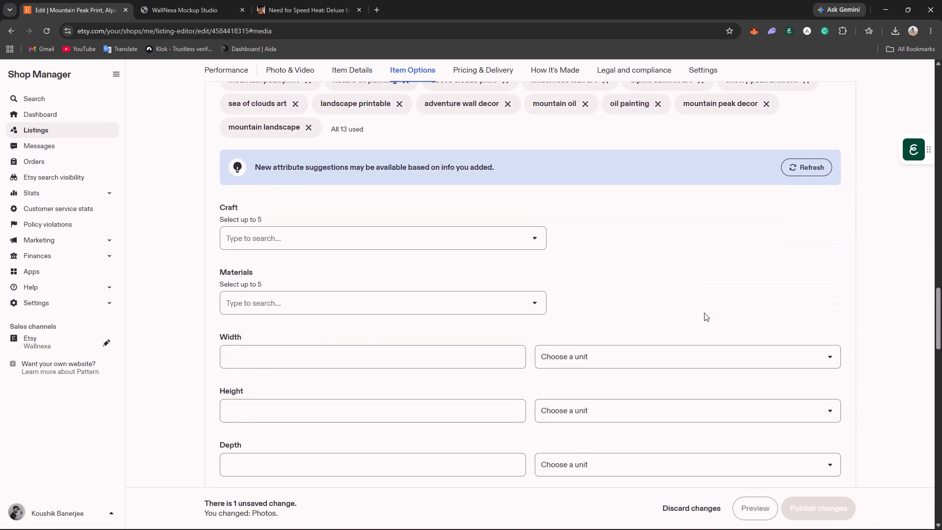
pyautogui.scroll(-20, 704, 313)
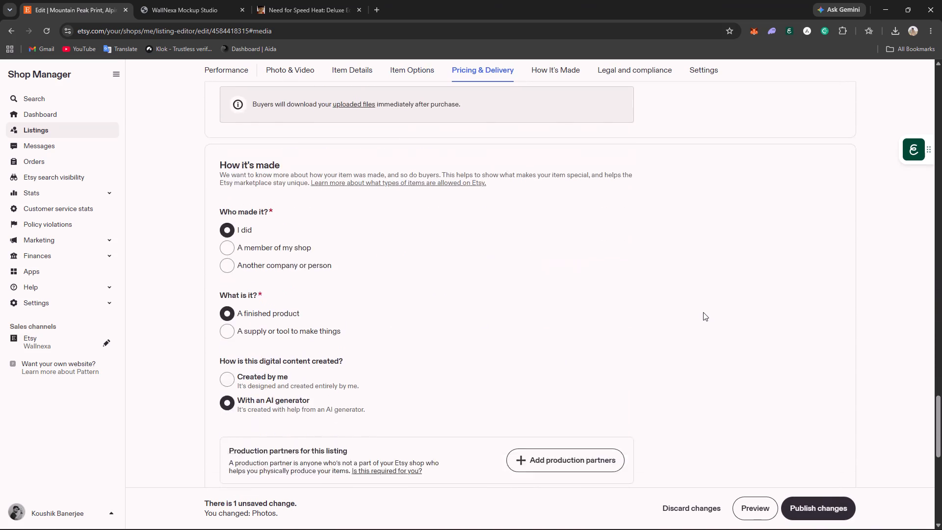
pyautogui.scroll(-8, 703, 312)
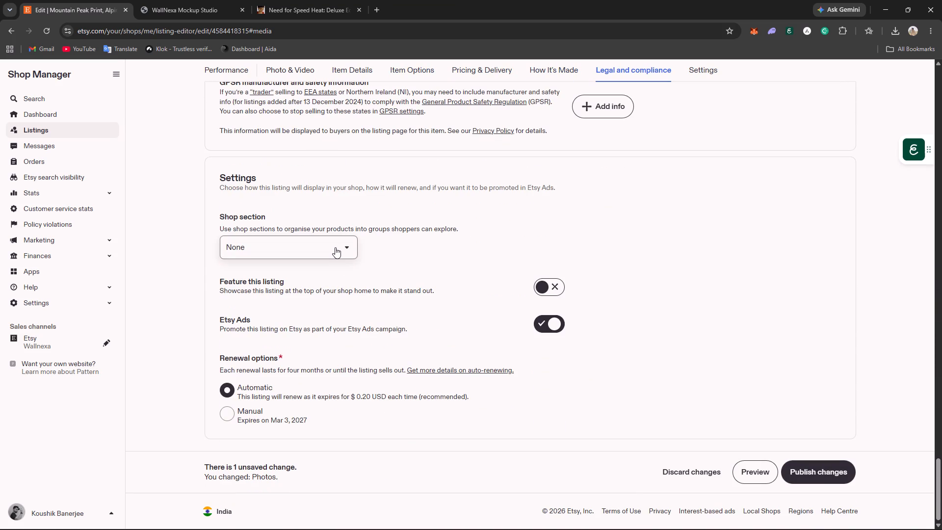
pyautogui.click(335, 246)
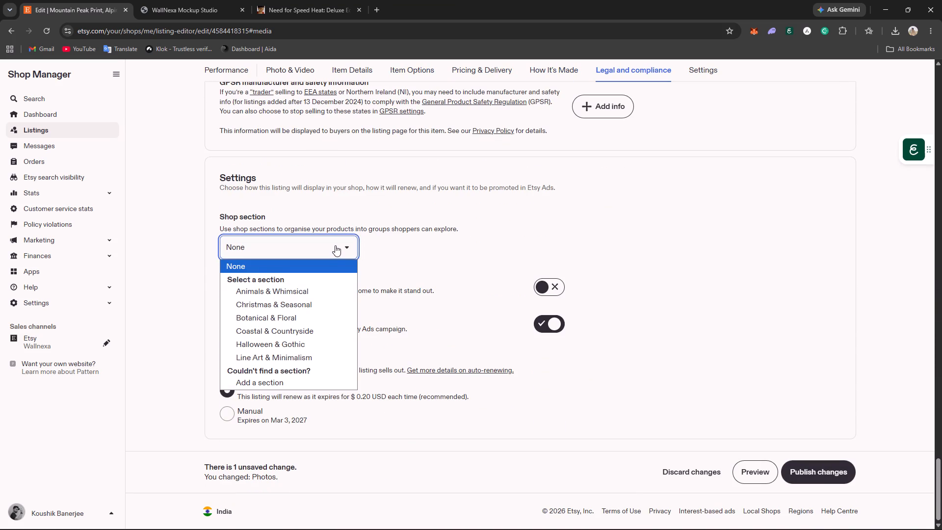
pyautogui.click(335, 245)
pyautogui.scroll(-4, 644, 287)
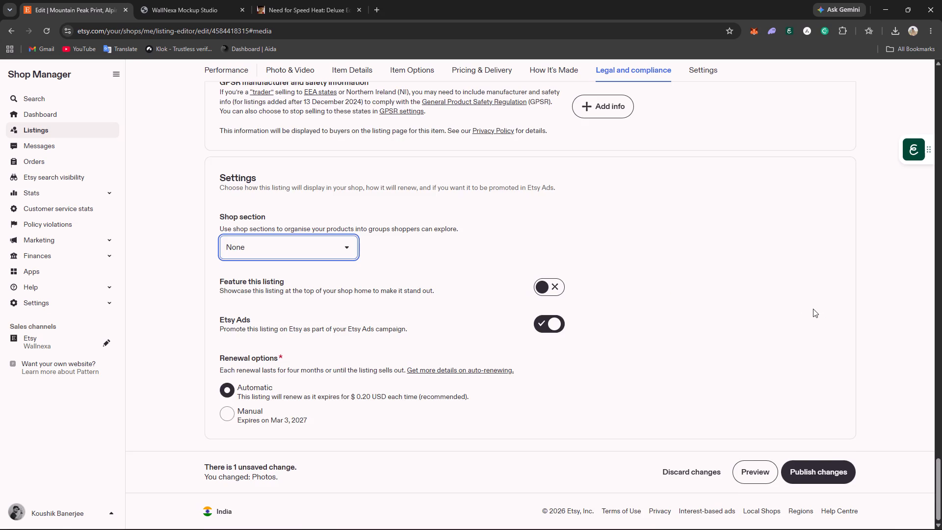
pyautogui.scroll(20, 813, 309)
pyautogui.scroll(6, 813, 309)
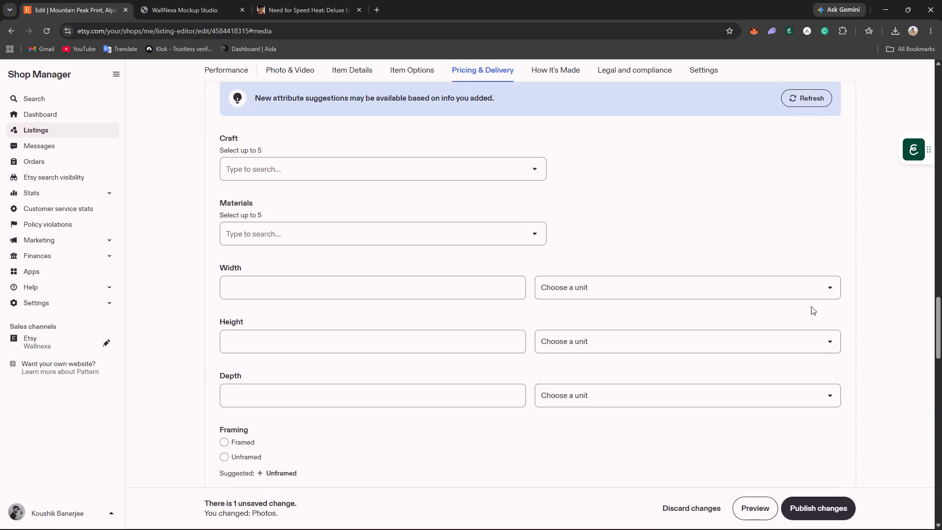
pyautogui.scroll(20, 811, 306)
pyautogui.scroll(6, 811, 306)
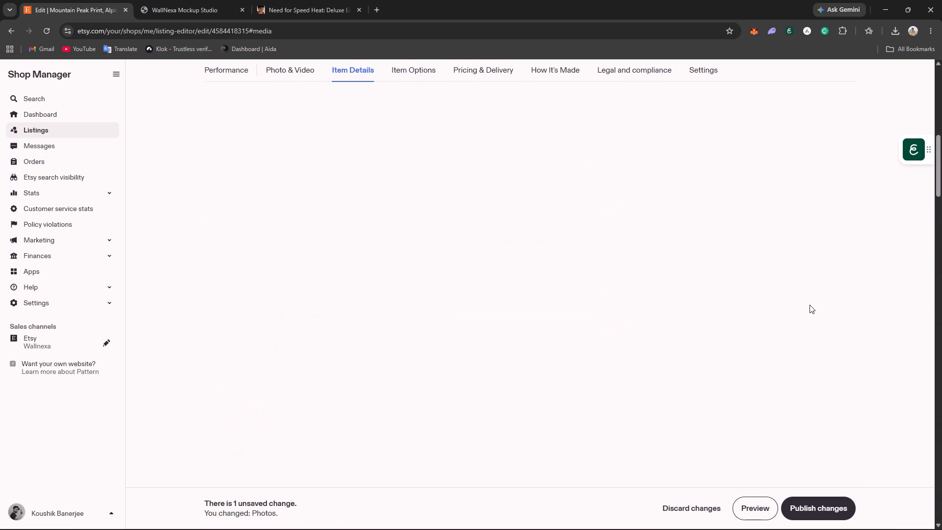
pyautogui.scroll(8, 807, 304)
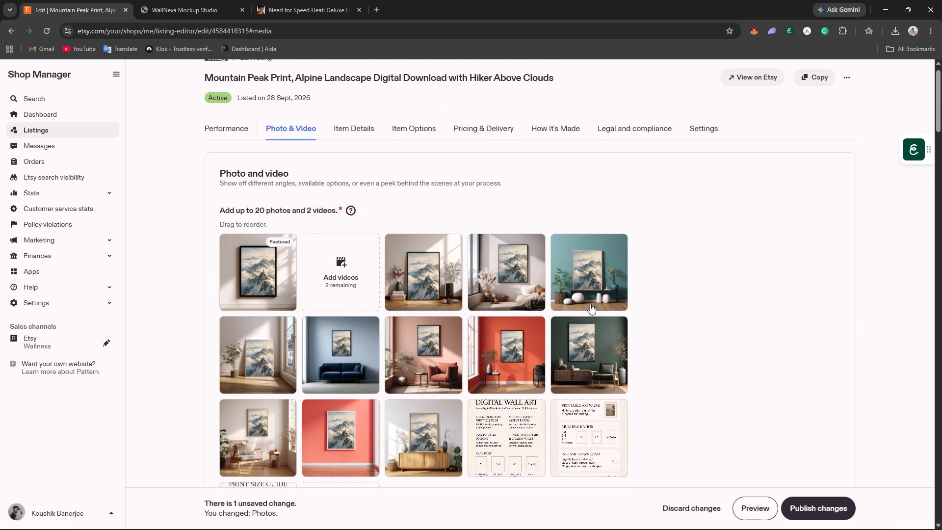
# Move the wooden sideboard mockup between the pink-wall armchair mockup and the orange-red wall mockup in the listing photos.
pyautogui.scroll(-3, 652, 340)
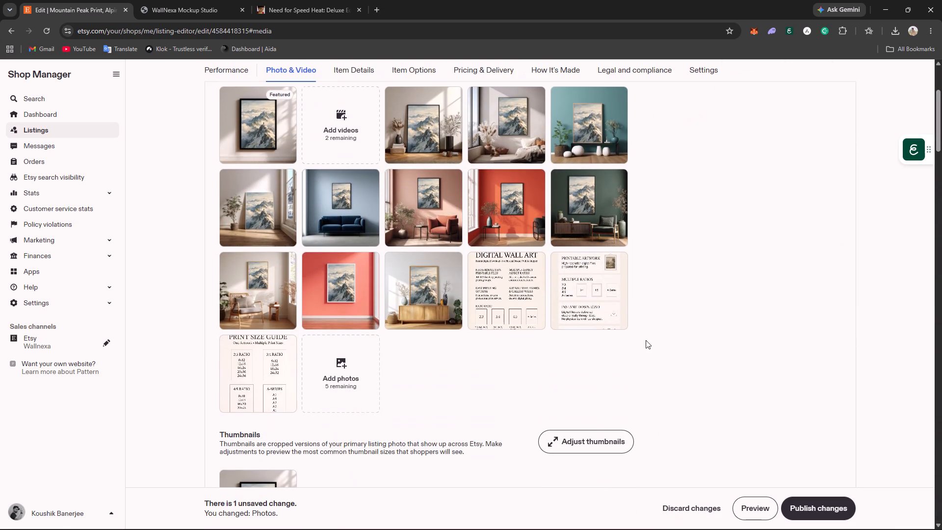
pyautogui.moveTo(439, 283); pyautogui.dragTo(373, 273)
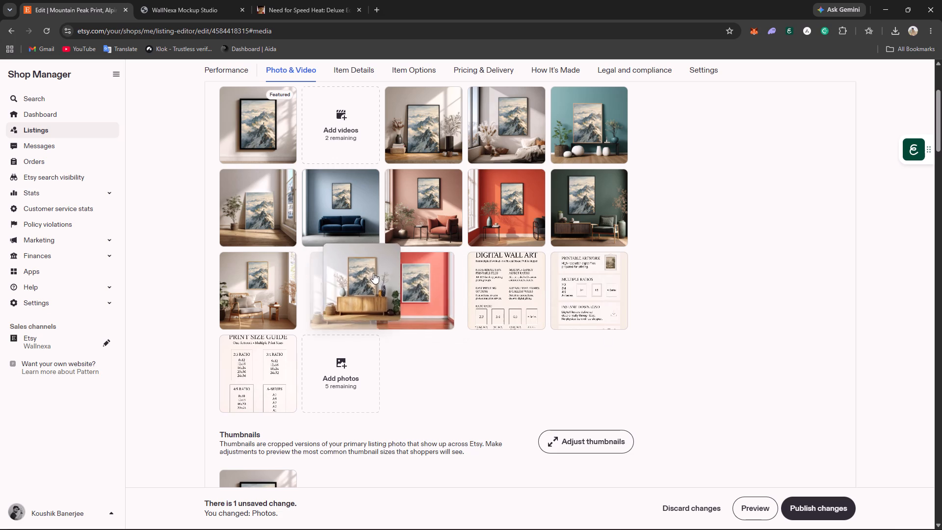
pyautogui.moveTo(373, 273); pyautogui.dragTo(509, 198)
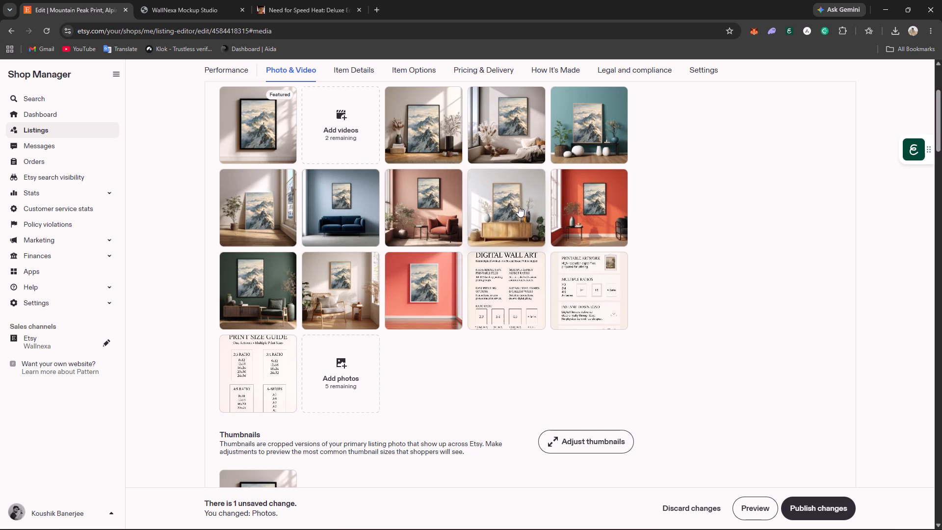
pyautogui.scroll(3, 765, 285)
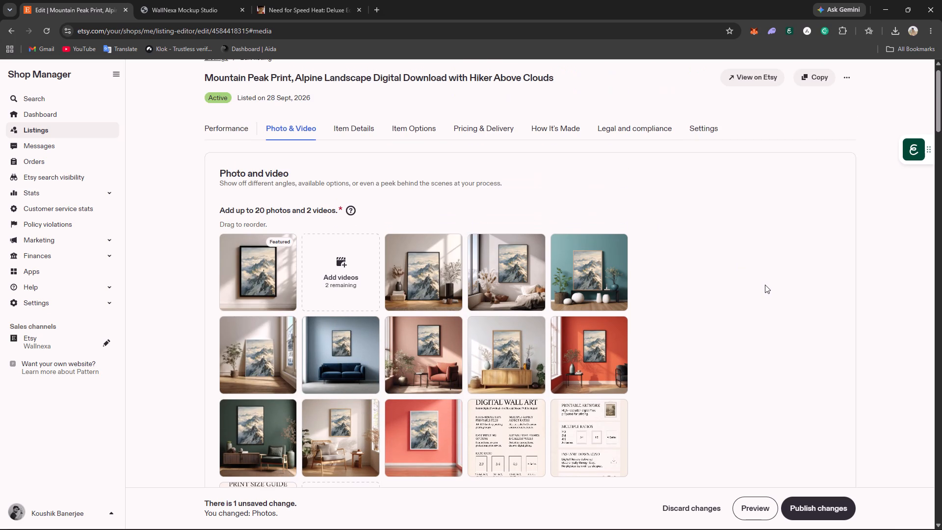
# Publish the photo changes to the Mountain Peak Print listing.
pyautogui.scroll(-3, 764, 285)
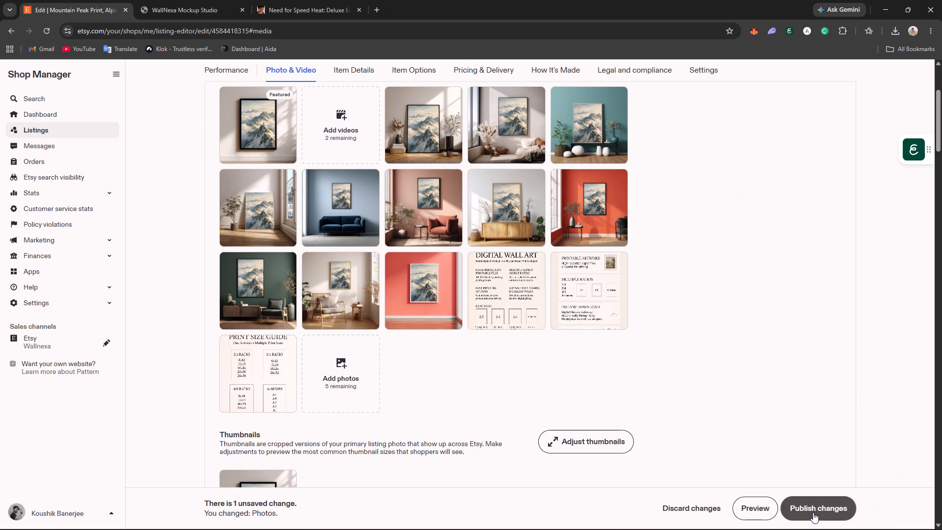
pyautogui.click(813, 512)
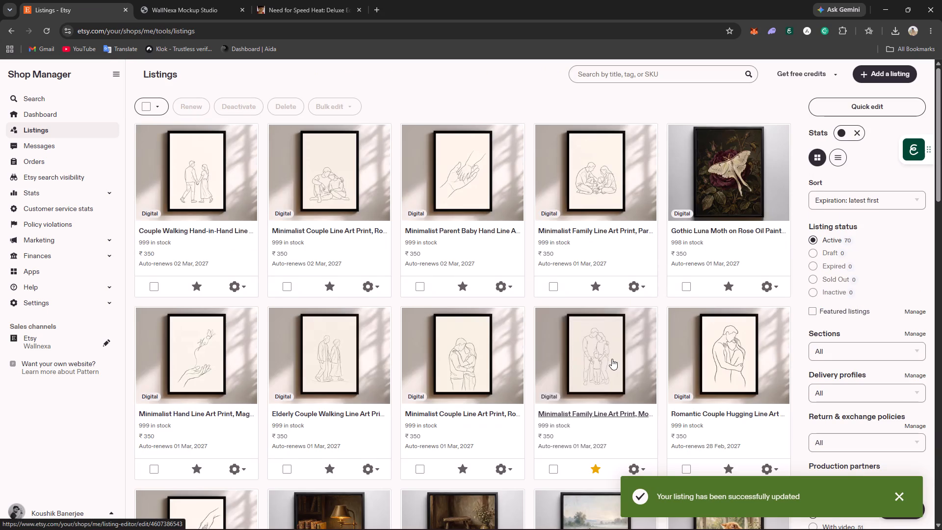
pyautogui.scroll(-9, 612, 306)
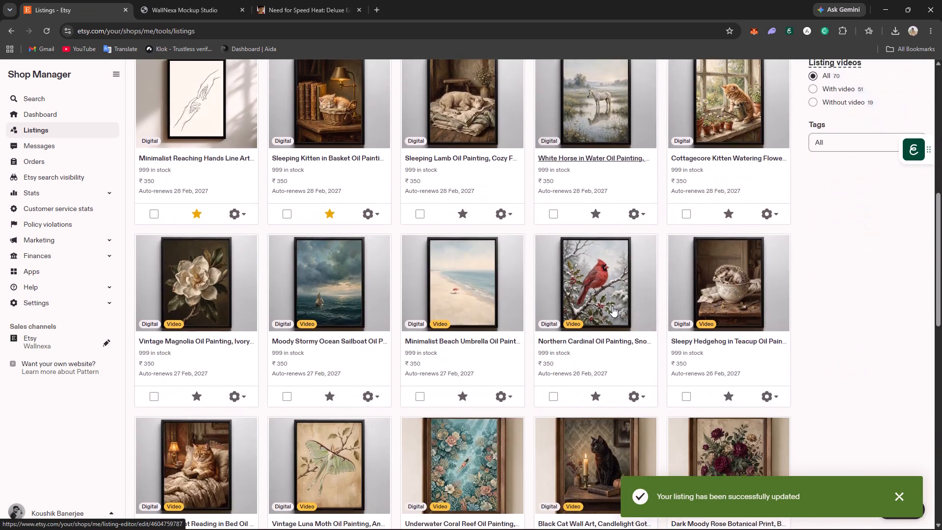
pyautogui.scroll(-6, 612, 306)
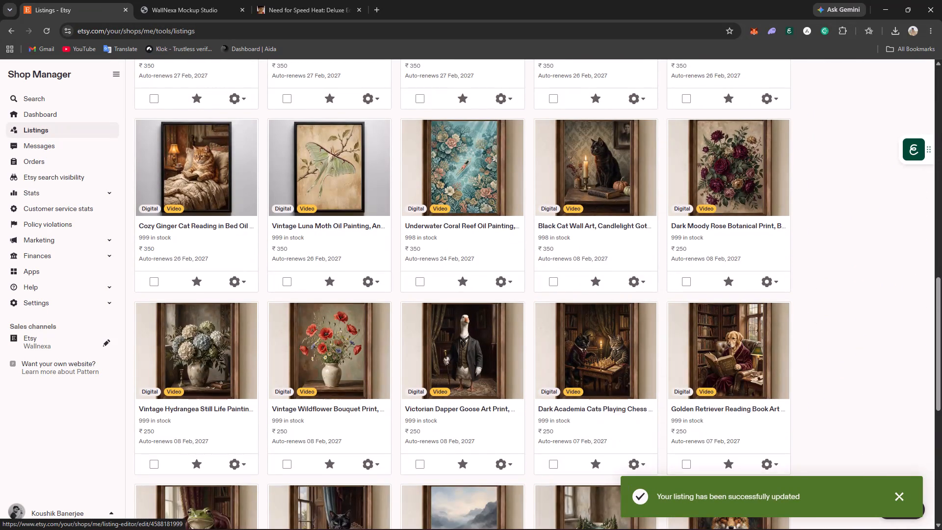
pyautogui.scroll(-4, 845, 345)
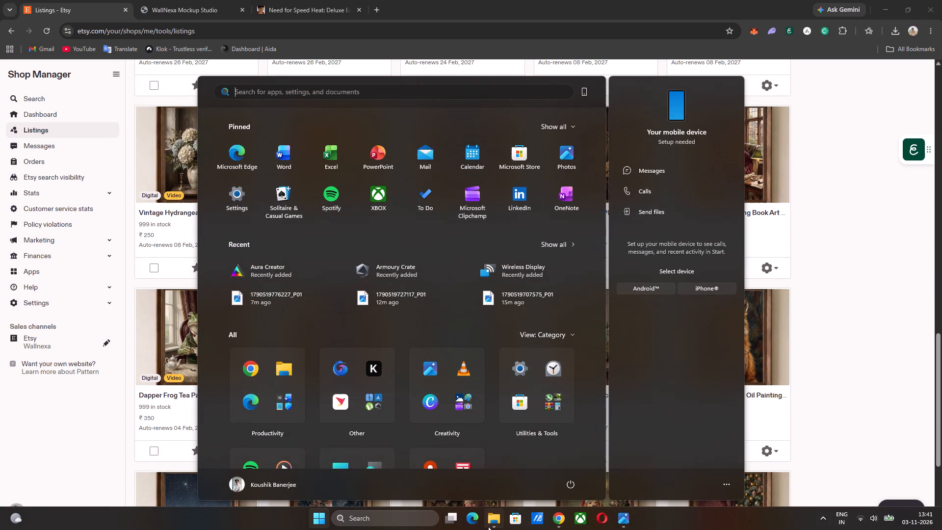
# Review the dv1ckydv1ckydv1c green valley mockups from P01 in the WallNexa_Mockups folder and delete P07 and P08.
pyautogui.click(490, 525)
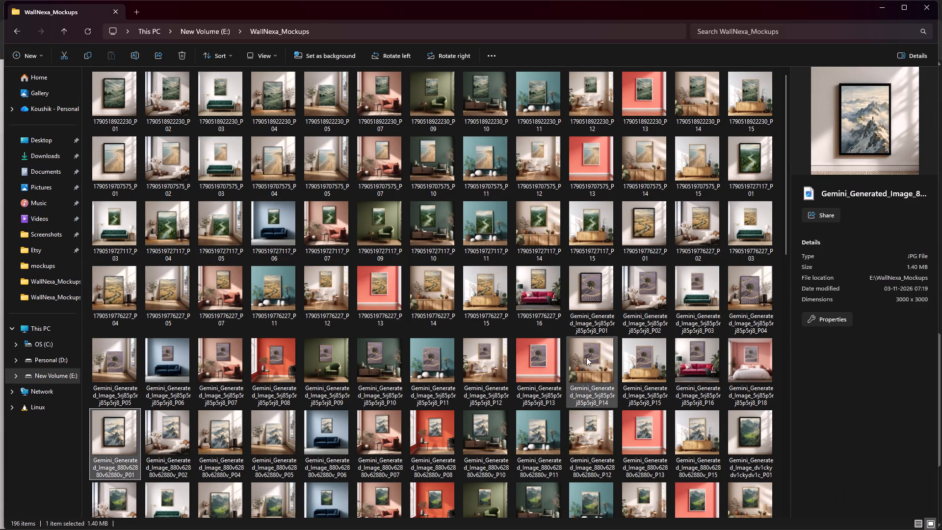
pyautogui.scroll(-1, 586, 357)
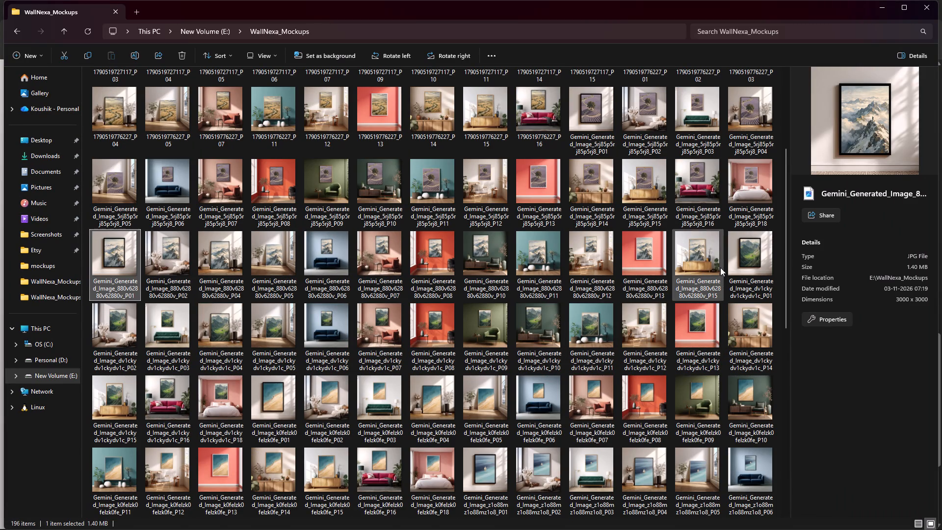
pyautogui.doubleClick(745, 254)
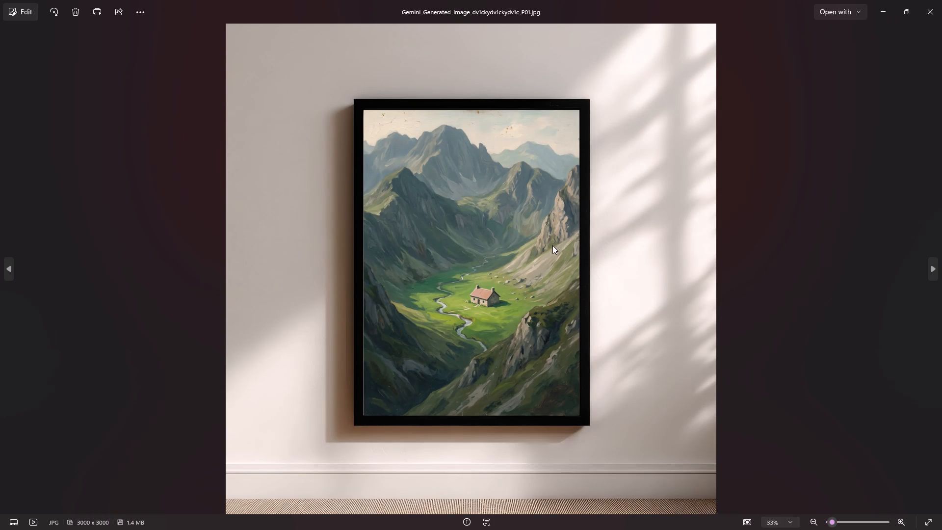
pyautogui.press('Right')
pyautogui.press('Right')
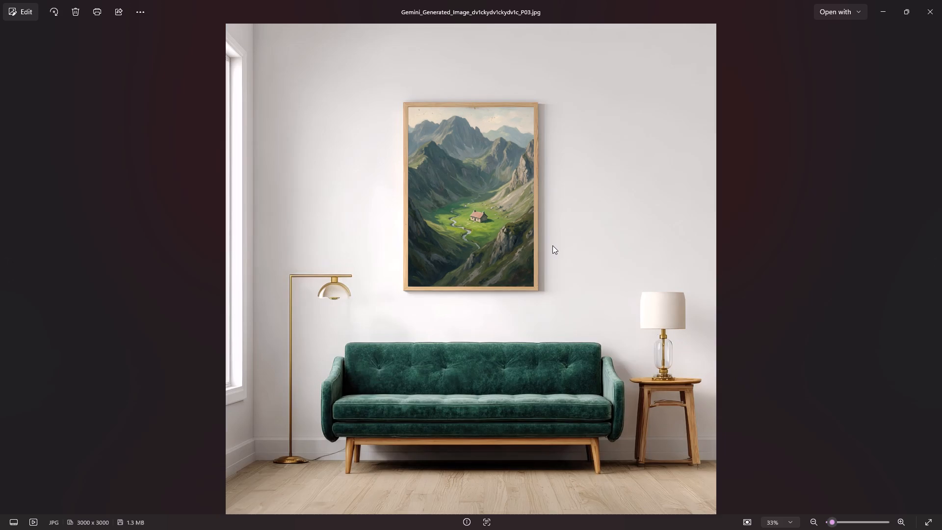
pyautogui.press('Left')
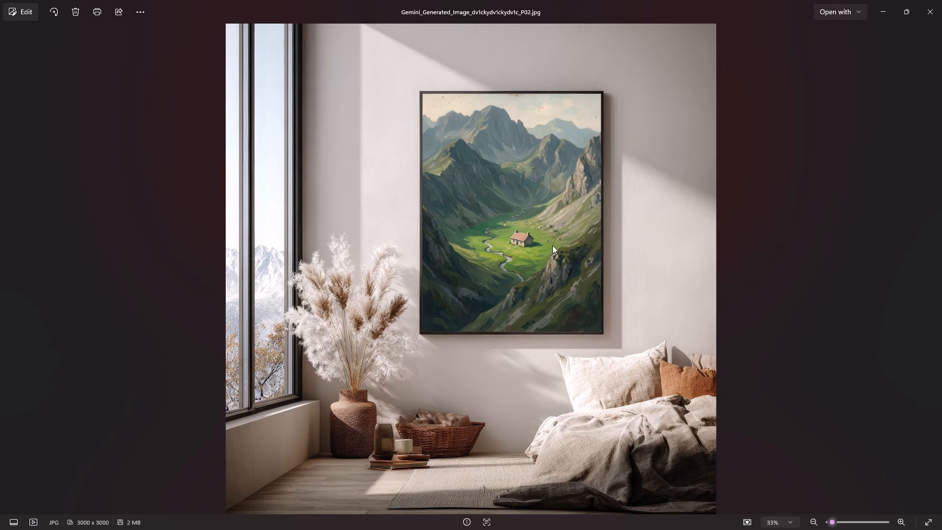
pyautogui.press('Right')
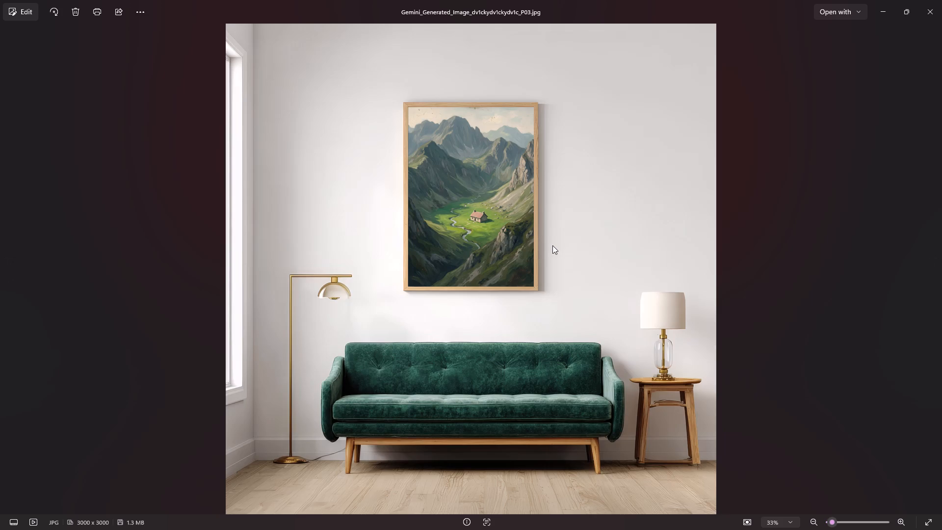
pyautogui.press('Right')
pyautogui.press('Right')
pyautogui.press('Right')
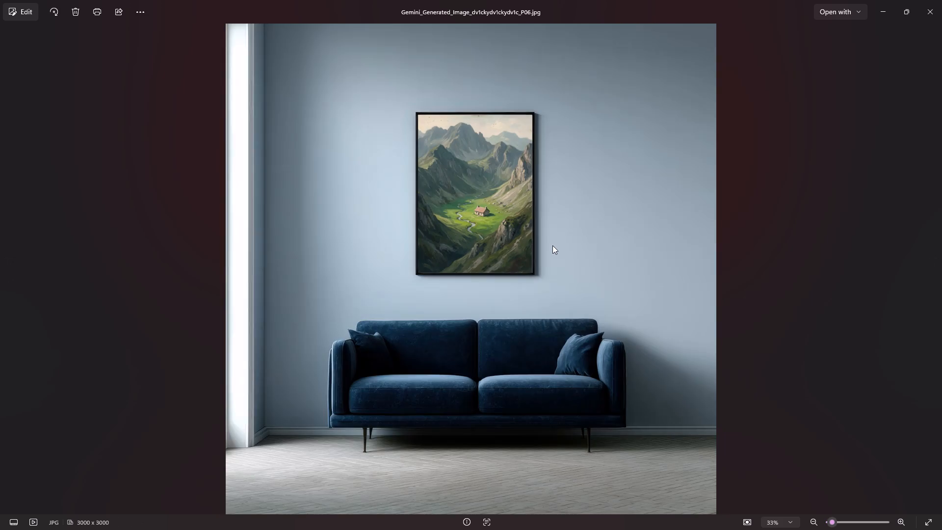
pyautogui.press('Right')
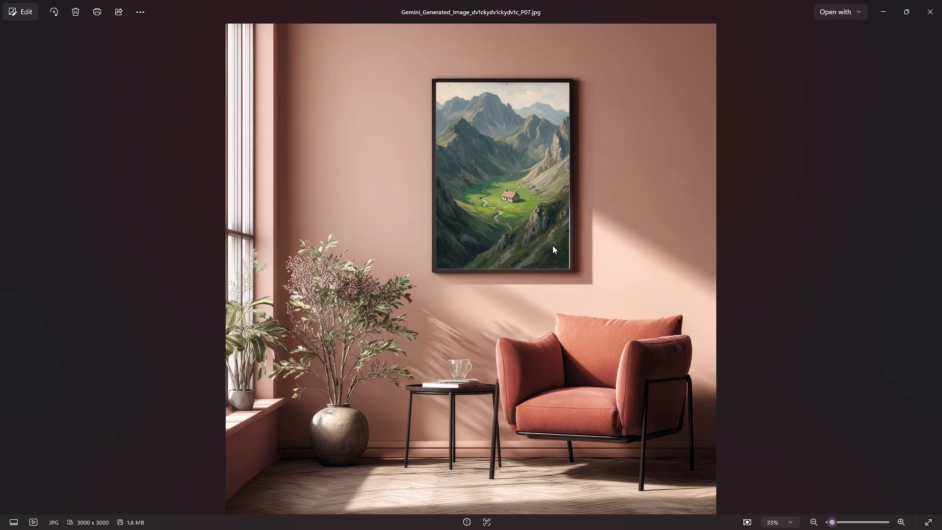
pyautogui.press('Delete')
pyautogui.press('Delete')
# Look through the remaining green valley mockups from the green armchair scene P09 to the bedroom scene P18.
pyautogui.press('Right')
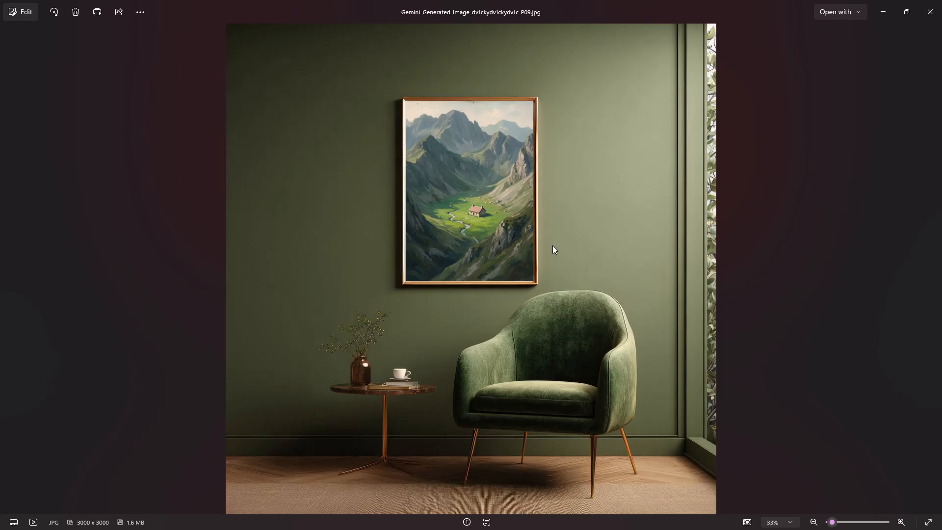
pyautogui.press('Right')
pyautogui.press('Right')
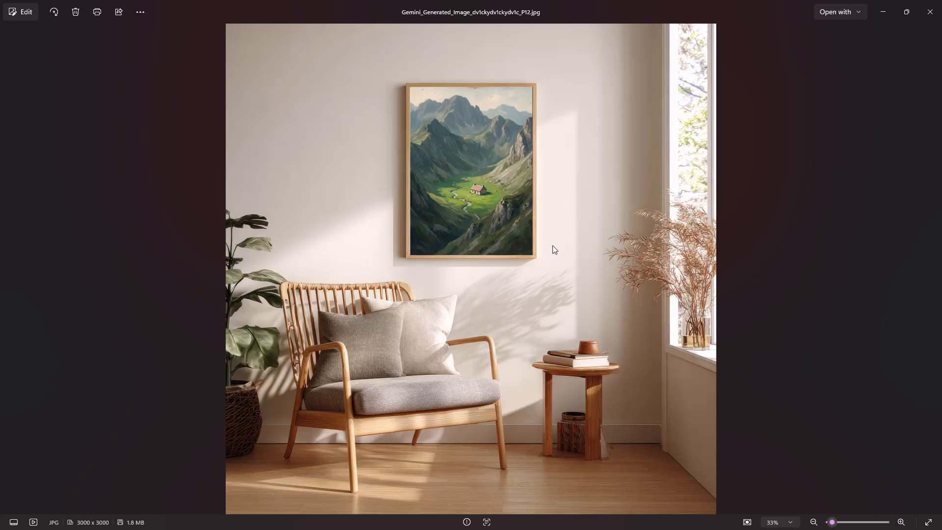
pyautogui.press('Right')
pyautogui.press('Right')
pyautogui.press('Right')
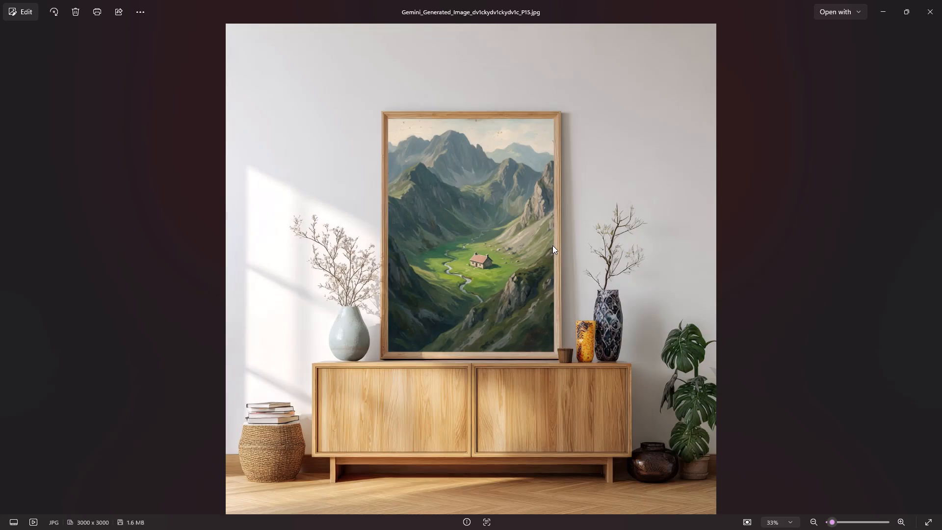
pyautogui.press('Right')
pyautogui.press('Left')
pyautogui.press('Left')
pyautogui.press('Right')
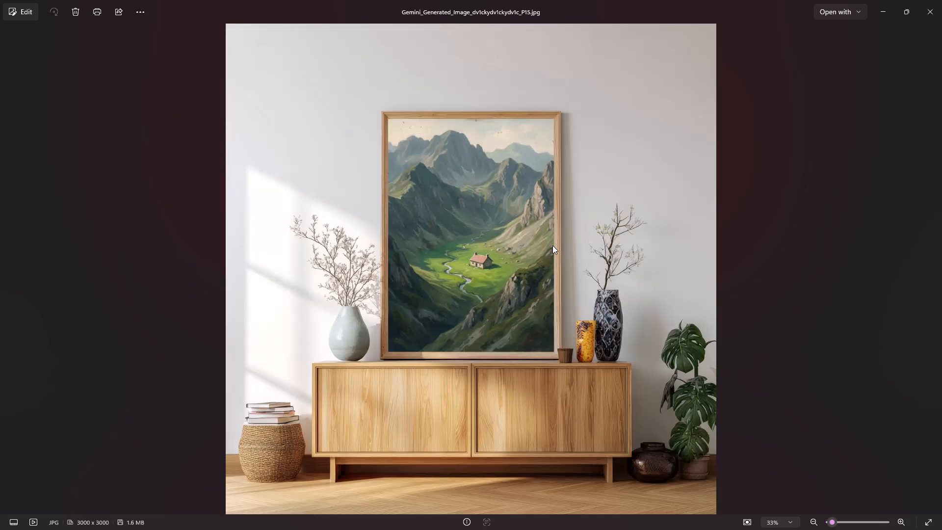
pyautogui.press('Left')
pyautogui.press('Right')
pyautogui.press('Right')
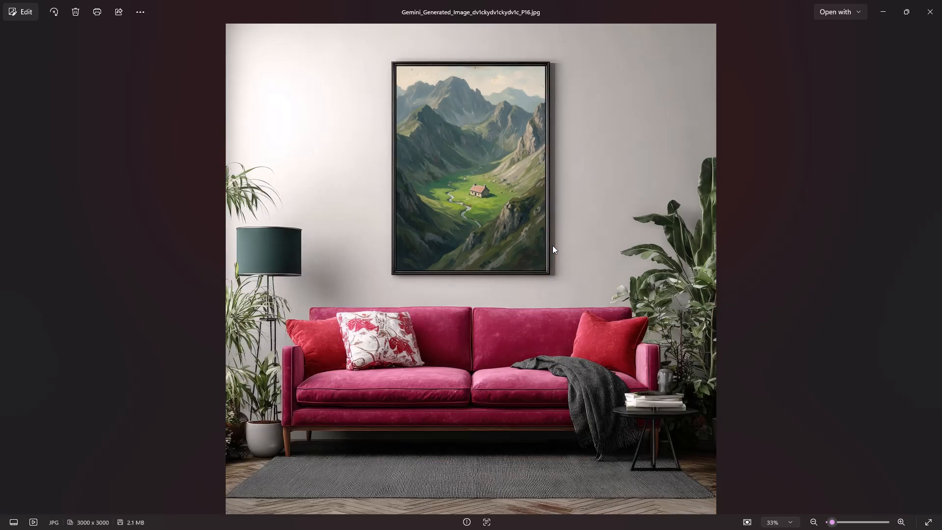
pyautogui.press('Right')
pyautogui.press('Left')
pyautogui.press('Right')
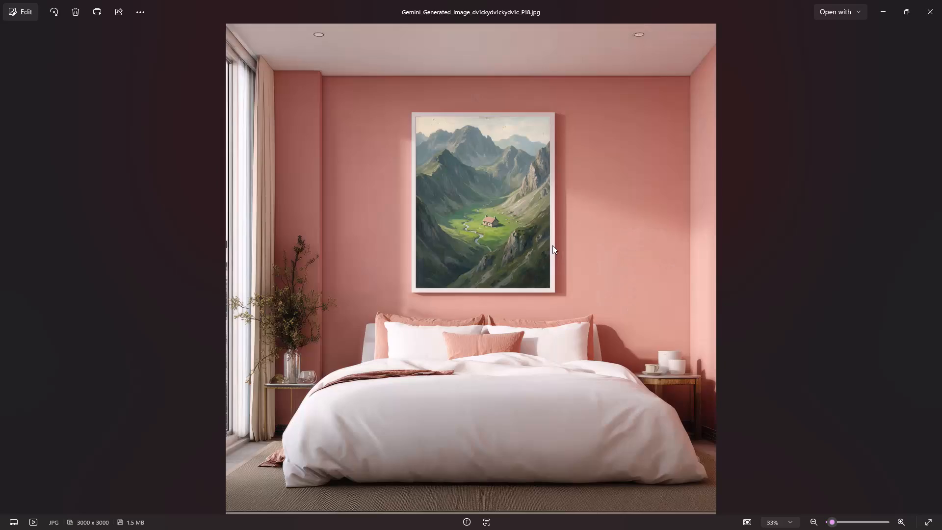
# Compare the green valley sideboard mockups P14 and P15 with the magenta sofa mockup P16 and bedroom mockup P18.
pyautogui.press('Left')
pyautogui.press('Left')
pyautogui.press('Left')
pyautogui.press('Right')
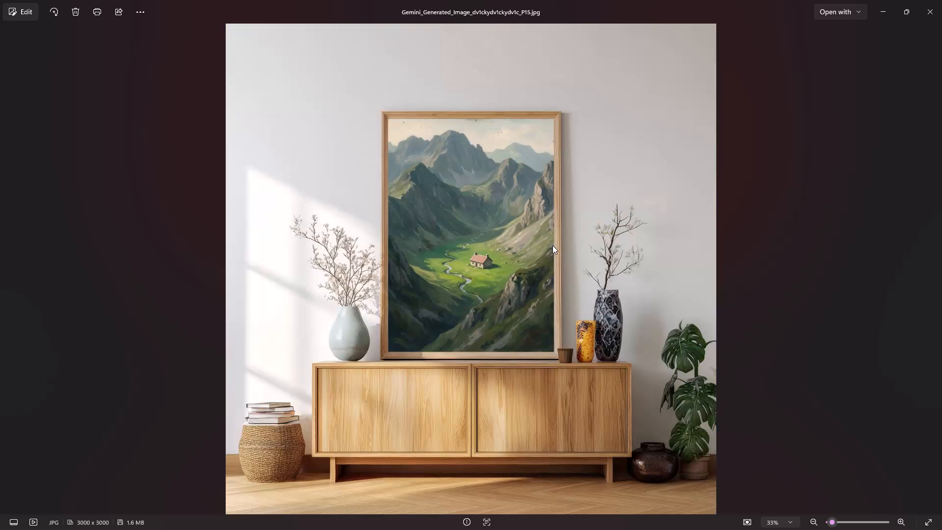
pyautogui.press('Left')
pyautogui.press('Right')
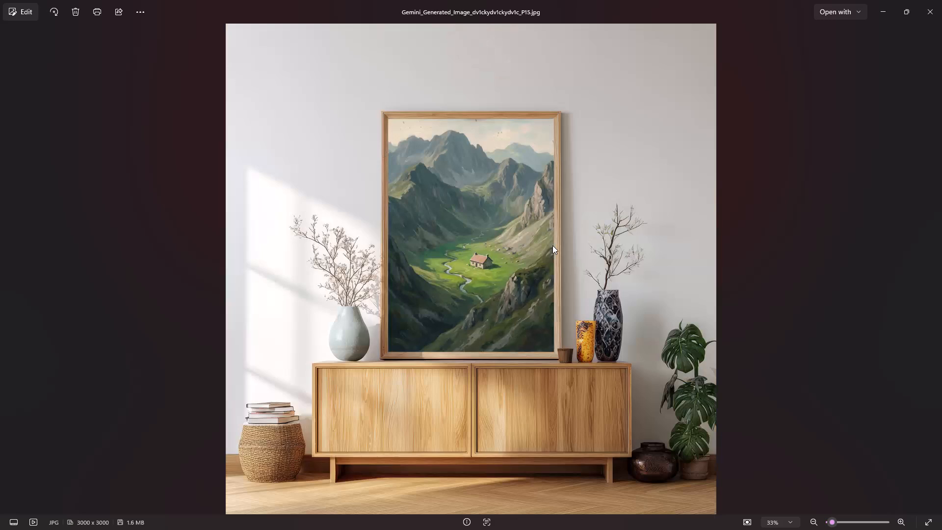
pyautogui.press('Left')
pyautogui.press('Right')
pyautogui.press('Left')
pyautogui.press('Right')
pyautogui.press('Right')
pyautogui.press('Right')
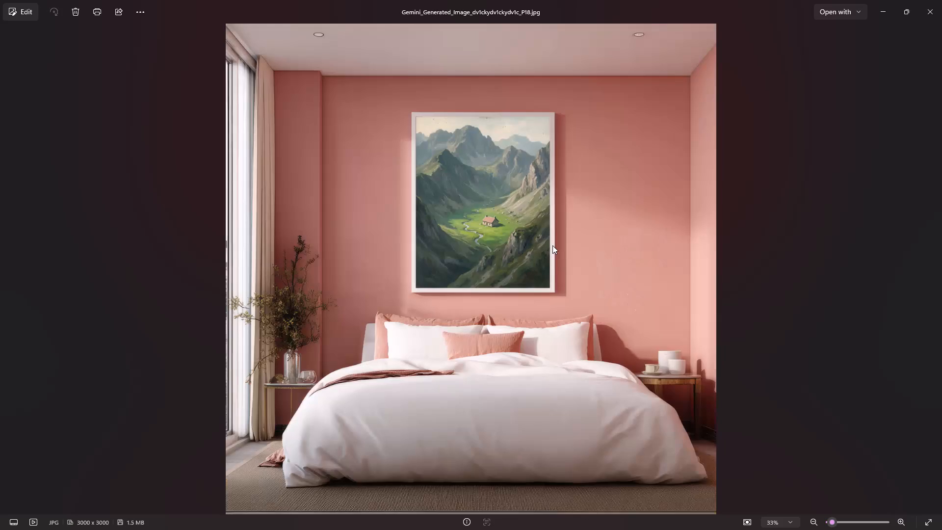
pyautogui.press('Left')
pyautogui.press('Left')
pyautogui.press('Right')
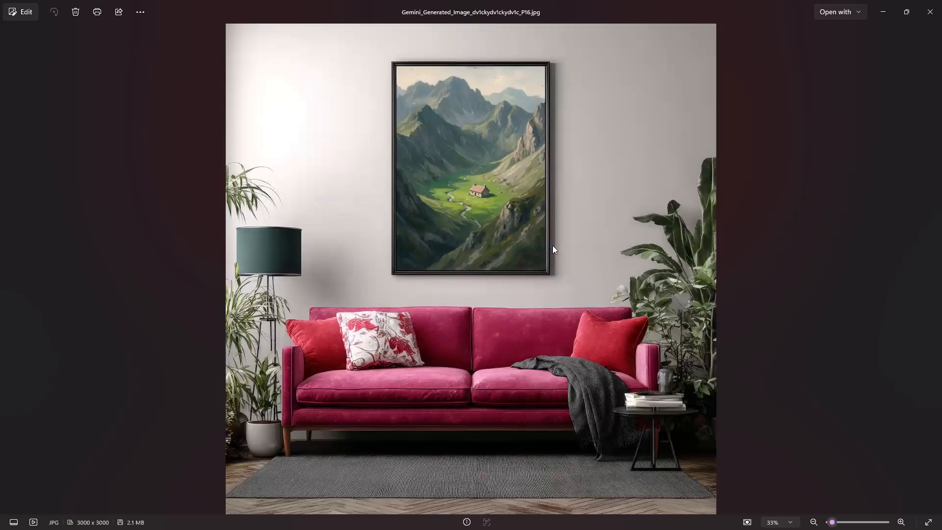
# Delete the green valley bedroom mockup P18.
pyautogui.press('Right')
pyautogui.press('Delete')
# Recheck the green valley P15 sideboard mockup and examine the P15 template's calibration and shadow settings in WallNexa Mockup Studio.
pyautogui.press('Left')
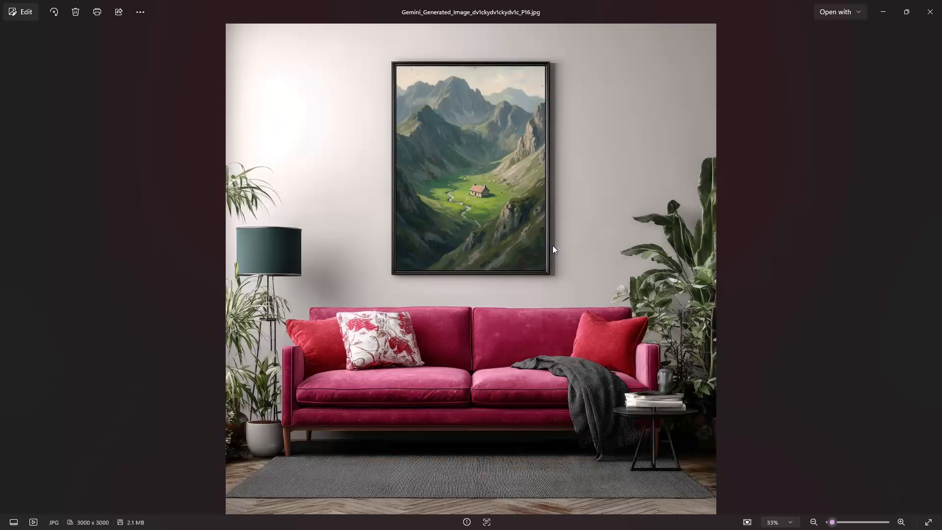
pyautogui.press('Left')
pyautogui.press('Left')
pyautogui.press('Right')
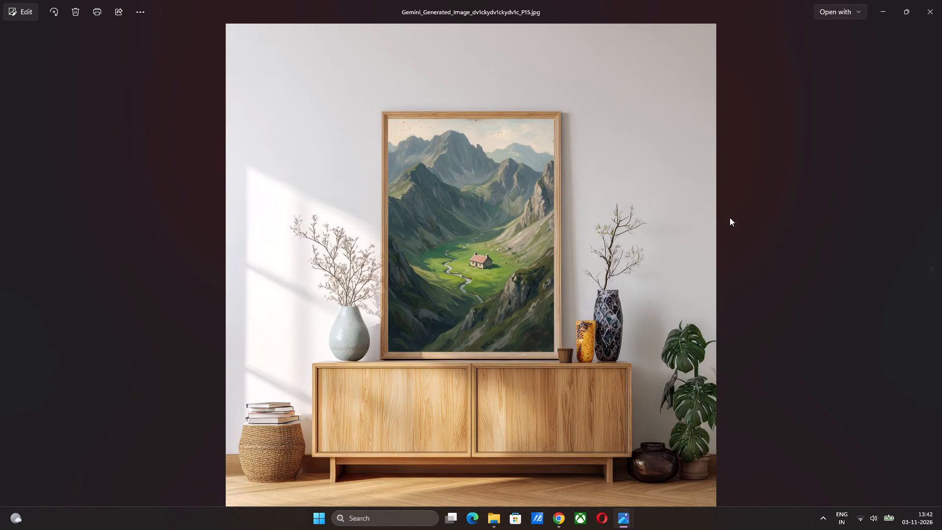
pyautogui.click(560, 521)
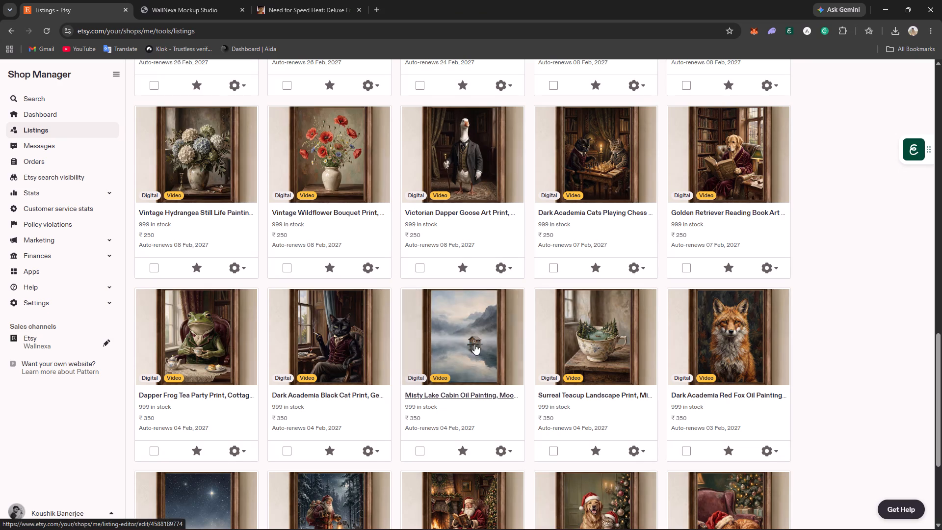
pyautogui.click(183, 15)
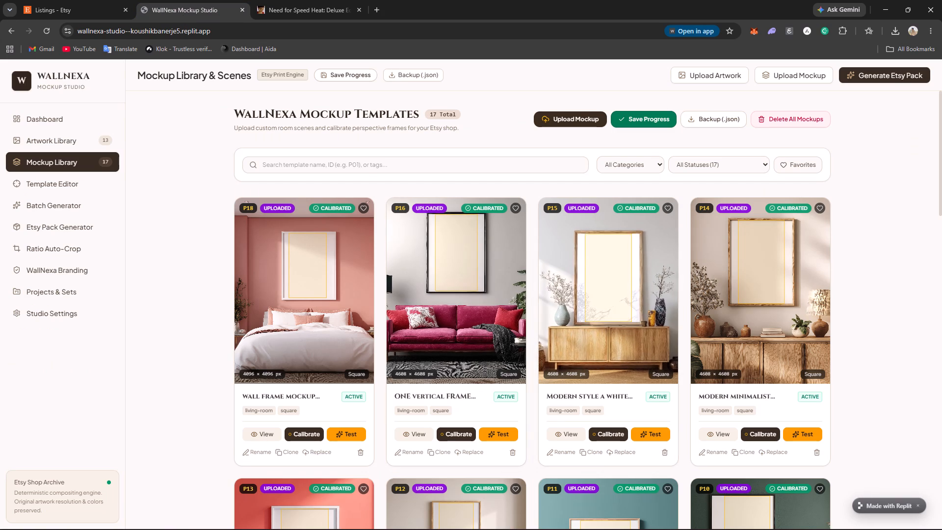
pyautogui.click(604, 434)
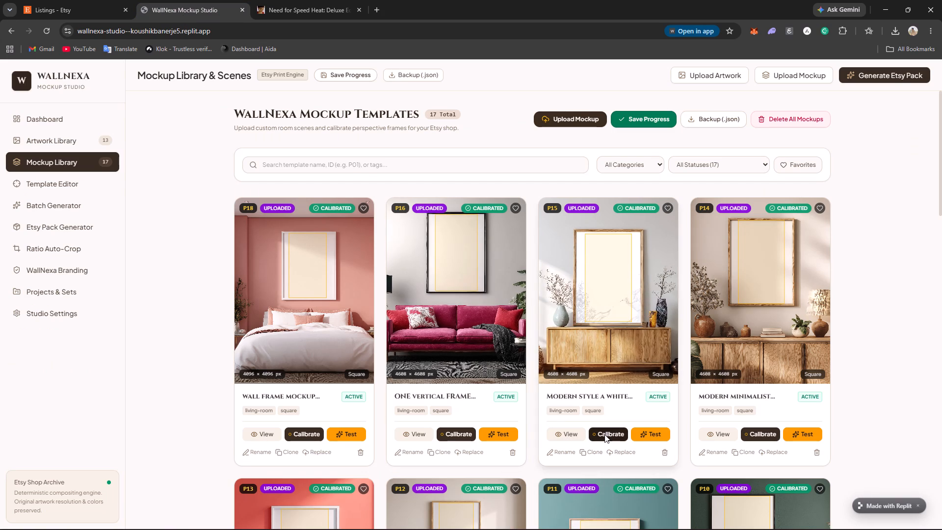
pyautogui.scroll(-4, 863, 420)
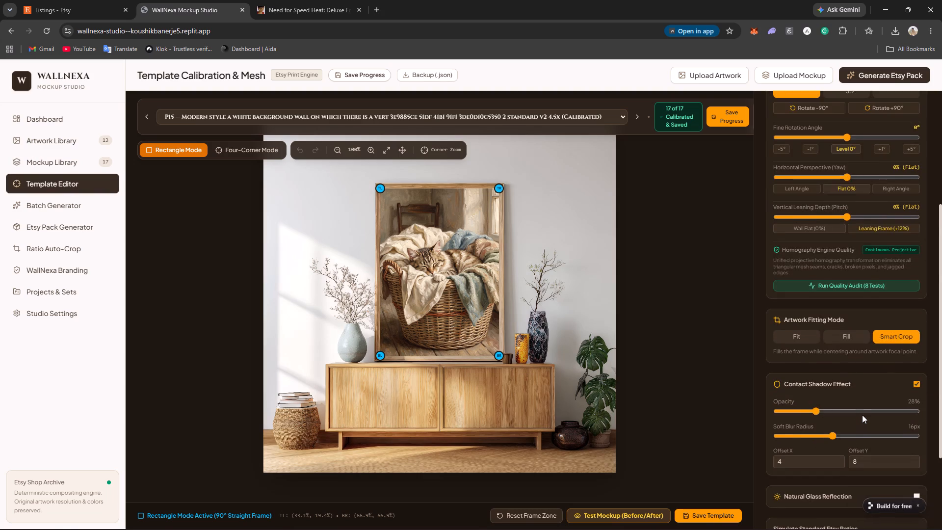
pyautogui.scroll(-3, 862, 415)
pyautogui.scroll(3, 838, 267)
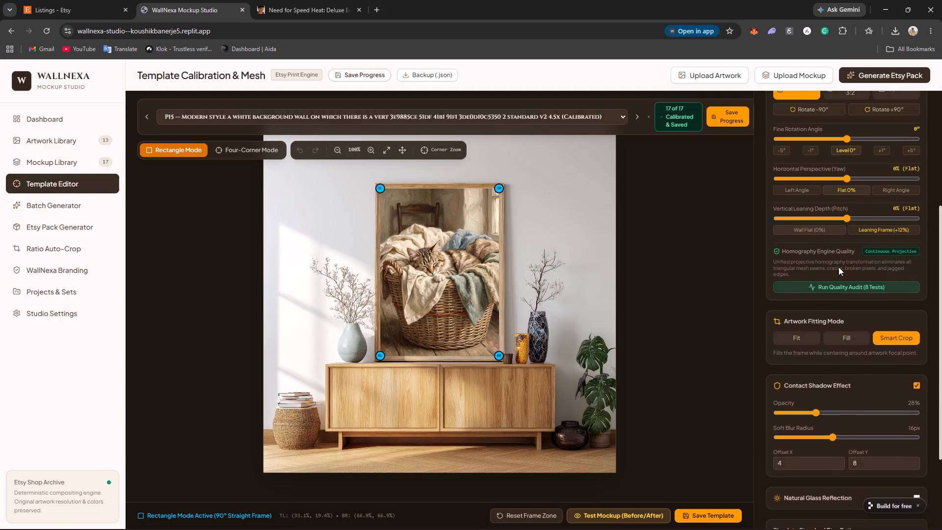
pyautogui.scroll(-2, 838, 267)
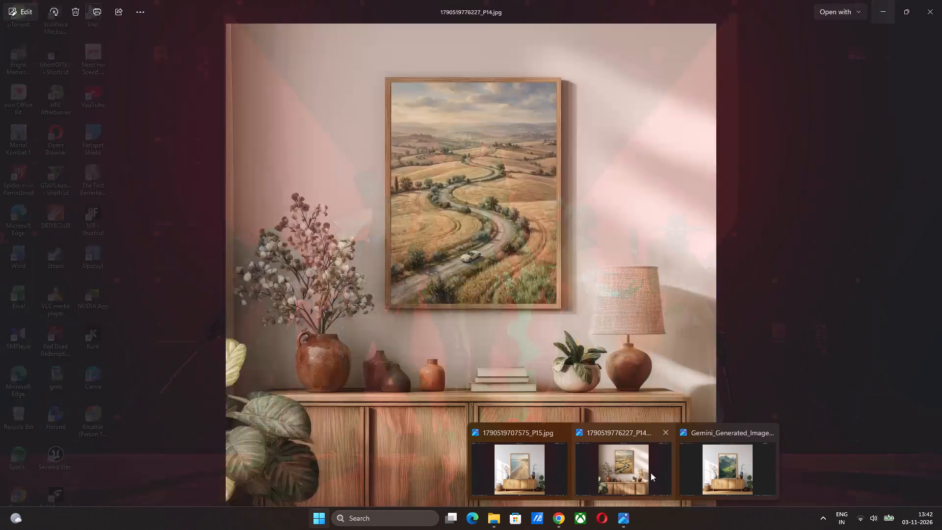
pyautogui.click(882, 11)
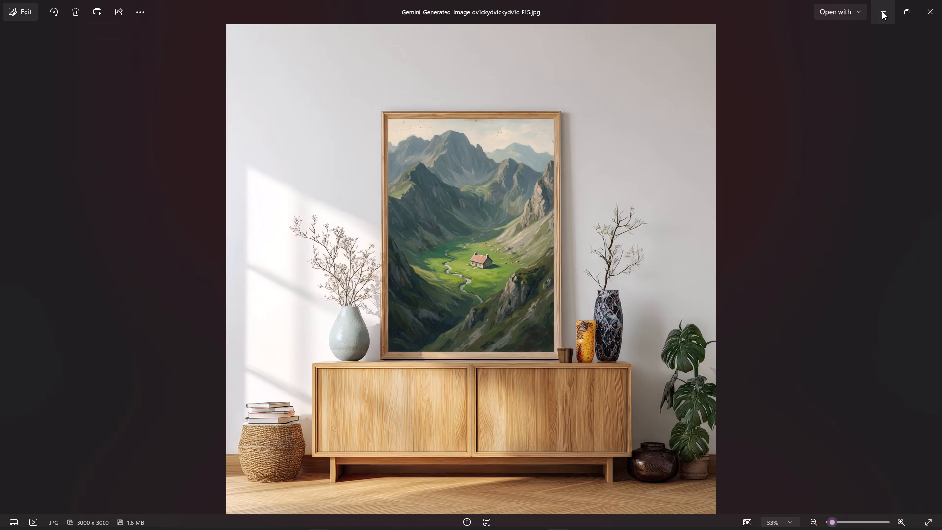
pyautogui.click(878, 5)
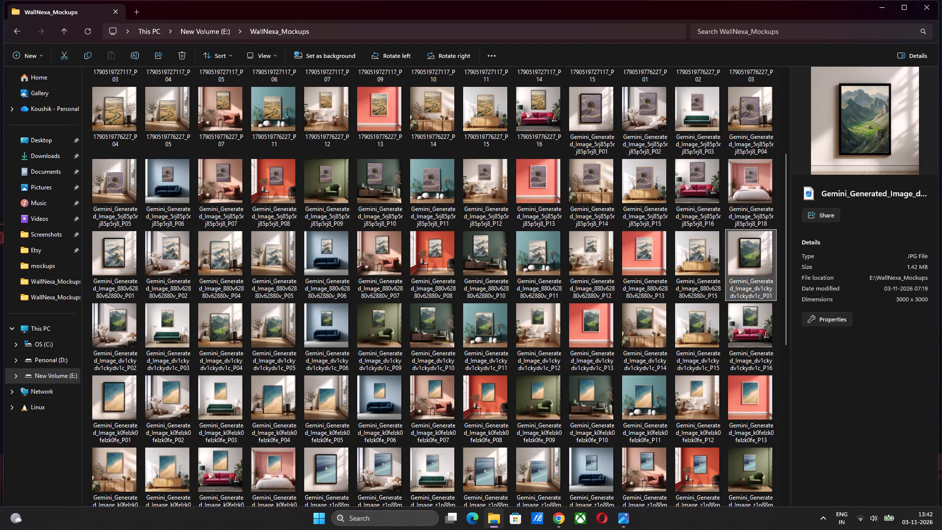
pyautogui.click(564, 520)
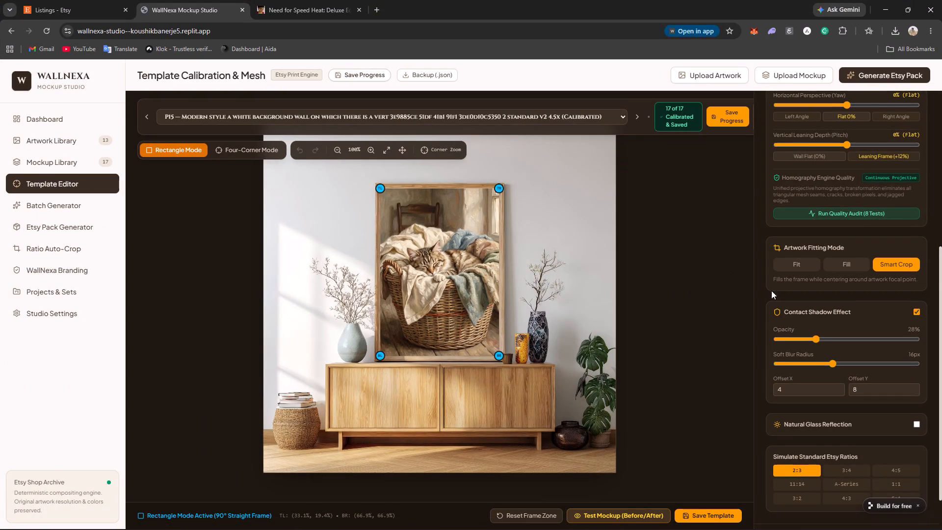
pyautogui.scroll(-4, 847, 316)
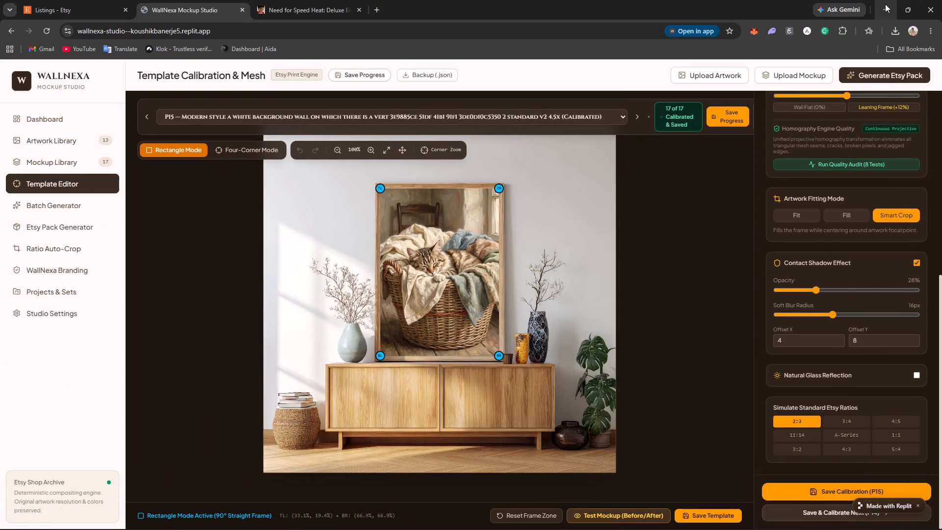
# Return to the WallNexa_Mockups folder and delete the green valley magenta sofa mockup P16.
pyautogui.click(885, 4)
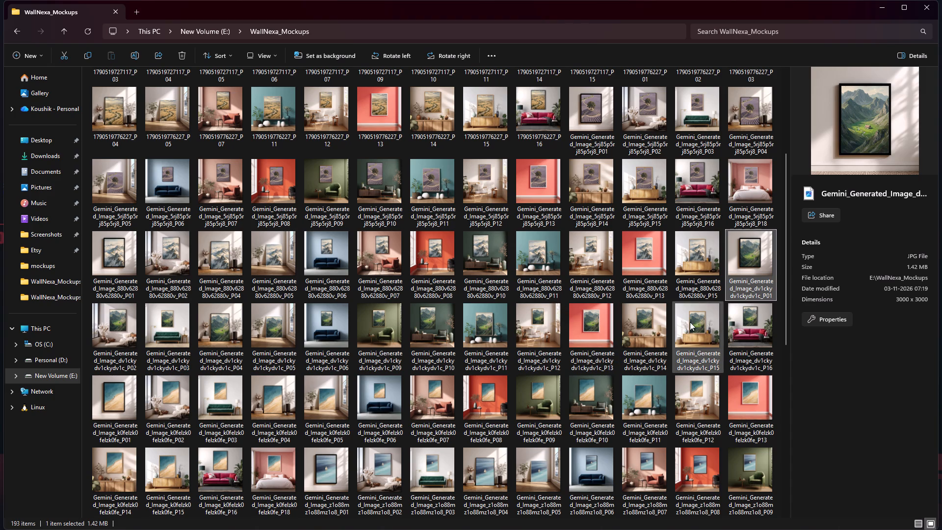
pyautogui.doubleClick(758, 321)
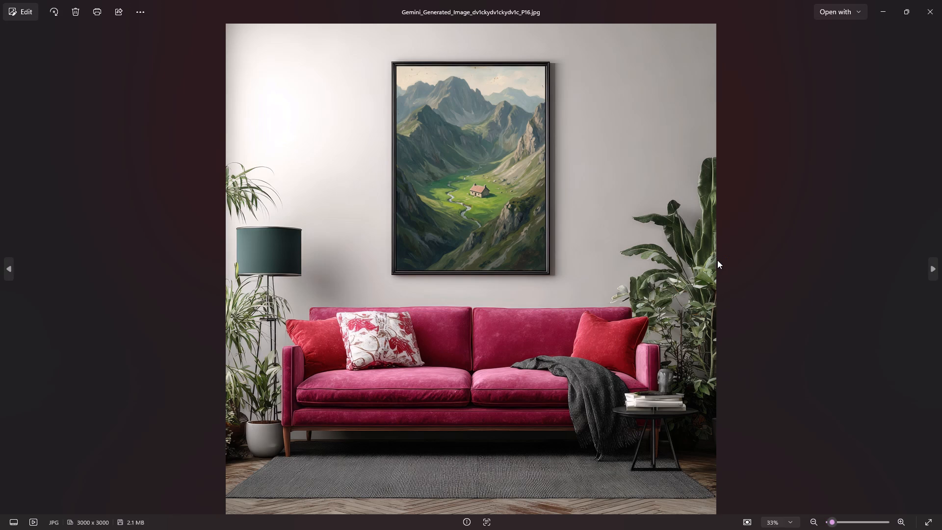
pyautogui.press('Delete')
# Delete the green valley mockup P13 with the white frame on the coral wall.
pyautogui.press('Left')
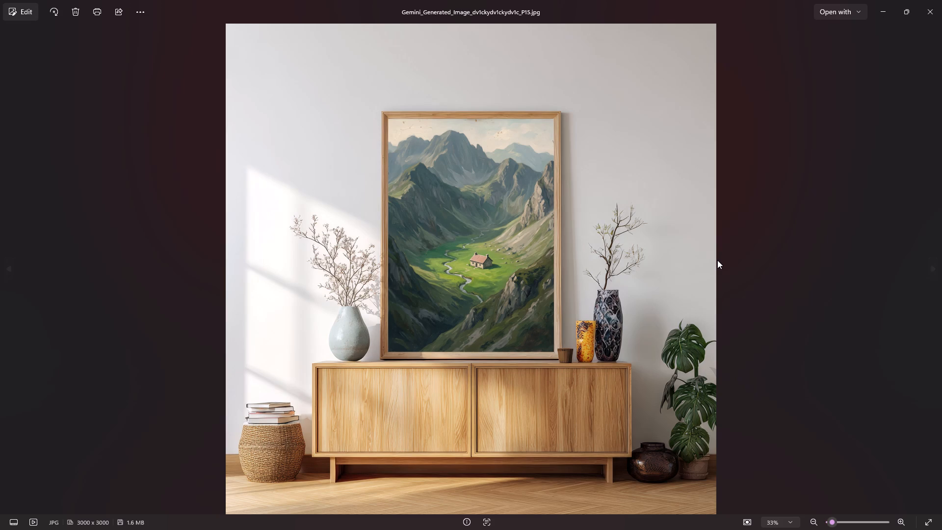
pyautogui.press('Left')
pyautogui.press('Left')
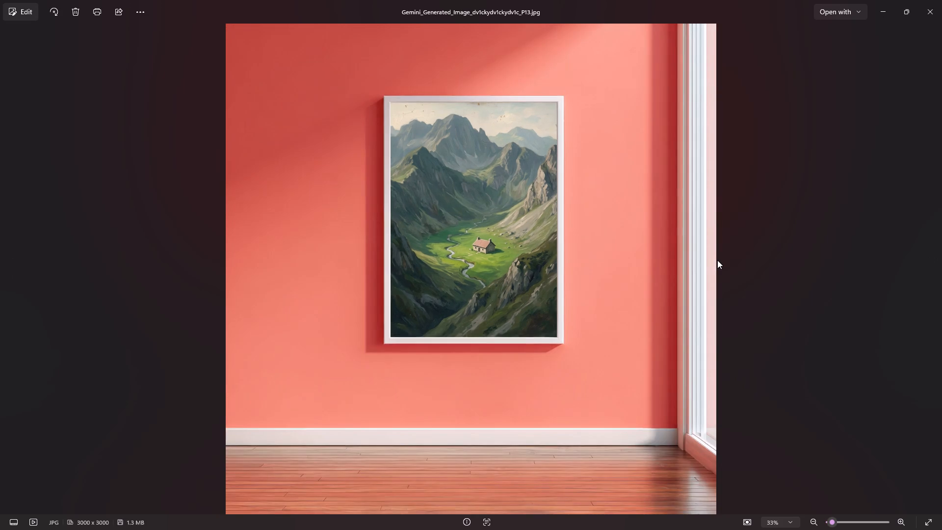
pyautogui.press('Left')
pyautogui.press('Right')
pyautogui.press('Delete')
pyautogui.press('Right')
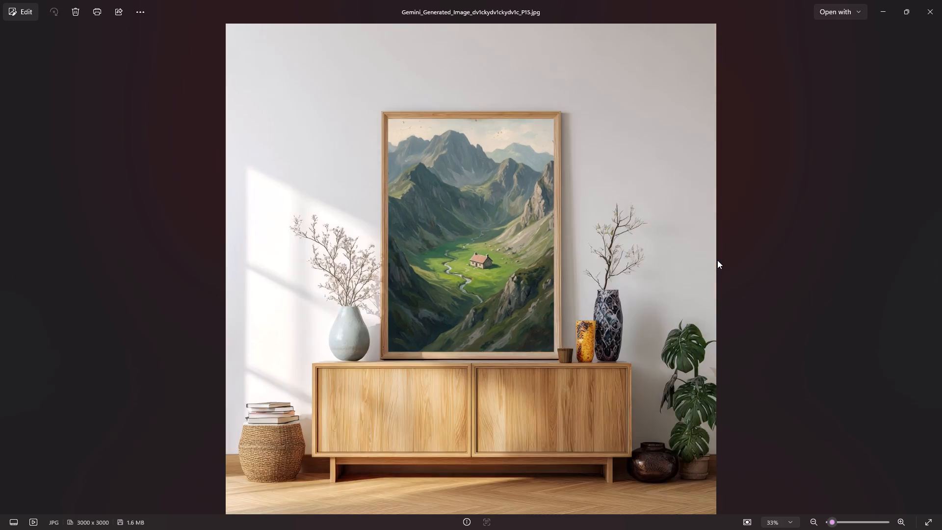
# Review the remaining green valley mockups from P15 back to P01 and forward again, and close the image viewer.
pyautogui.press('Right')
pyautogui.press('Left')
pyautogui.press('Left')
pyautogui.press('Left')
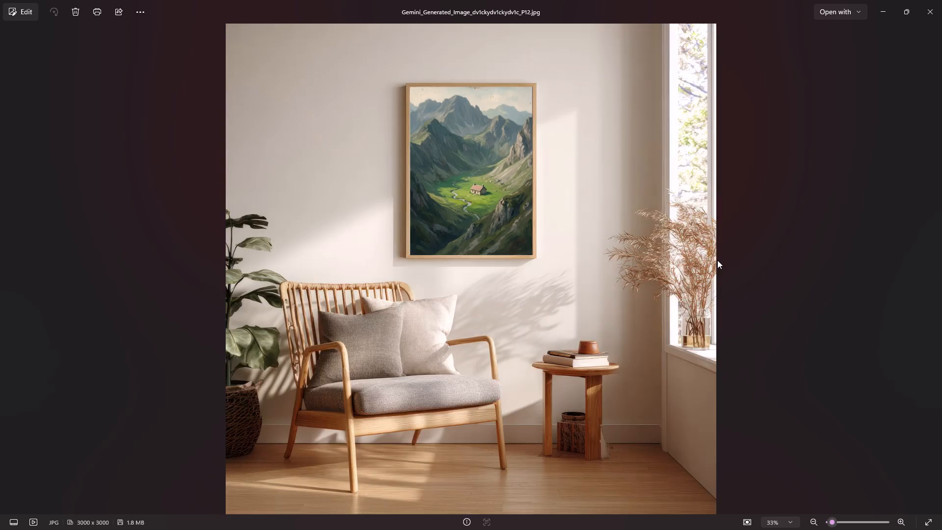
pyautogui.press('Left')
pyautogui.press('Left')
pyautogui.press('Left')
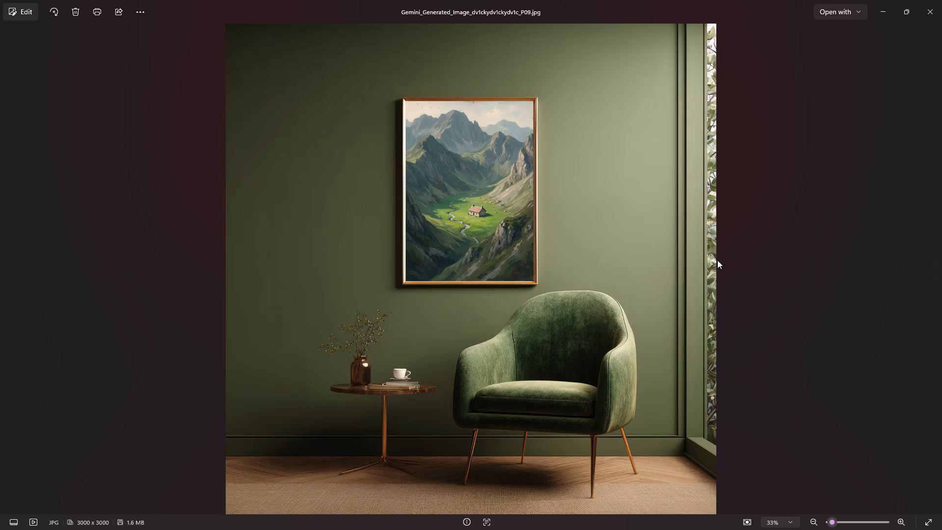
pyautogui.press('Left')
pyautogui.press('Left')
pyautogui.press('Left')
pyautogui.press('Left')
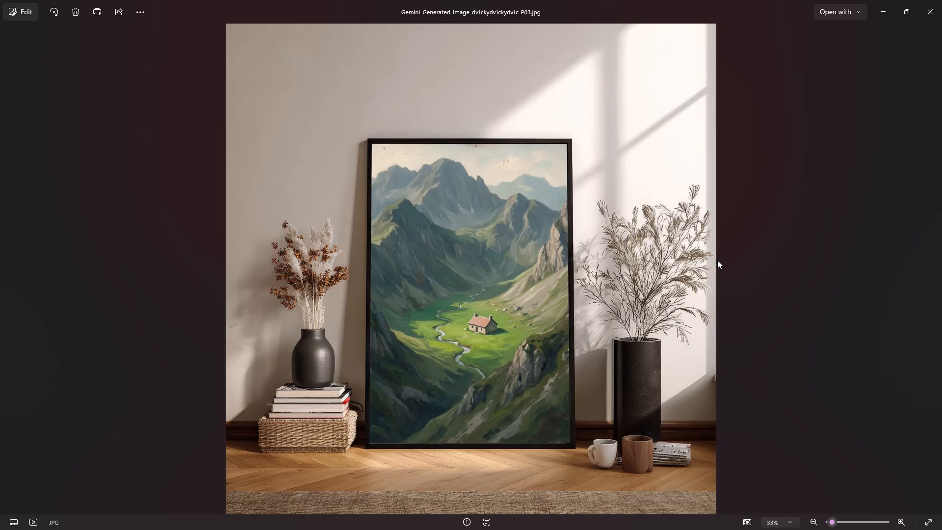
pyautogui.press('Left')
pyautogui.press('Left')
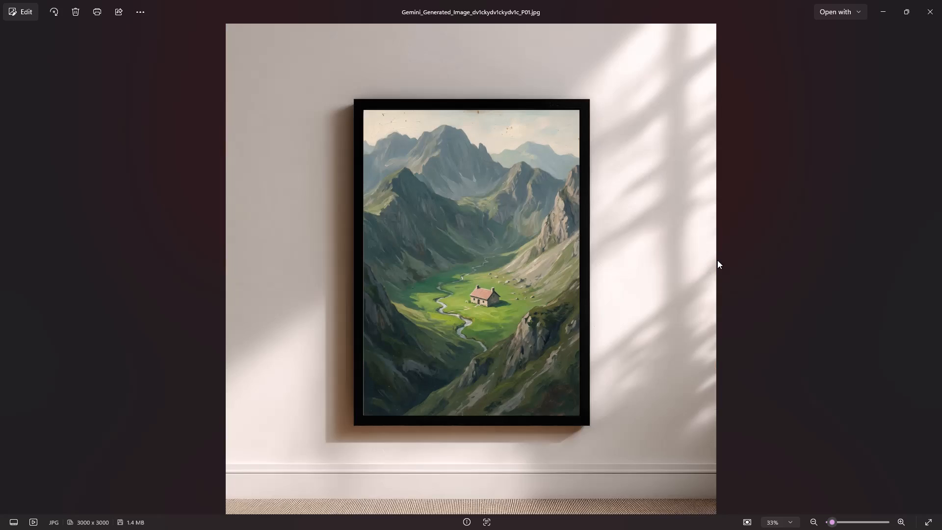
pyautogui.press('Left')
pyautogui.press('Right')
pyautogui.press('Right')
pyautogui.press('Right')
pyautogui.press('Right')
pyautogui.press('Right')
pyautogui.press('Right')
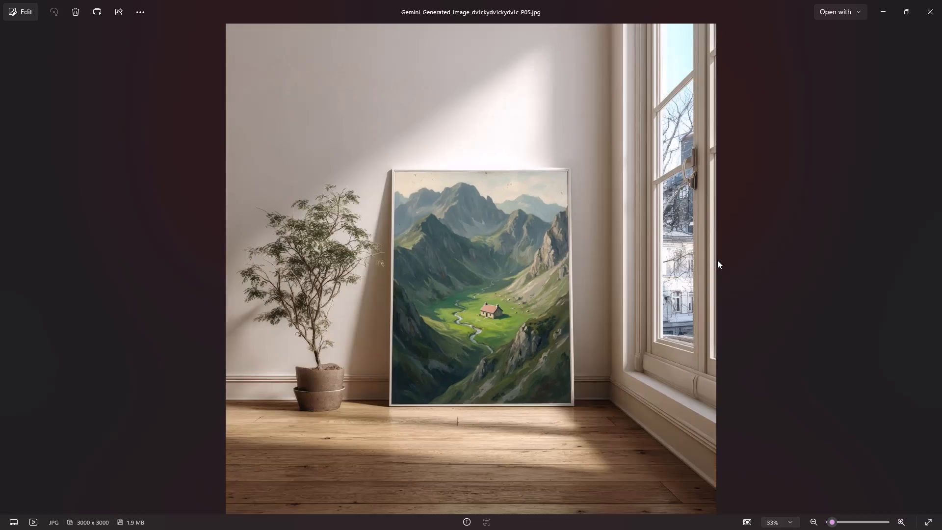
pyautogui.press('Right')
pyautogui.press('Right')
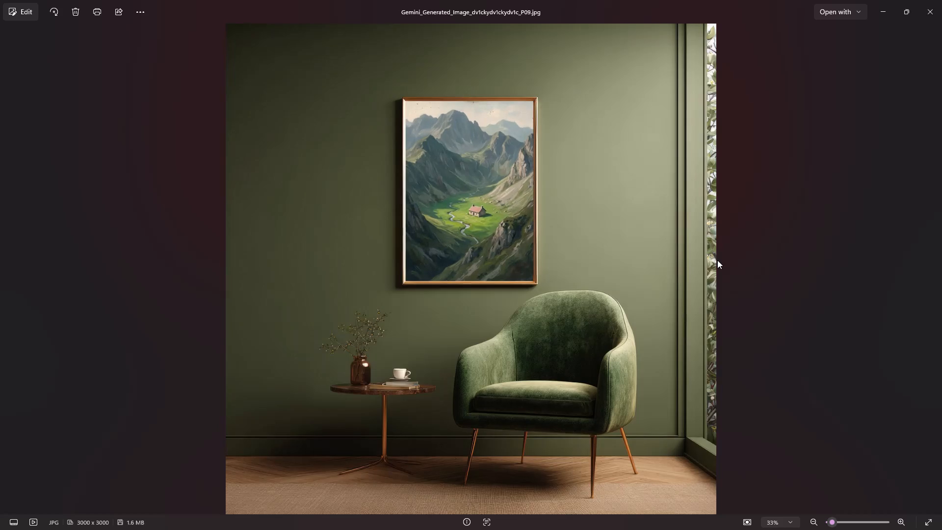
pyautogui.click(936, 0)
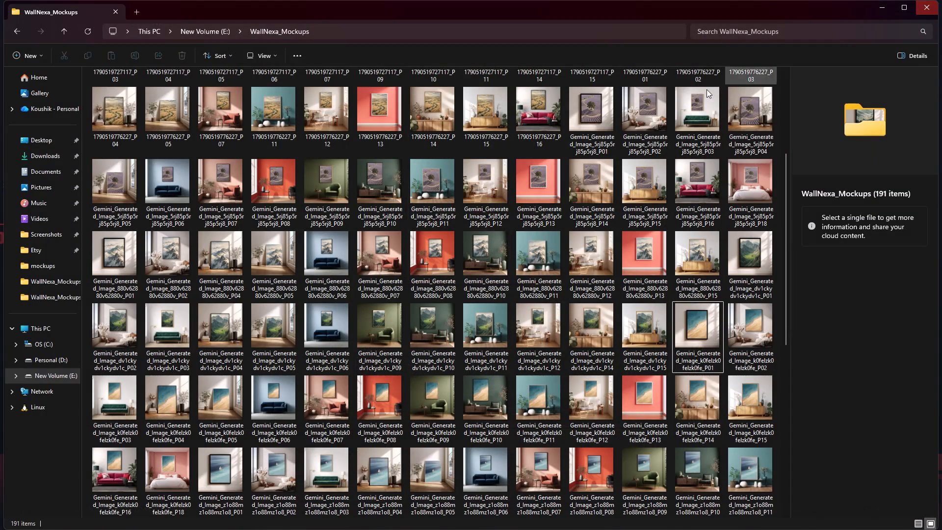
# Switch to the Etsy listings in Chrome and open the Cabin in Mountain Valley Oil Painting listing from page 2 for editing.
pyautogui.click(878, 5)
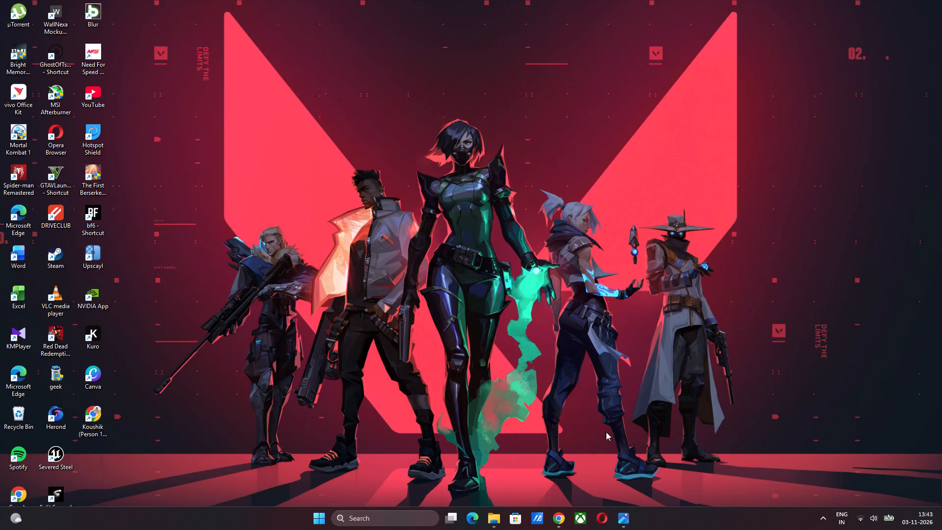
pyautogui.click(558, 518)
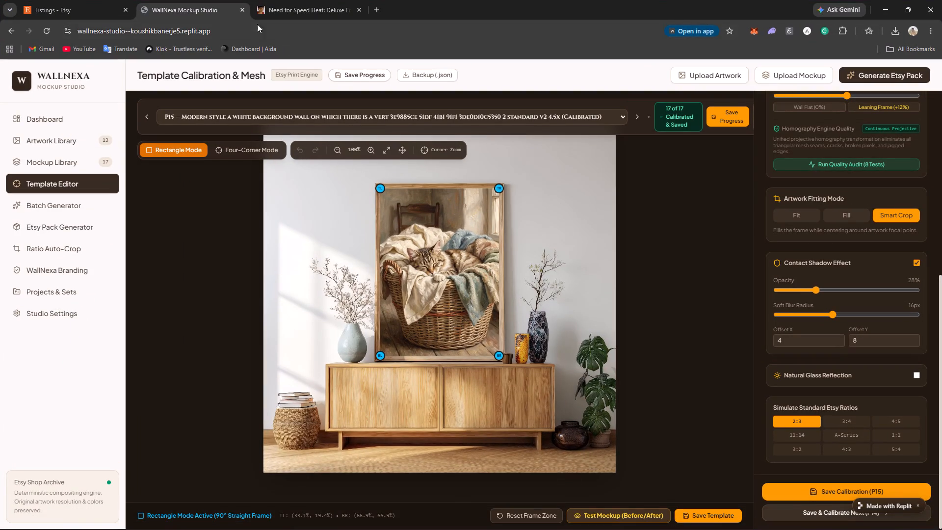
pyautogui.click(82, 5)
pyautogui.scroll(-11, 448, 189)
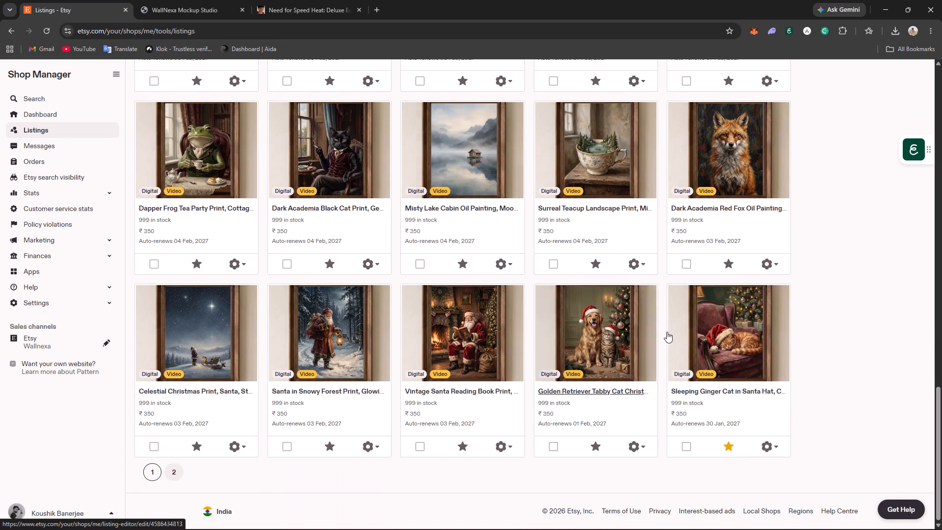
pyautogui.click(169, 471)
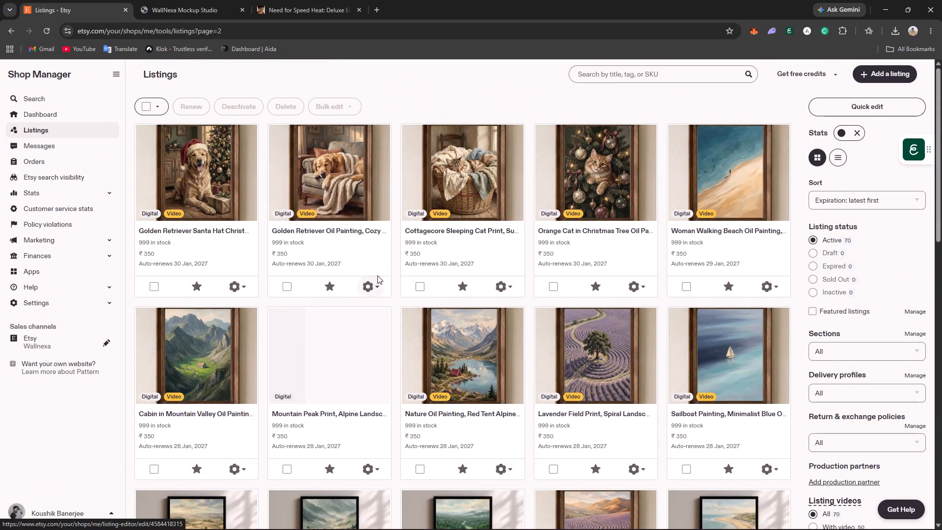
pyautogui.scroll(-2, 429, 244)
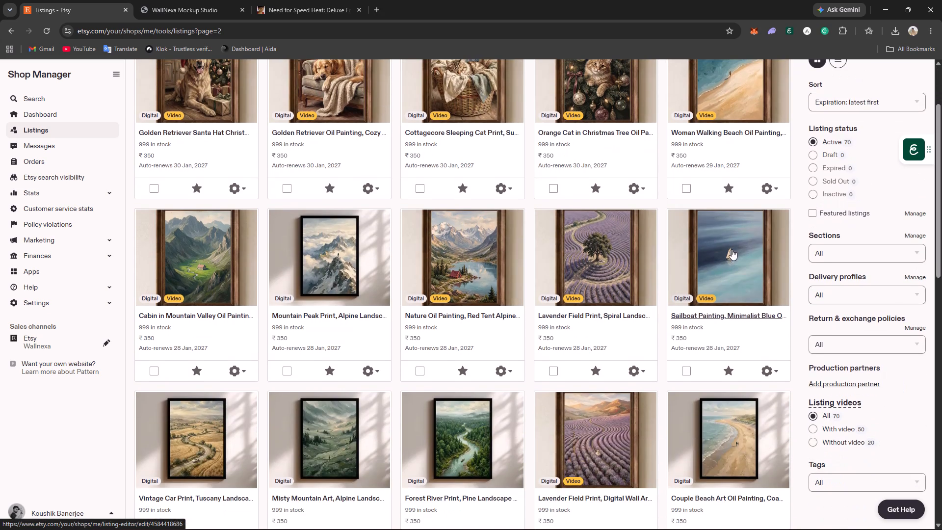
pyautogui.scroll(-1, 322, 271)
pyautogui.click(192, 265)
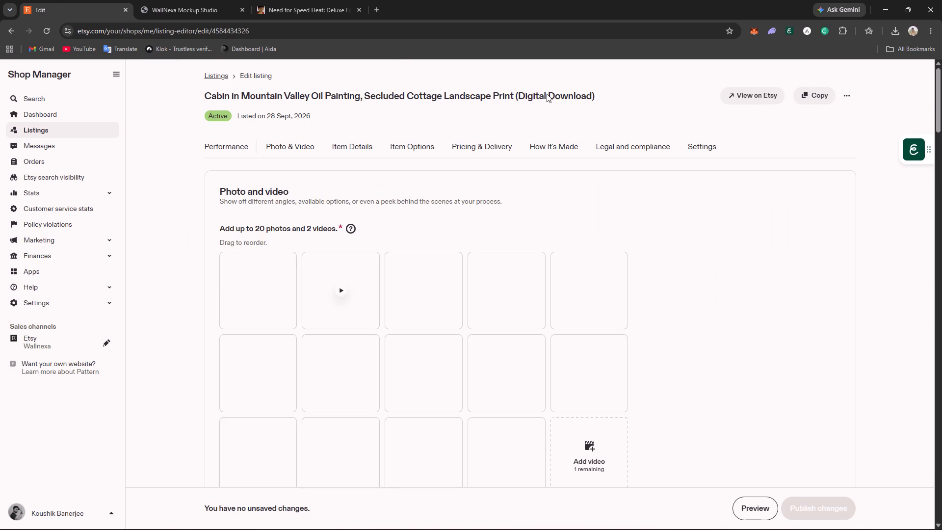
# Delete all old room mockup photos and the video from the listing, keeping the three information graphics.
pyautogui.scroll(-2, 769, 175)
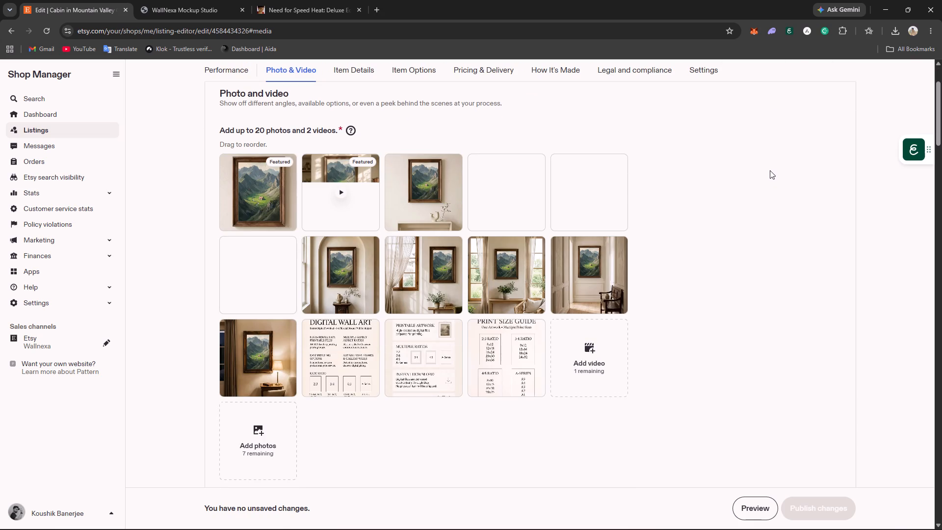
pyautogui.click(269, 218)
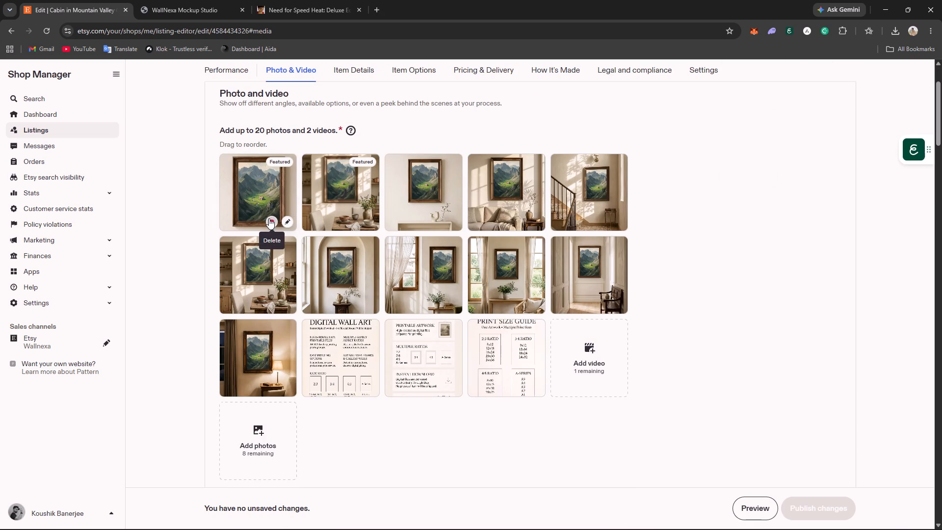
pyautogui.click(269, 218)
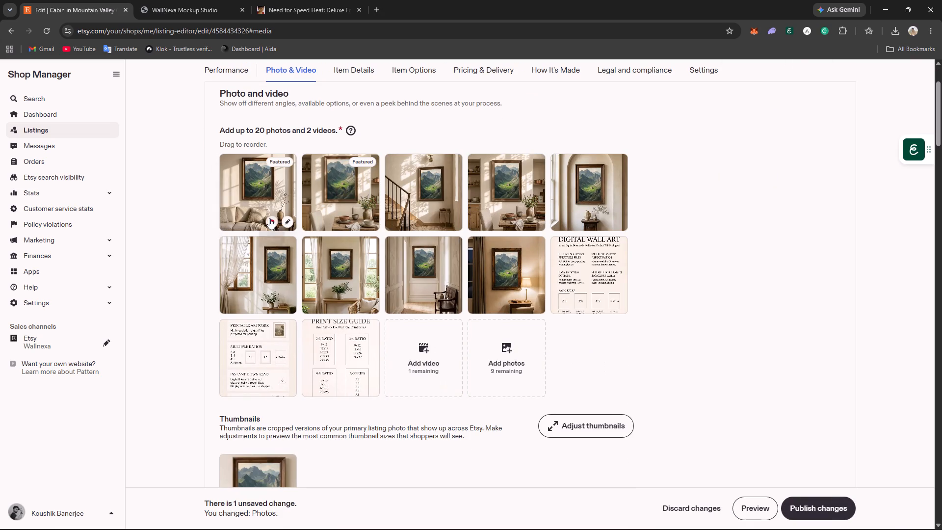
pyautogui.click(269, 218)
pyautogui.click(269, 218)
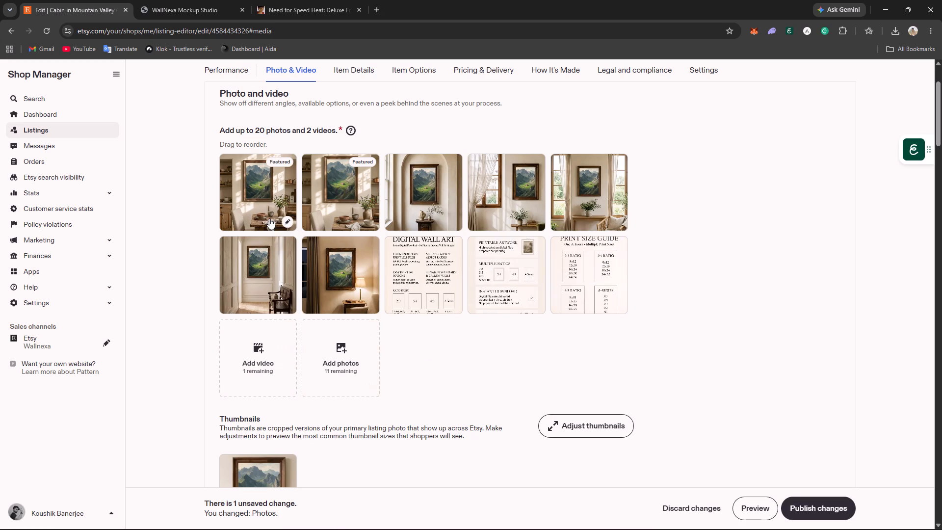
pyautogui.click(269, 218)
pyautogui.click(269, 218)
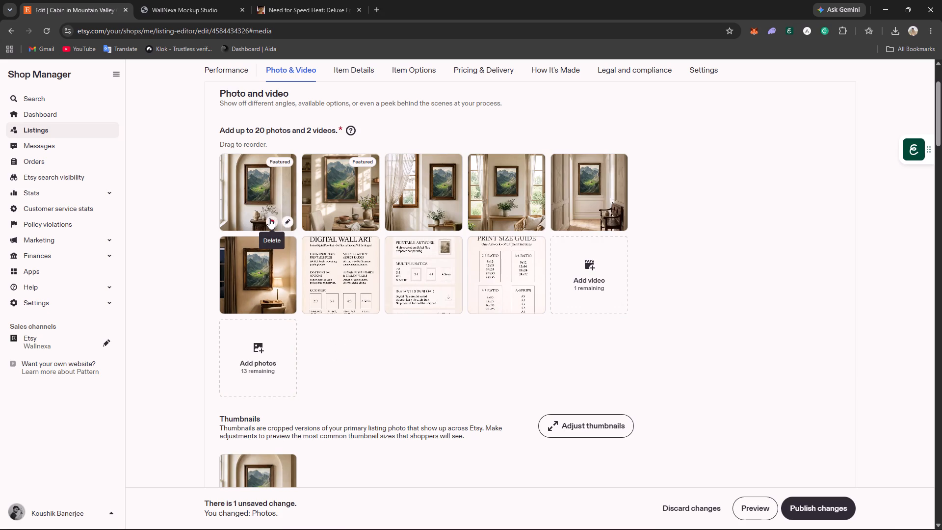
pyautogui.click(269, 218)
pyautogui.click(269, 218)
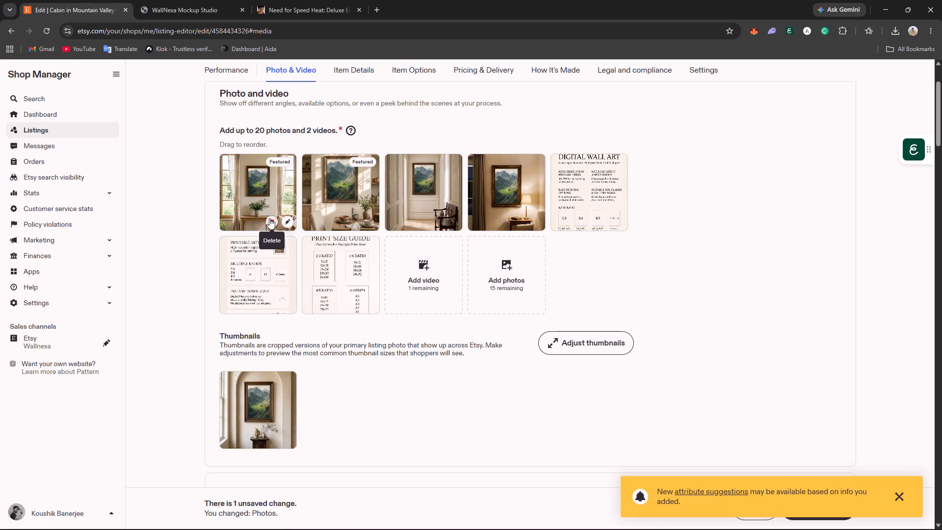
pyautogui.click(269, 218)
pyautogui.click(269, 218)
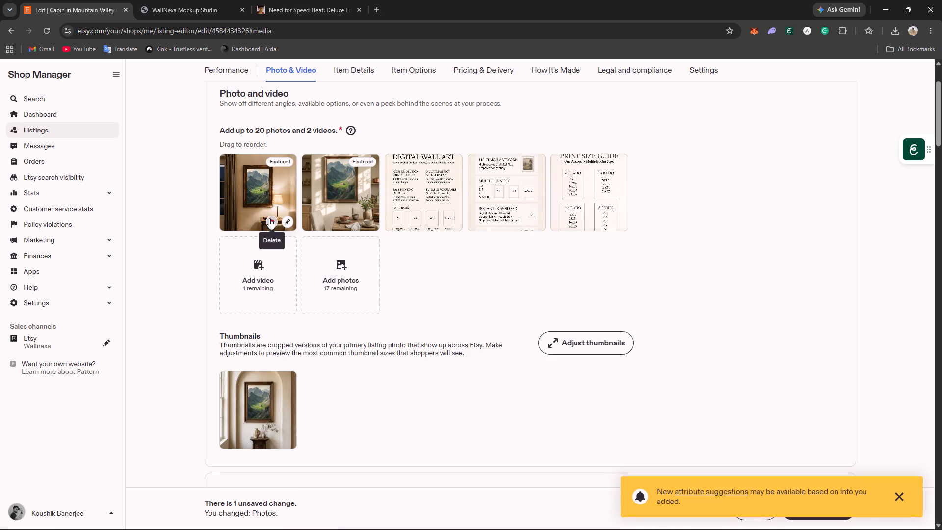
pyautogui.click(349, 219)
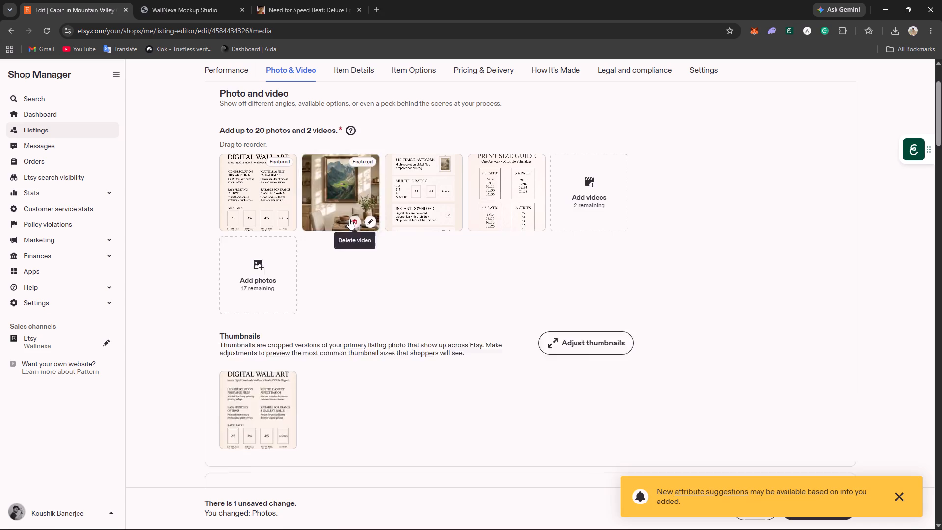
# Upload the green valley dv1ckydv1ckydv1c mockups P01–P06, P09–P12, P14 and P15 from the WallNexa_Mockups folder as listing photos.
pyautogui.click(609, 183)
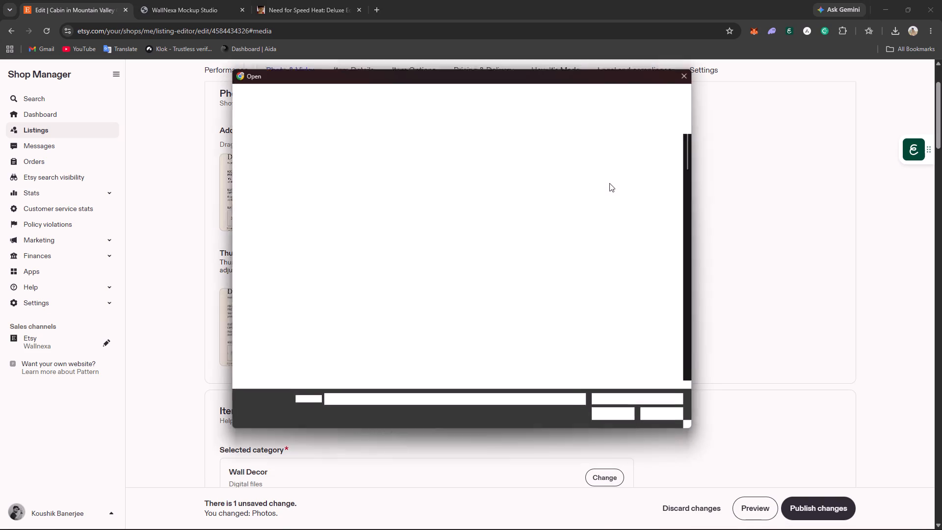
pyautogui.scroll(-2, 494, 212)
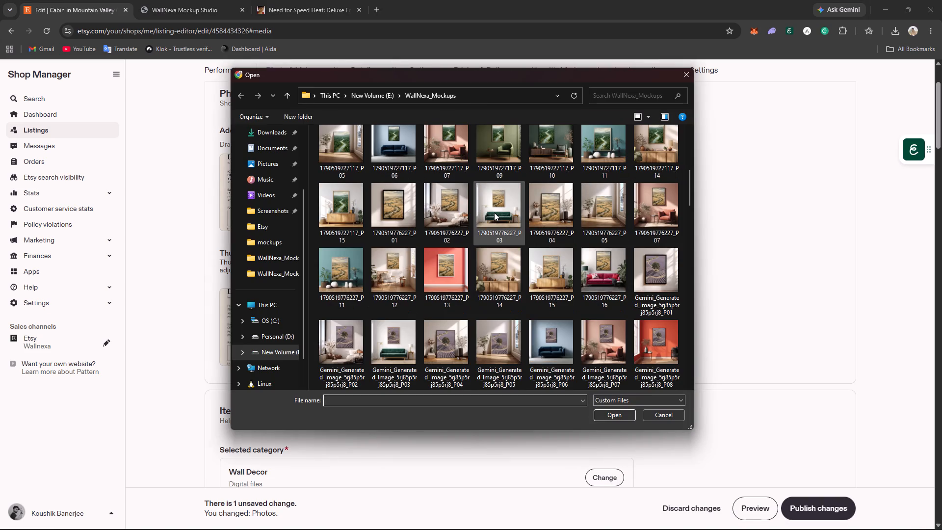
pyautogui.scroll(-2, 494, 212)
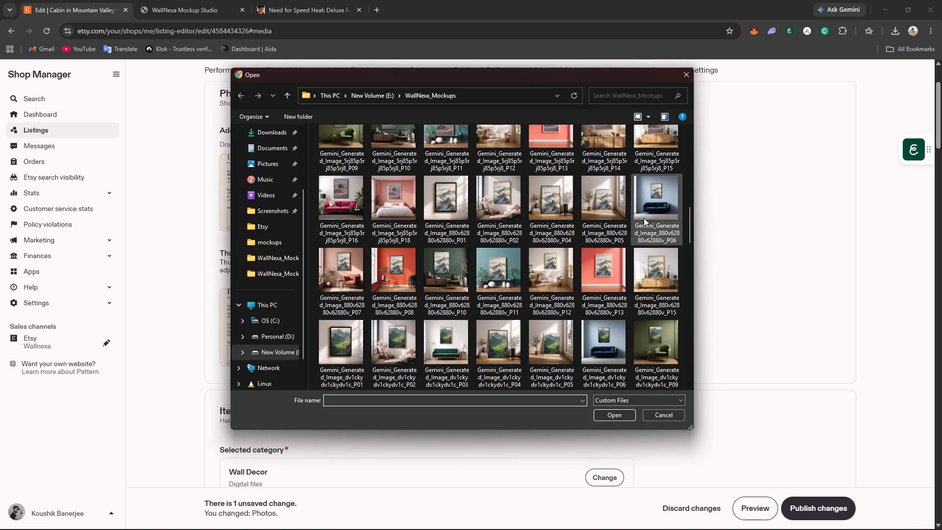
pyautogui.moveTo(312, 341); pyautogui.dragTo(645, 337)
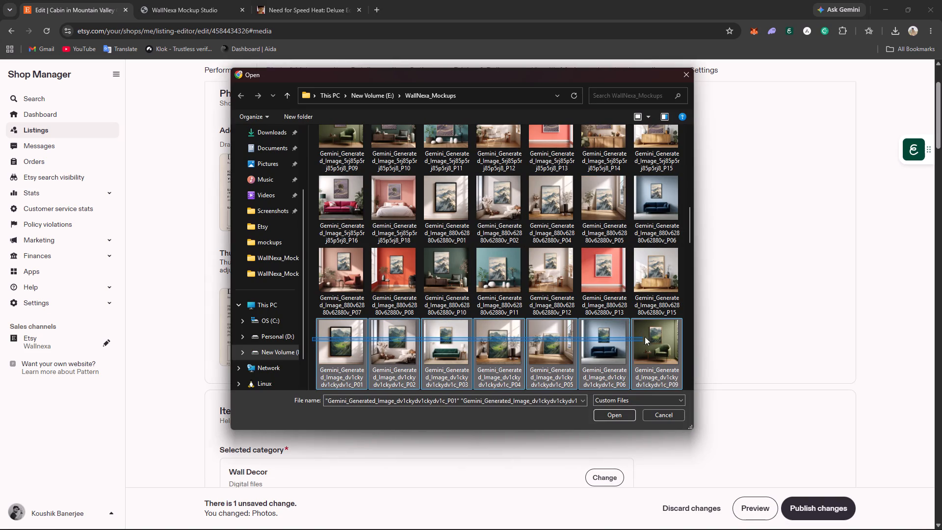
pyautogui.moveTo(645, 337); pyautogui.dragTo(654, 336)
pyautogui.scroll(-1, 595, 288)
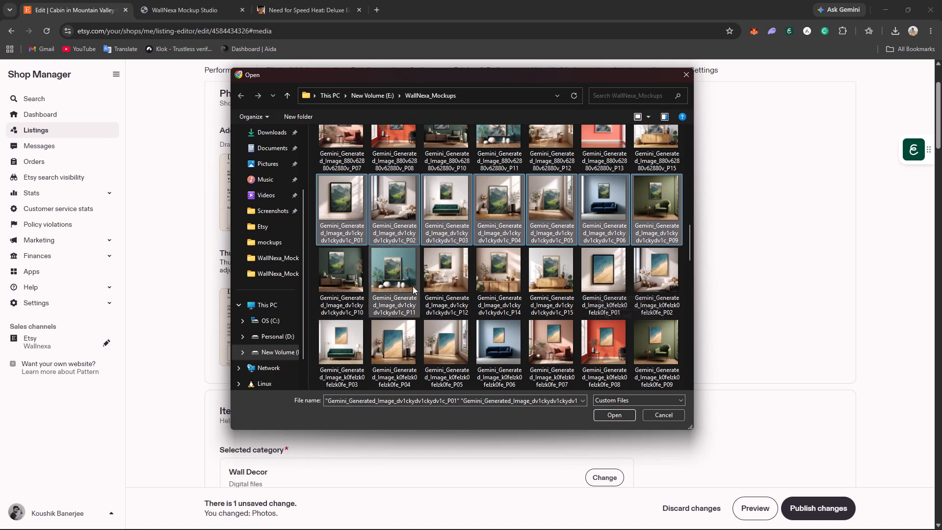
pyautogui.keyDown('ctrl'); pyautogui.moveTo(313, 276); pyautogui.dragTo(519, 266); pyautogui.keyUp('ctrl')
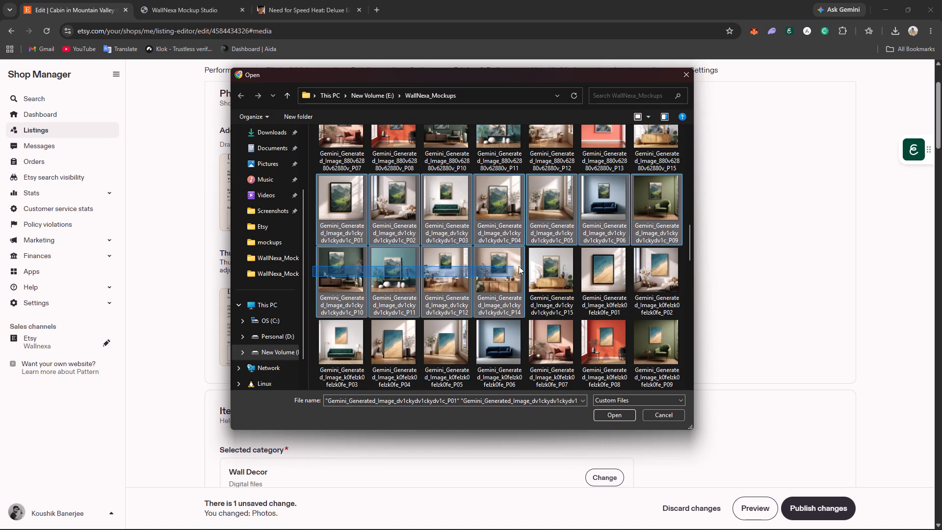
pyautogui.keyDown('ctrl'); pyautogui.moveTo(519, 266); pyautogui.dragTo(562, 266); pyautogui.keyUp('ctrl')
pyautogui.click(622, 414)
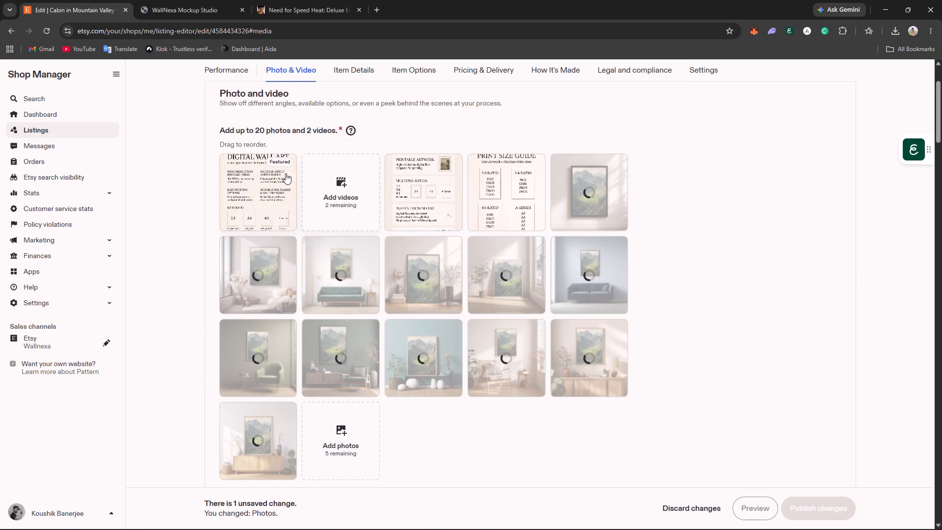
# Reorder the Digital Wall Art, Printable Artwork and Print Size Guide graphics to the end of the listing photos, in that order.
pyautogui.moveTo(254, 182); pyautogui.dragTo(349, 422)
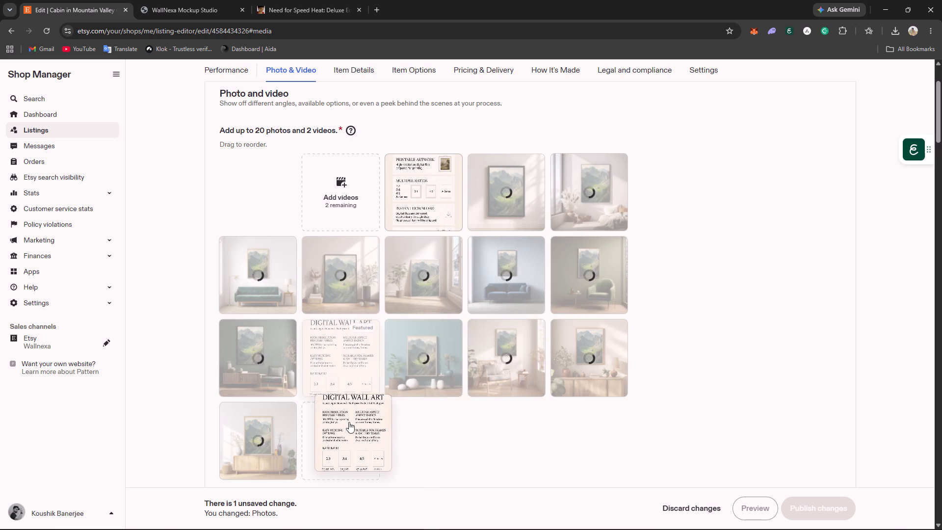
pyautogui.moveTo(349, 422); pyautogui.dragTo(299, 425)
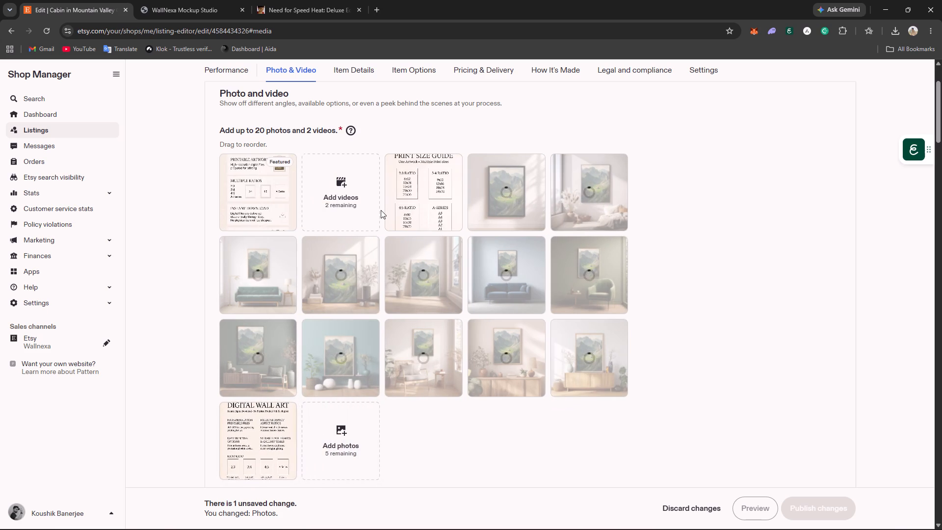
pyautogui.moveTo(269, 184); pyautogui.dragTo(317, 444)
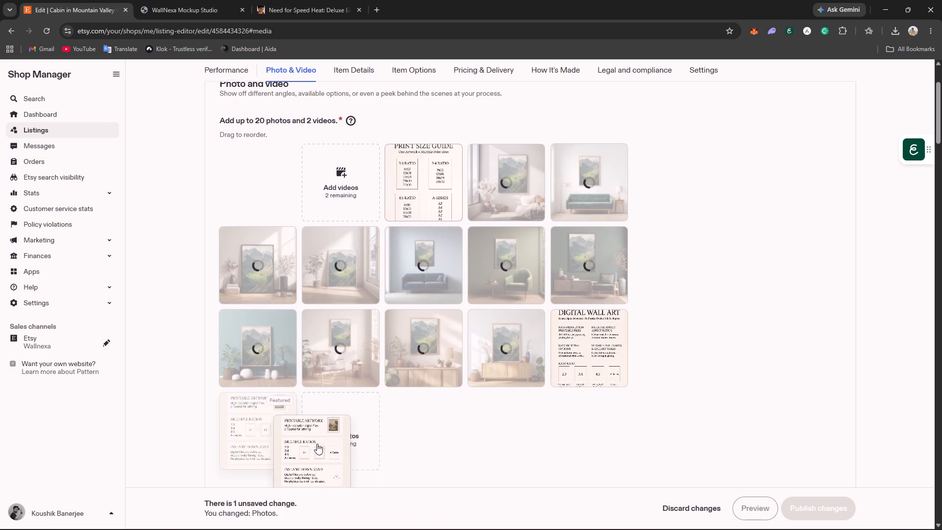
pyautogui.moveTo(317, 444); pyautogui.dragTo(297, 429)
pyautogui.moveTo(262, 181); pyautogui.dragTo(317, 363)
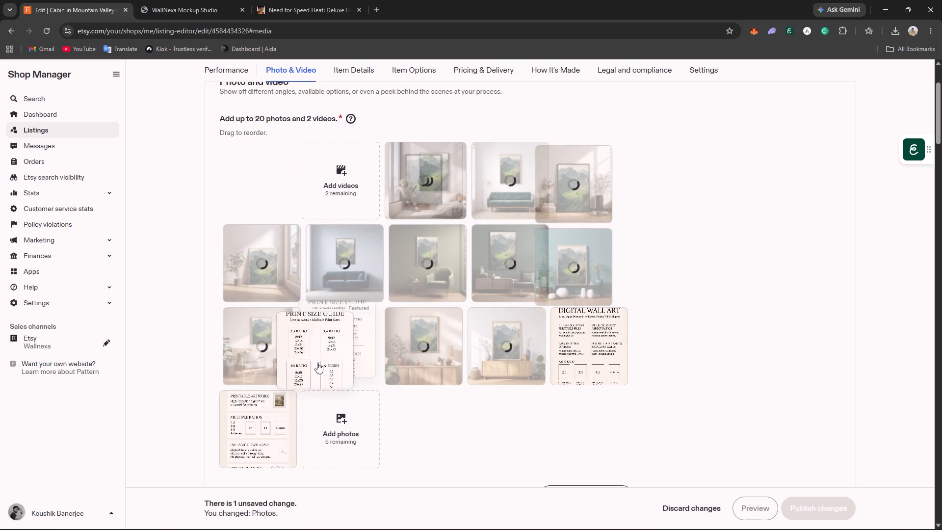
pyautogui.moveTo(317, 363); pyautogui.dragTo(279, 428)
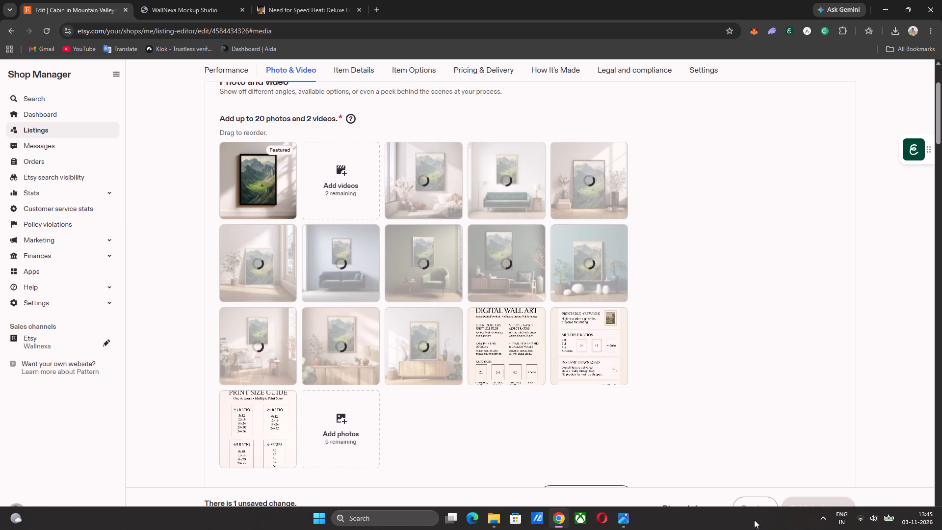
# Show the hidden system tray icons.
pyautogui.click(818, 520)
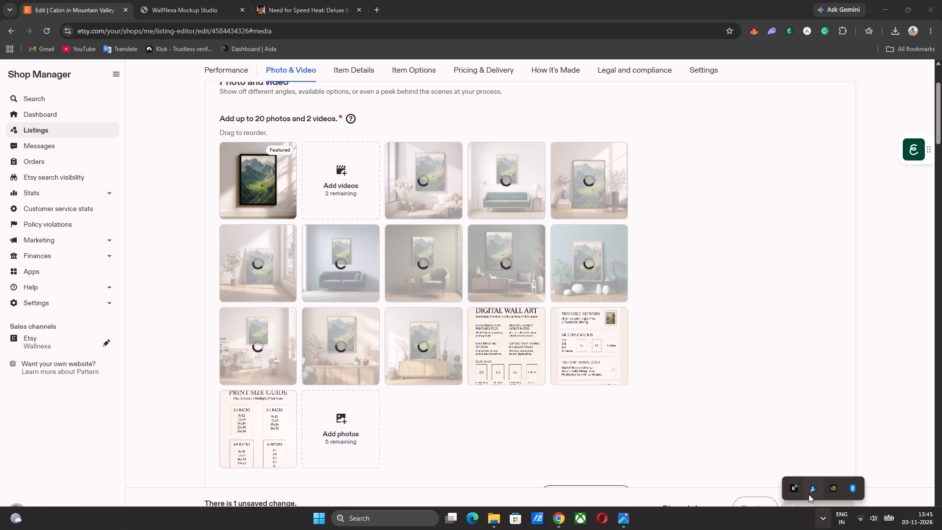
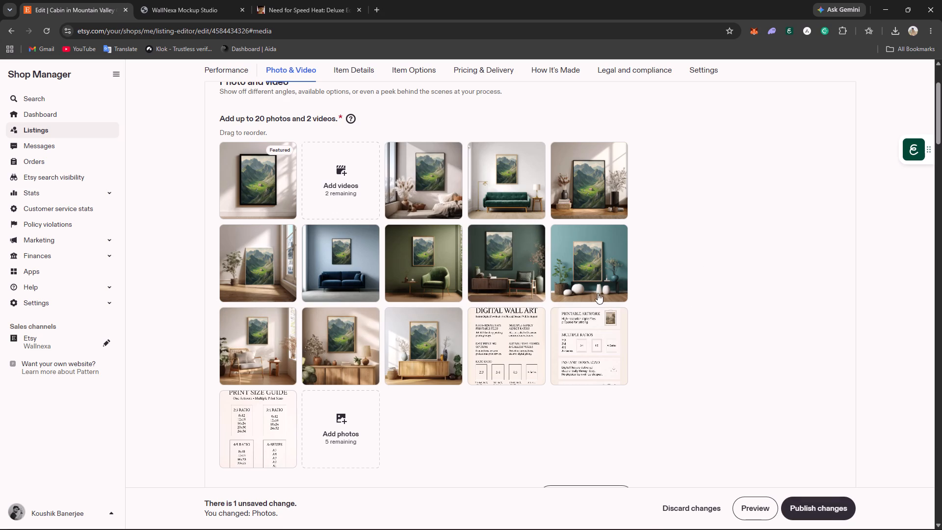
# Move the light-oak sideboard mockup P15 to third photo and the beige-wall sideboard mockup P14 to fifth photo.
pyautogui.moveTo(419, 333); pyautogui.dragTo(512, 182)
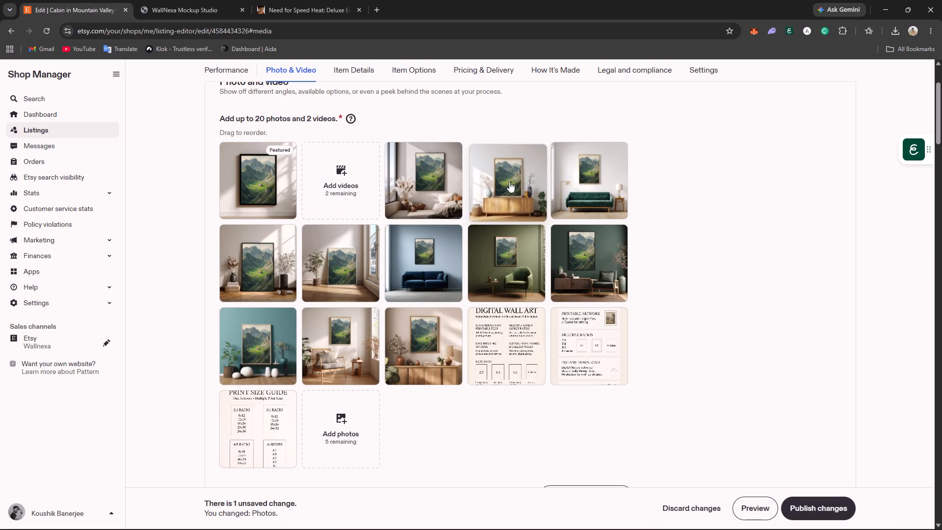
pyautogui.moveTo(419, 333); pyautogui.dragTo(270, 270)
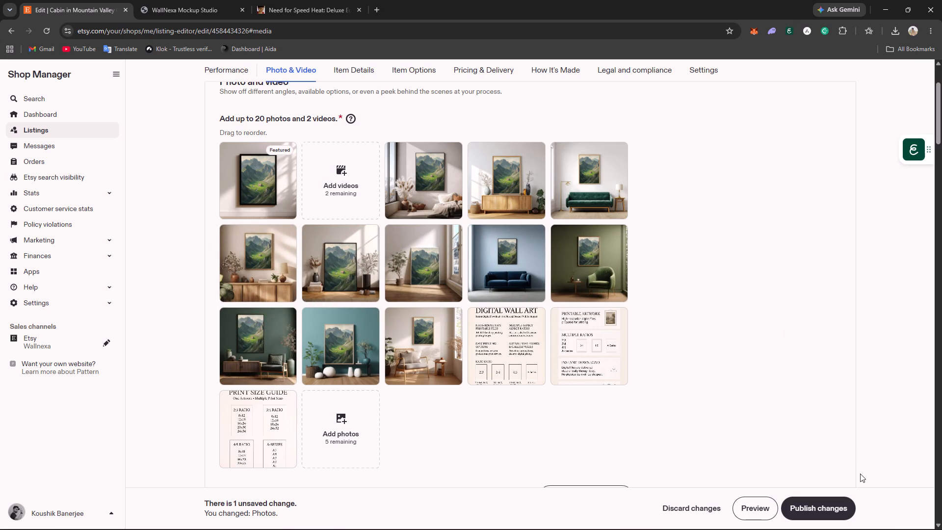
# Publish the photo changes to the Cabin in Mountain Valley listing.
pyautogui.click(819, 512)
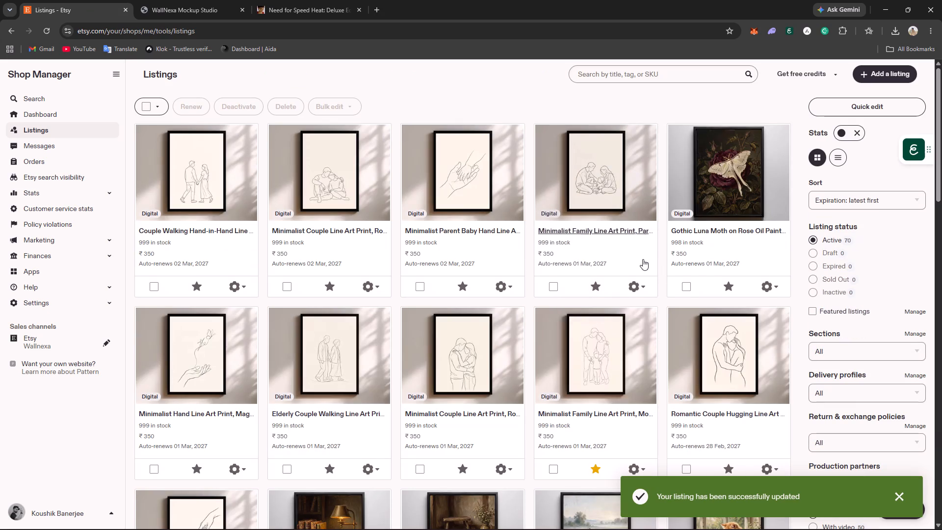
# Reopen the Cabin in Mountain Valley listing from the second page of listings, check its published photos, and return to the listings.
pyautogui.scroll(-8, 623, 264)
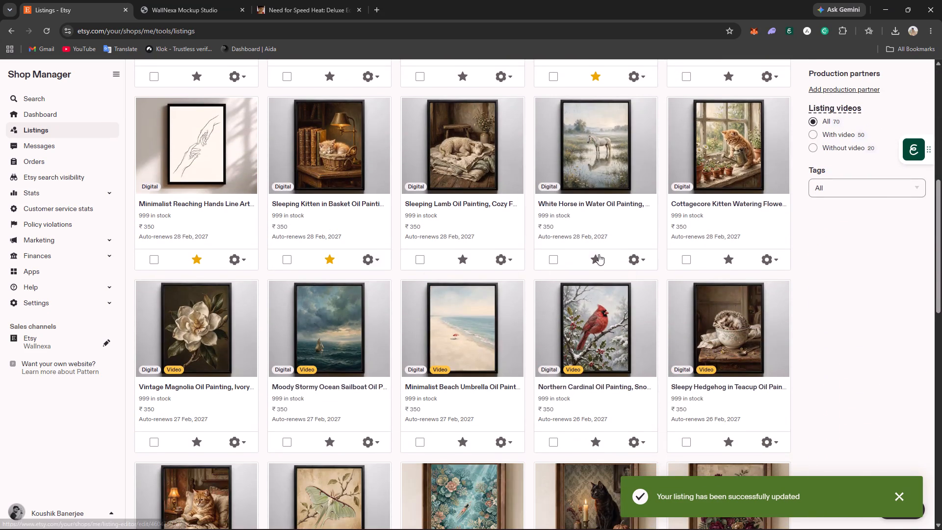
pyautogui.scroll(-7, 529, 266)
pyautogui.scroll(-4, 465, 272)
pyautogui.scroll(-2, 417, 272)
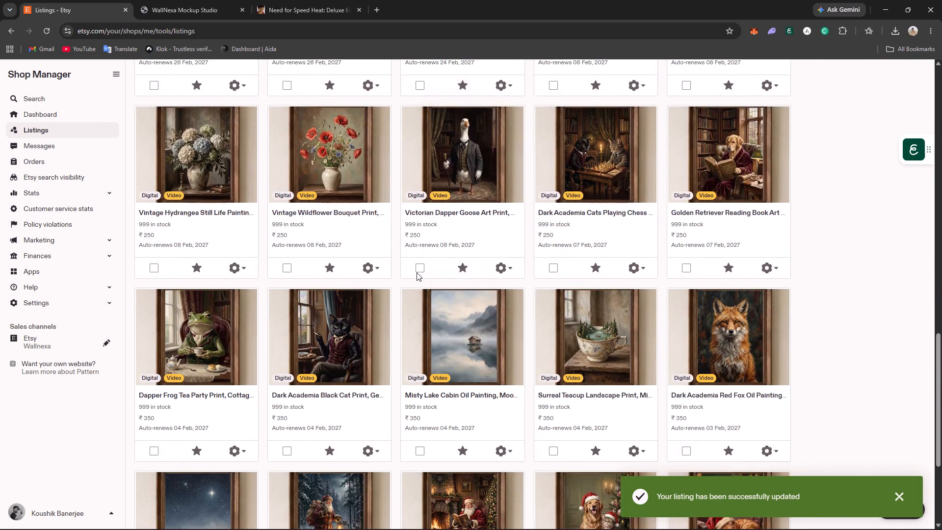
pyautogui.scroll(-2, 417, 272)
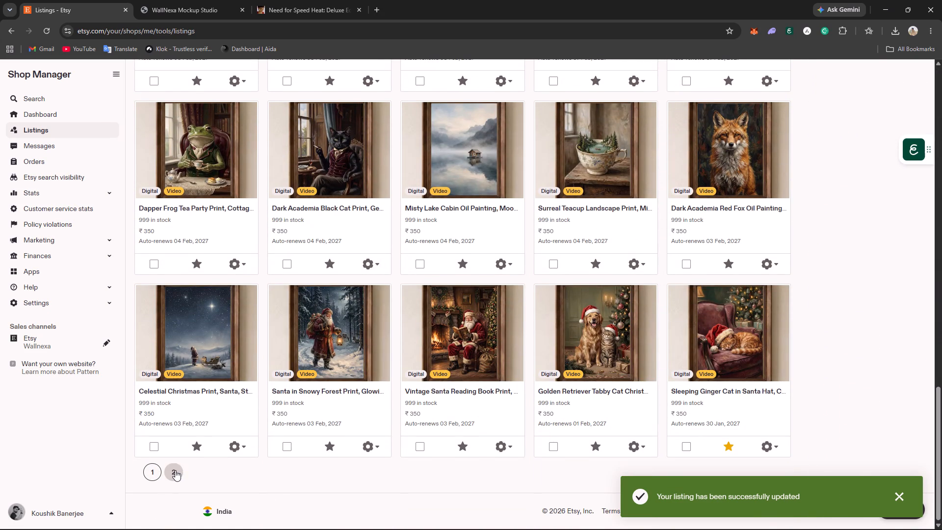
pyautogui.click(174, 470)
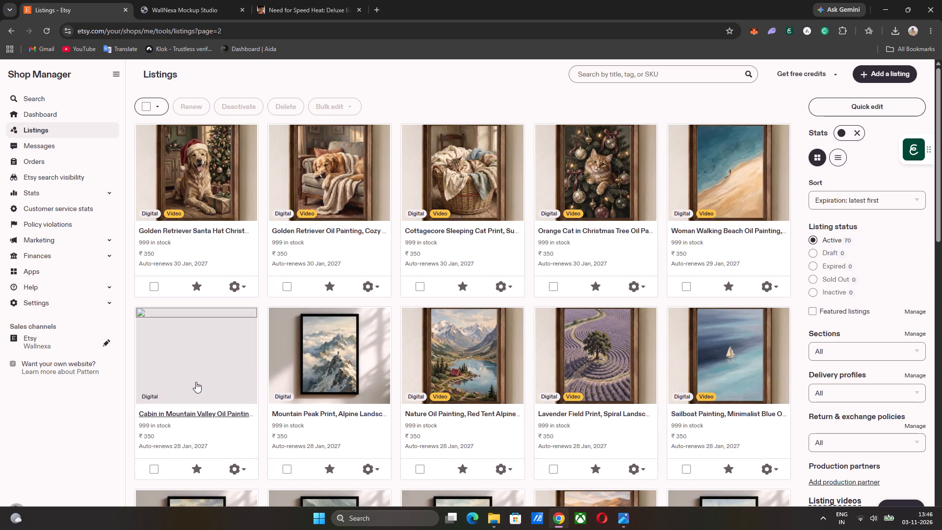
pyautogui.click(209, 414)
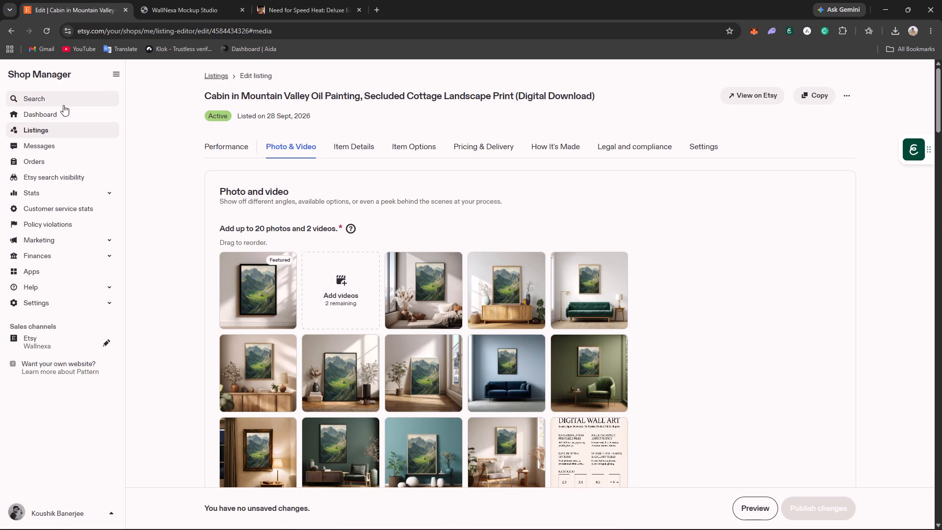
pyautogui.click(12, 28)
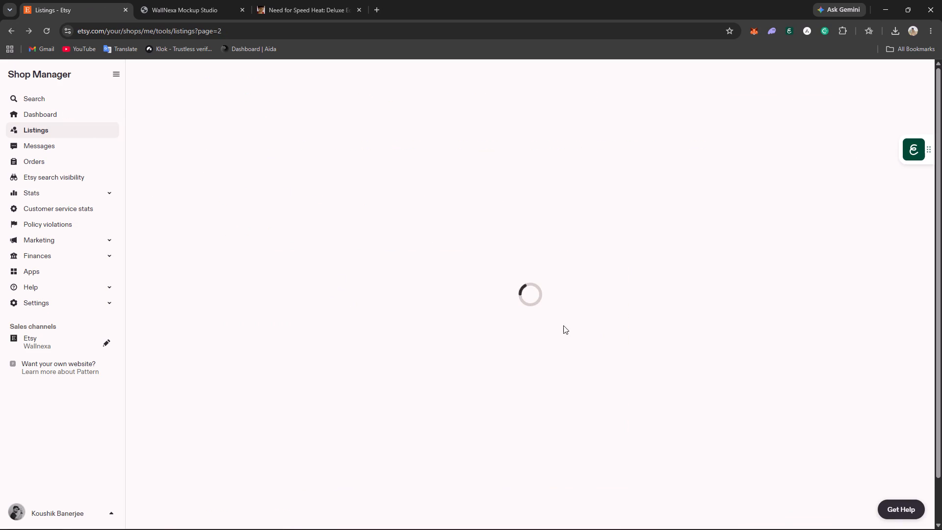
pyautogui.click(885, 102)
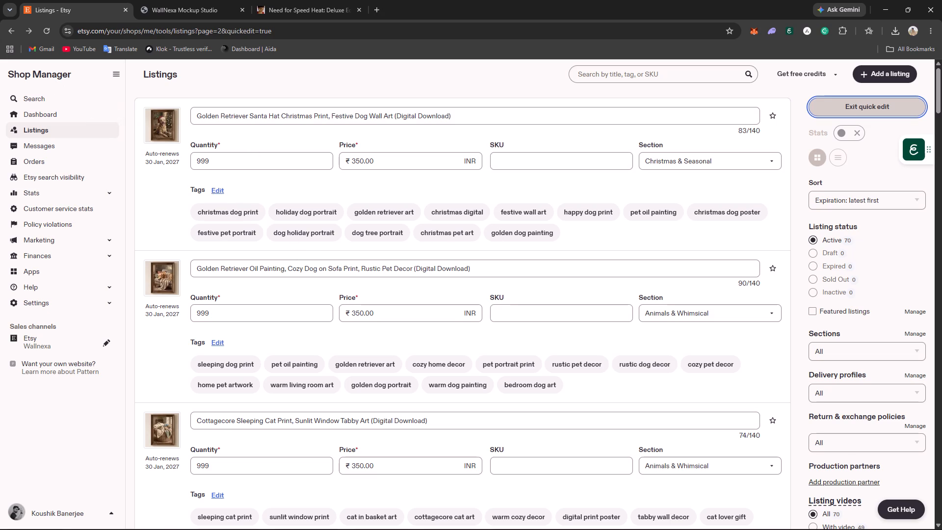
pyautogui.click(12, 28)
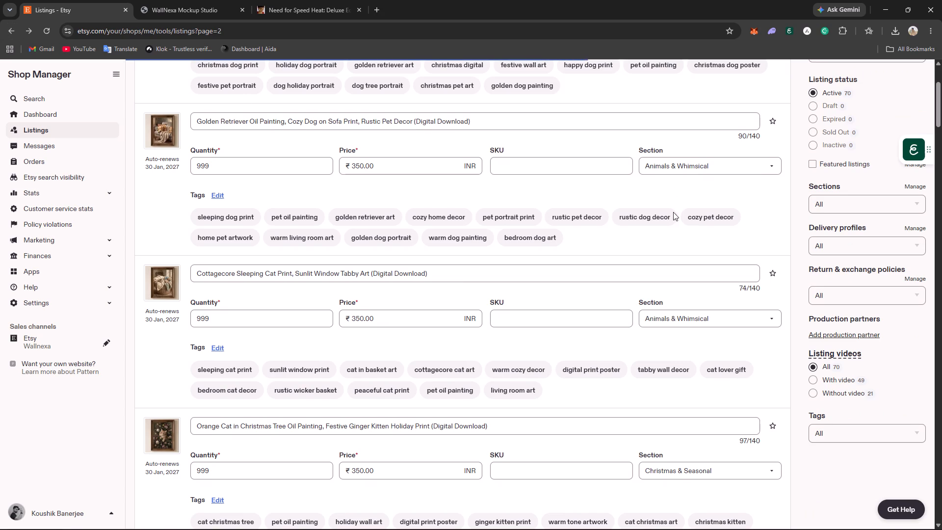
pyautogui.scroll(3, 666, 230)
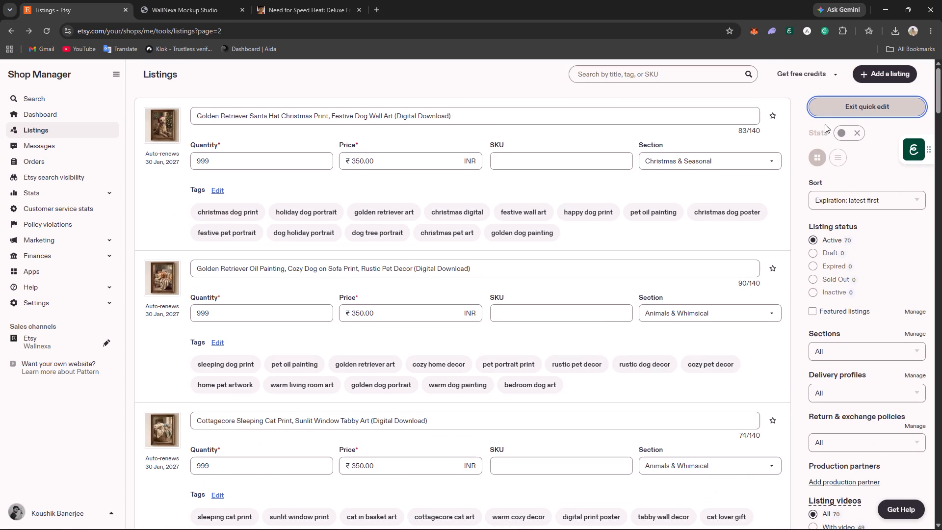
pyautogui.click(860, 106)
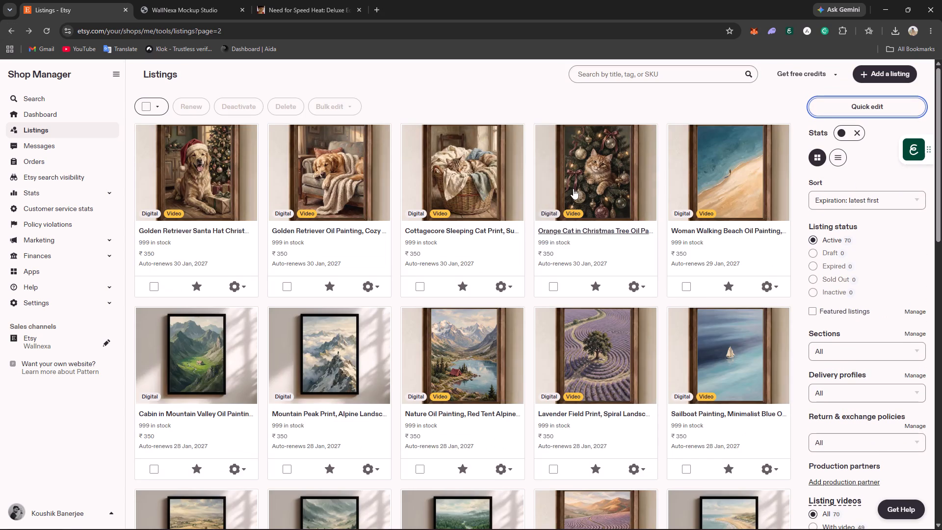
# Look over the second page of listings to see which thumbnails still use the old mockups and videos.
pyautogui.scroll(4, 552, 213)
pyautogui.scroll(-6, 548, 215)
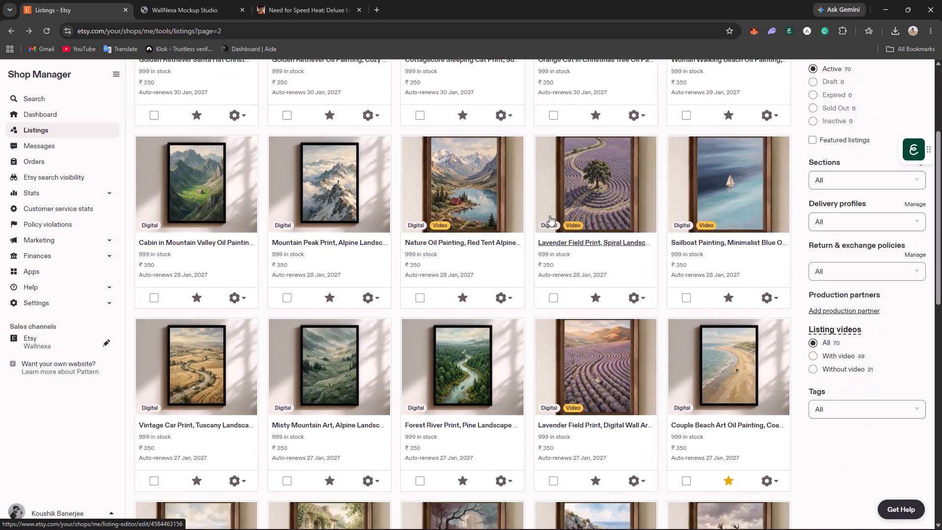
pyautogui.scroll(-3, 550, 215)
pyautogui.scroll(4, 550, 216)
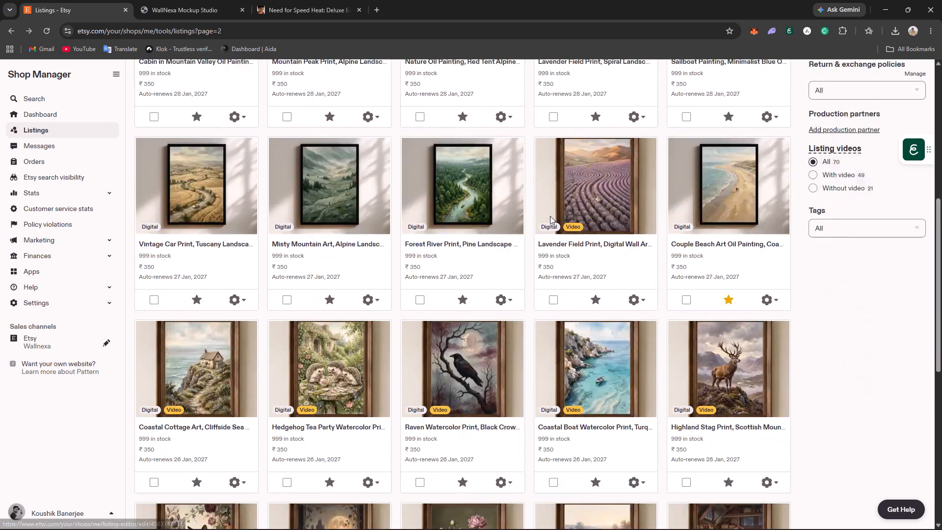
pyautogui.scroll(6, 550, 216)
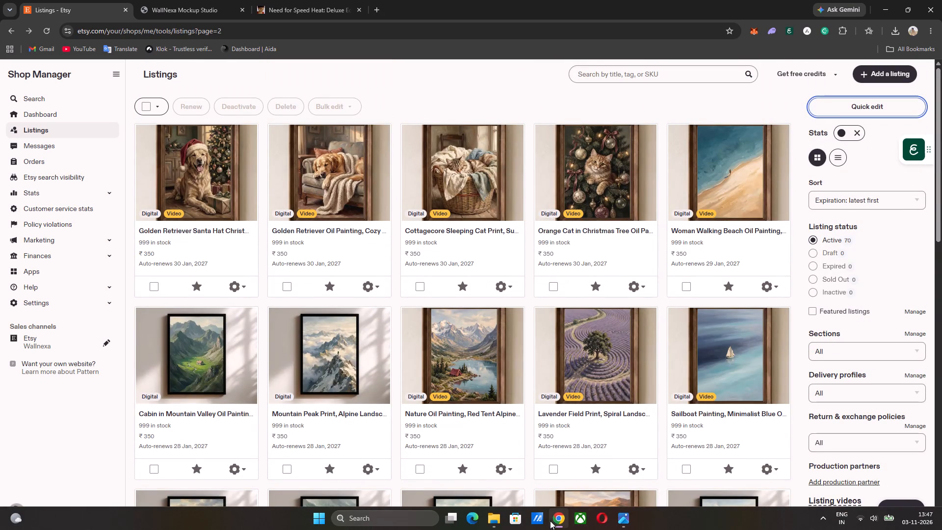
# Switch to the WallNexa_Mockups folder, review the beach k0felzk0felzk0fe mockups from P01 in Photos, and delete P02.
pyautogui.click(499, 517)
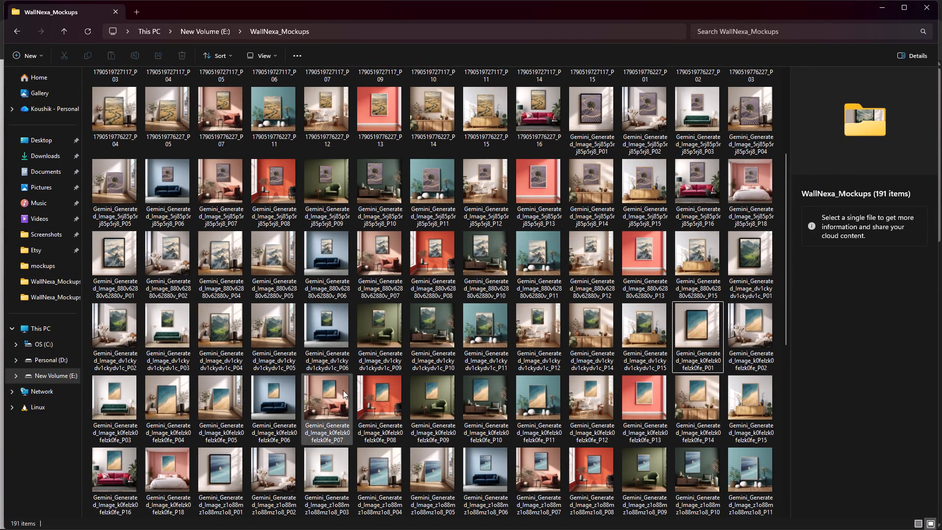
pyautogui.doubleClick(698, 325)
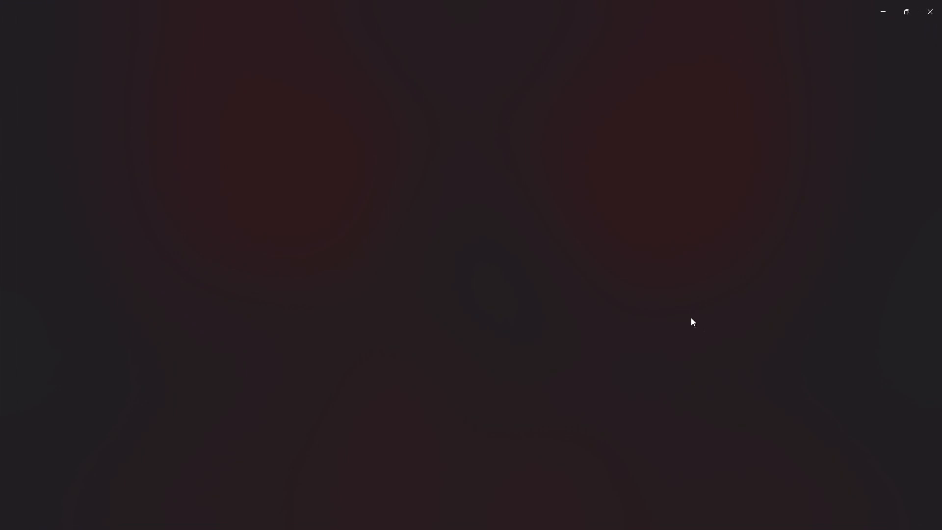
pyautogui.press('Right')
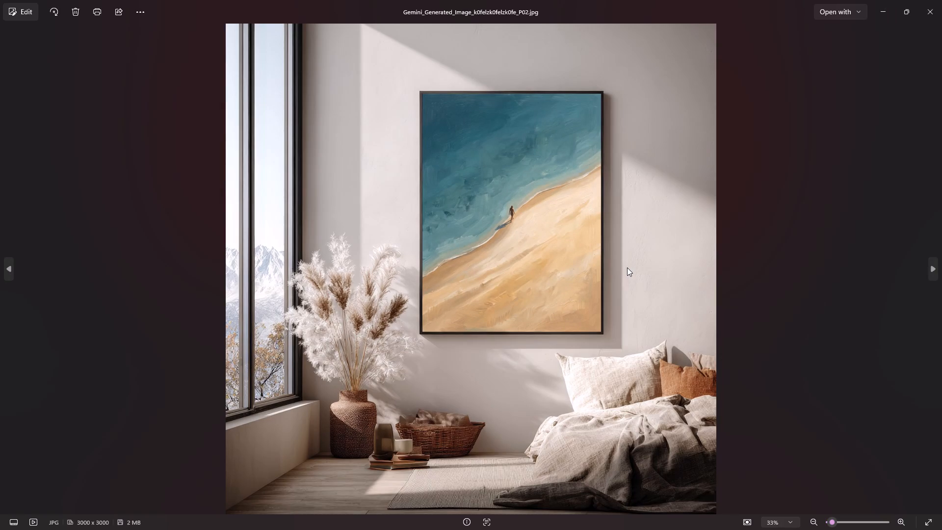
pyautogui.press('Right')
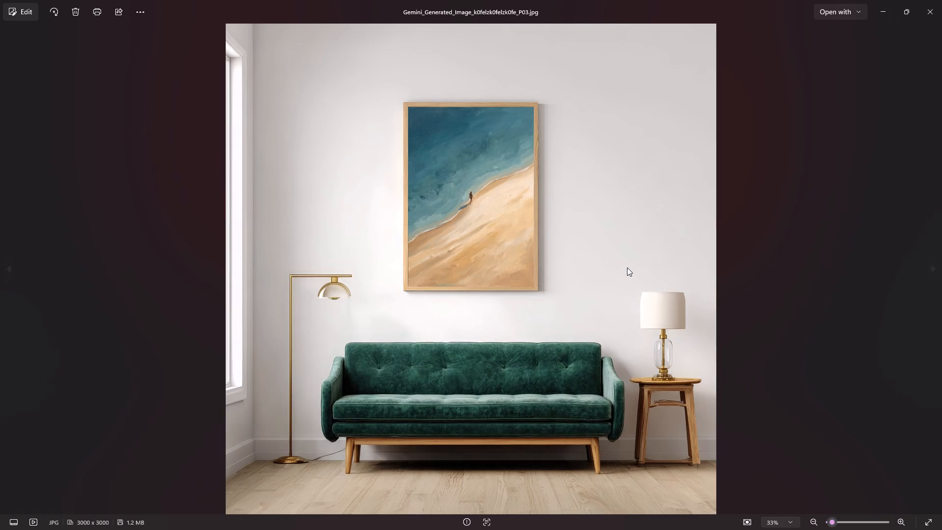
pyautogui.press('Left')
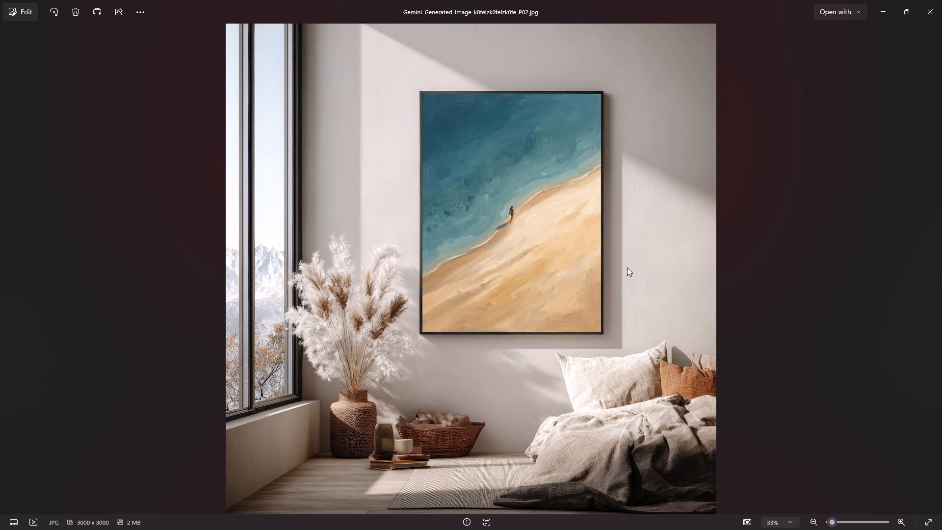
pyautogui.press('Delete')
# Review the beach mockups P03 to P08 and delete P08.
pyautogui.press('Right')
pyautogui.press('Left')
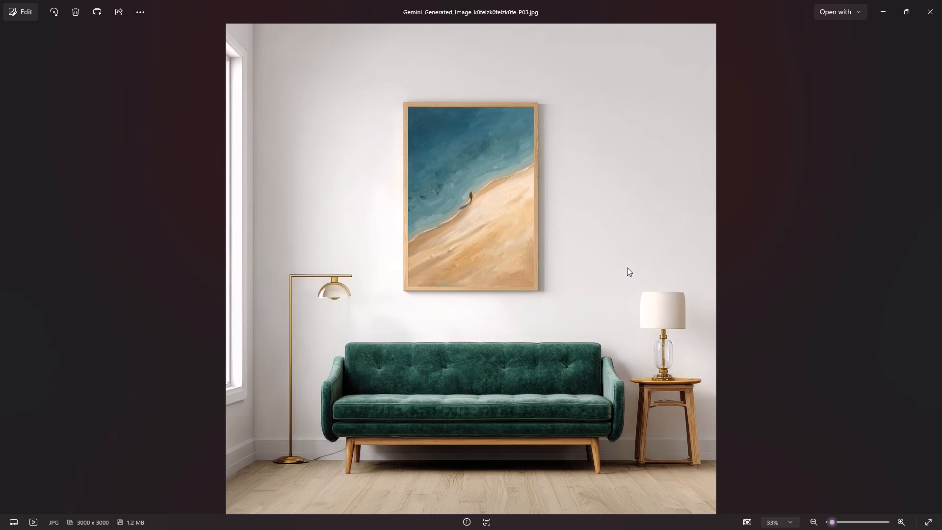
pyautogui.press('Right')
pyautogui.press('Right')
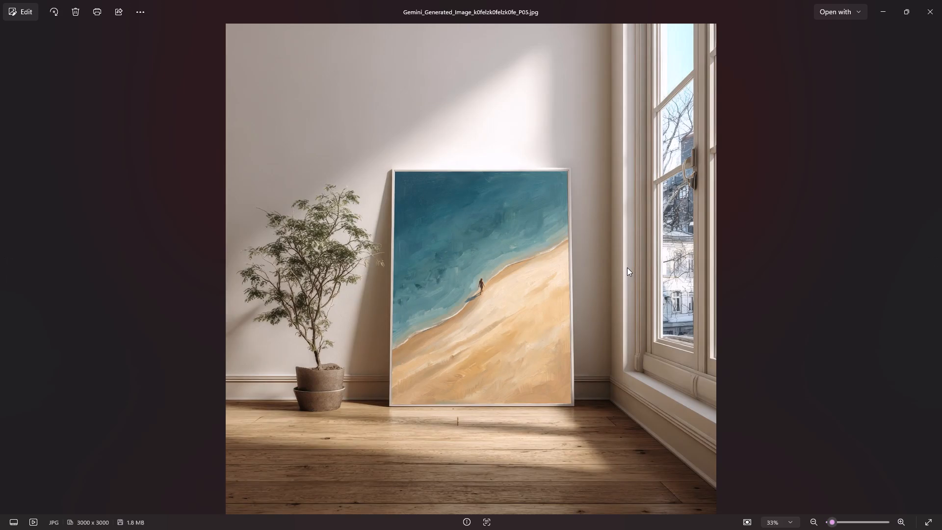
pyautogui.press('Right')
pyautogui.press('Right')
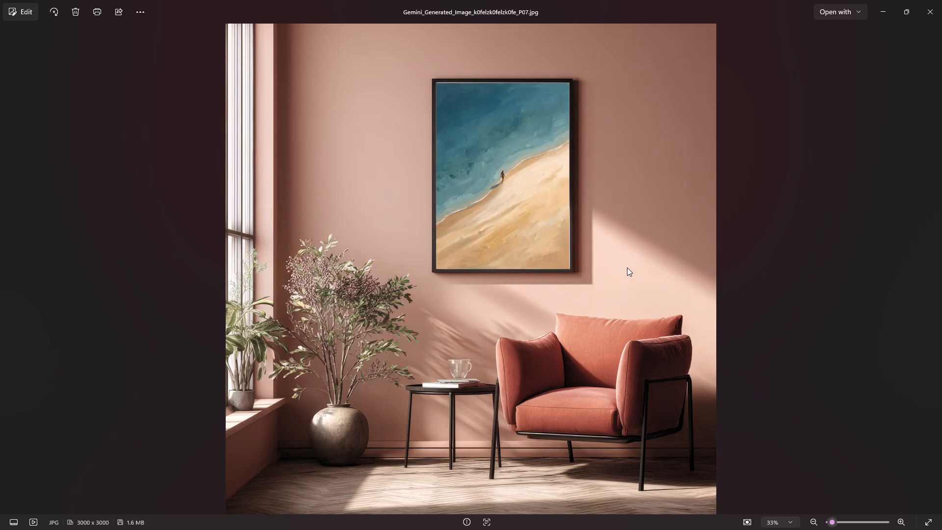
pyautogui.press('Right')
pyautogui.press('Delete')
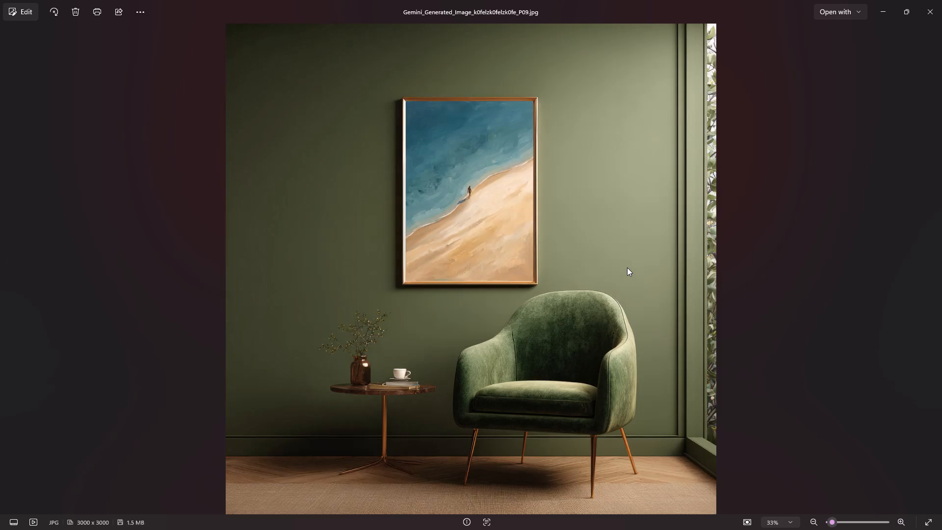
# Review the beach mockups from P09 to the end of the set and delete P18, the pink bedroom scene.
pyautogui.press('Right')
pyautogui.press('Right')
pyautogui.press('Right')
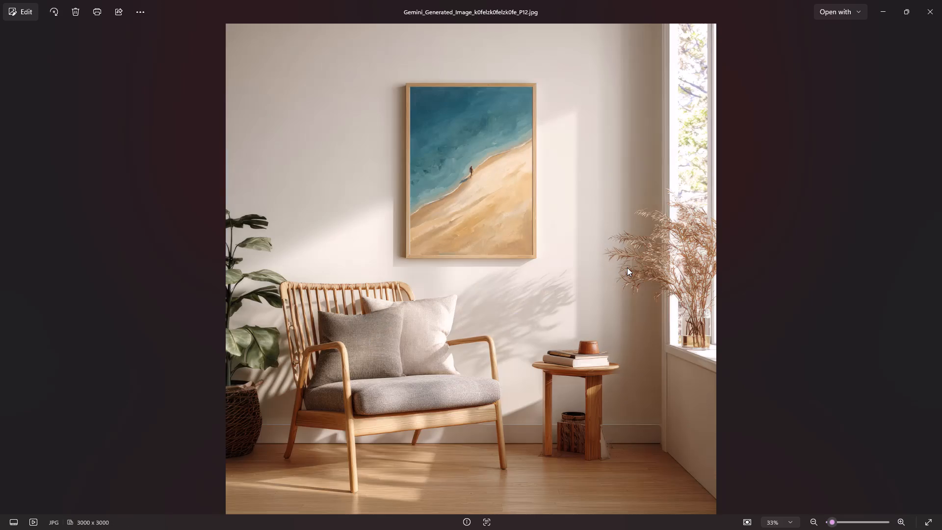
pyautogui.press('Right')
pyautogui.press('Right')
pyautogui.press('Right')
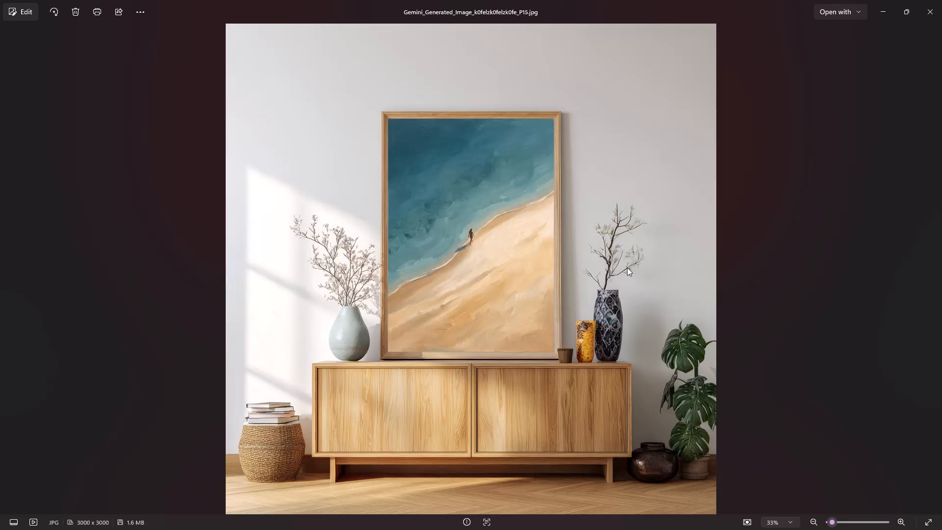
pyautogui.press('Right')
pyautogui.press('Right')
pyautogui.press('Delete')
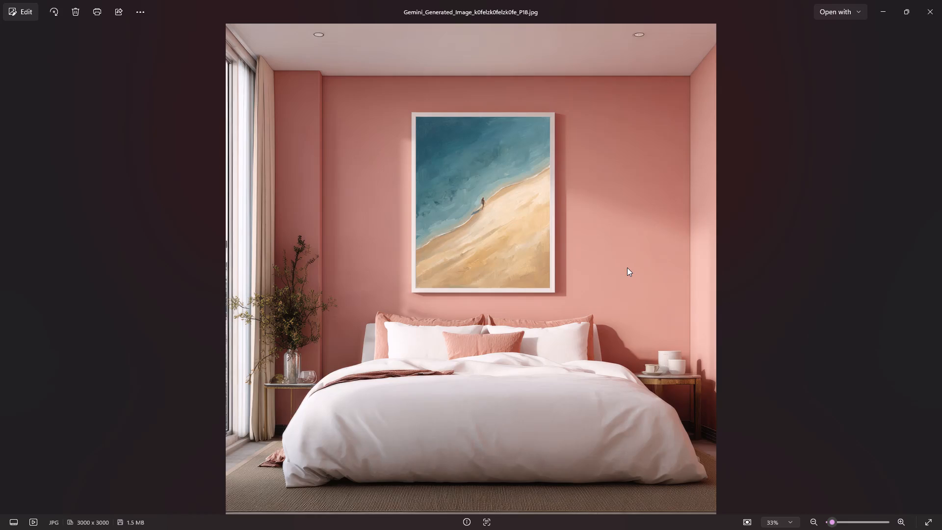
# Recheck the kept beach mockups from the end of the set back to P04.
pyautogui.press('Left')
pyautogui.press('Left')
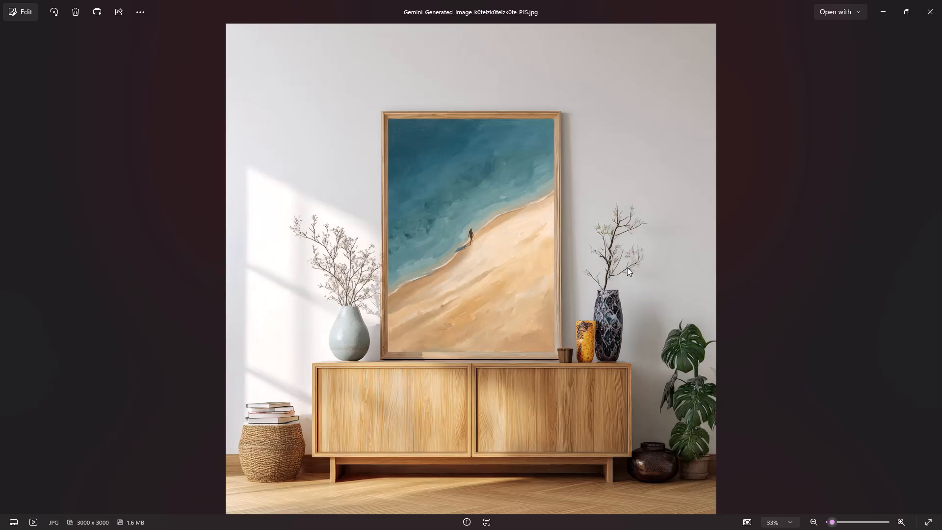
pyautogui.press('Left')
pyautogui.press('Right')
pyautogui.press('Right')
pyautogui.press('Right')
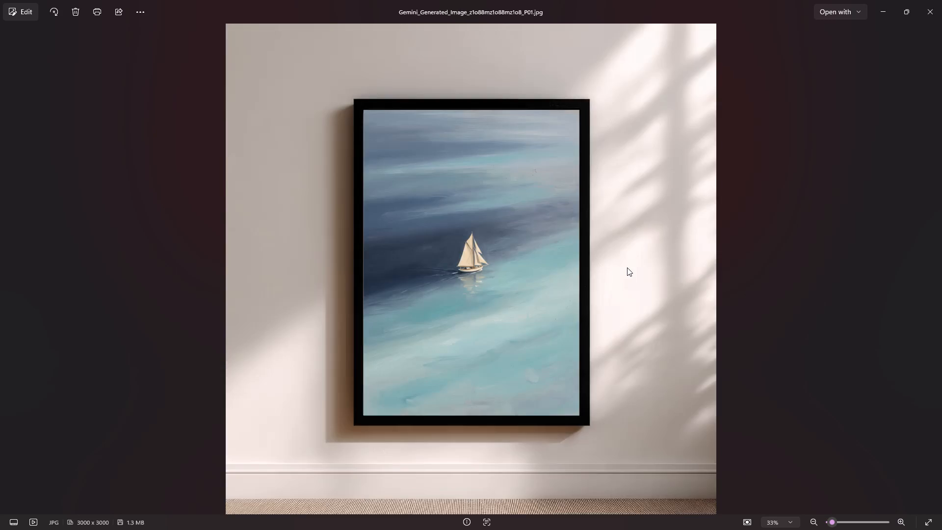
pyautogui.press('Left')
pyautogui.press('Left')
pyautogui.press('Left')
pyautogui.press('Left')
pyautogui.press('Left')
pyautogui.press('Left')
pyautogui.press('Left')
pyautogui.press('Left')
pyautogui.press('Left')
pyautogui.press('Left')
pyautogui.press('Left')
pyautogui.press('Left')
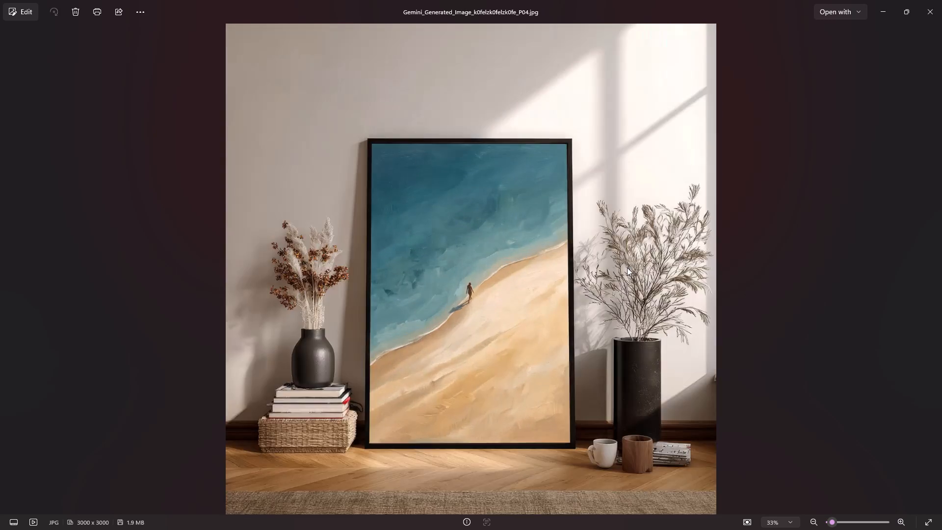
# Compare the first beach mockups with the end of the green valley set and delete beach mockup P03, the green sofa scene.
pyautogui.press('Left')
pyautogui.press('Left')
pyautogui.press('Left')
pyautogui.press('Right')
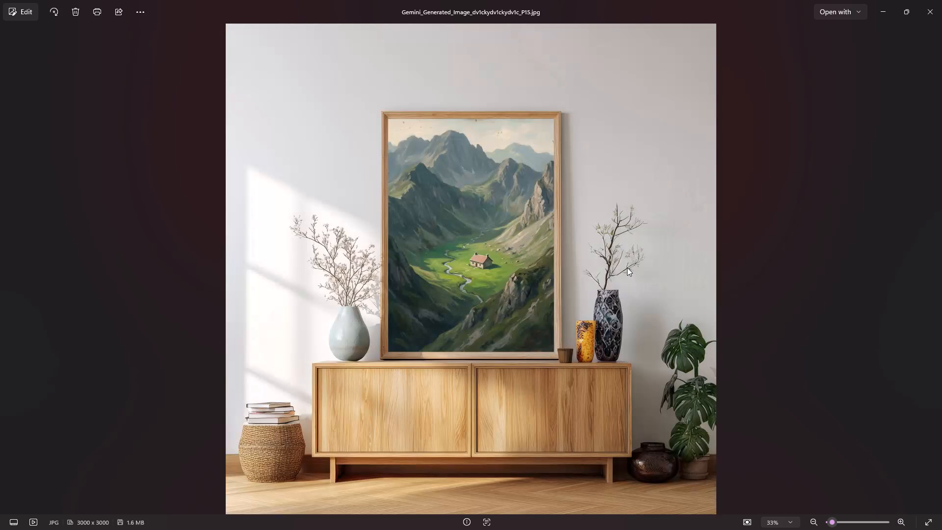
pyautogui.press('Right')
pyautogui.press('Right')
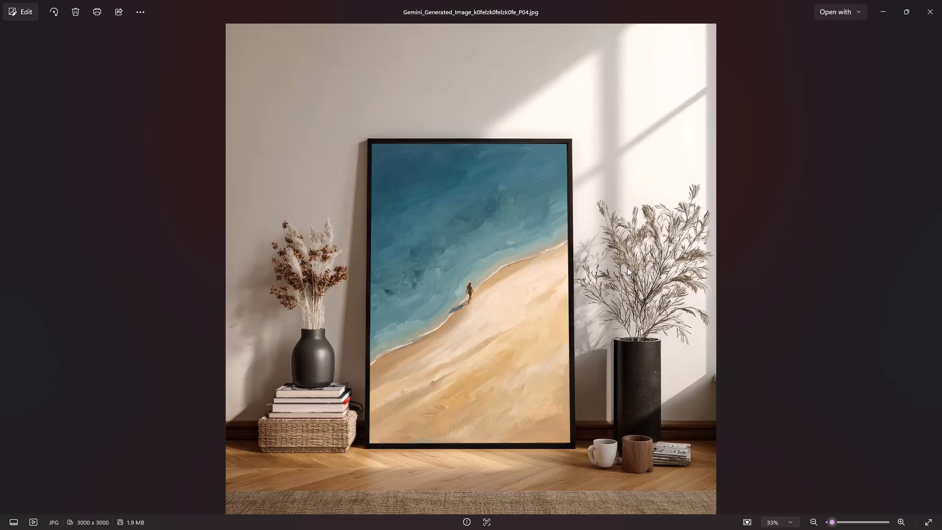
pyautogui.press('Left')
pyautogui.press('Delete')
# Review the remaining beach mockups from P04 onward and delete P13, the empty coral-wall scene.
pyautogui.press('Right')
pyautogui.press('Right')
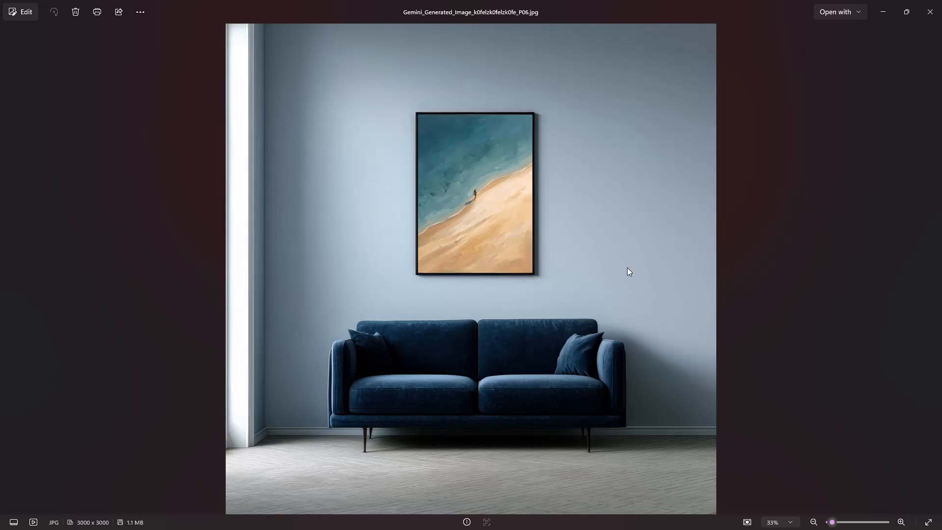
pyautogui.press('Right')
pyautogui.press('Right')
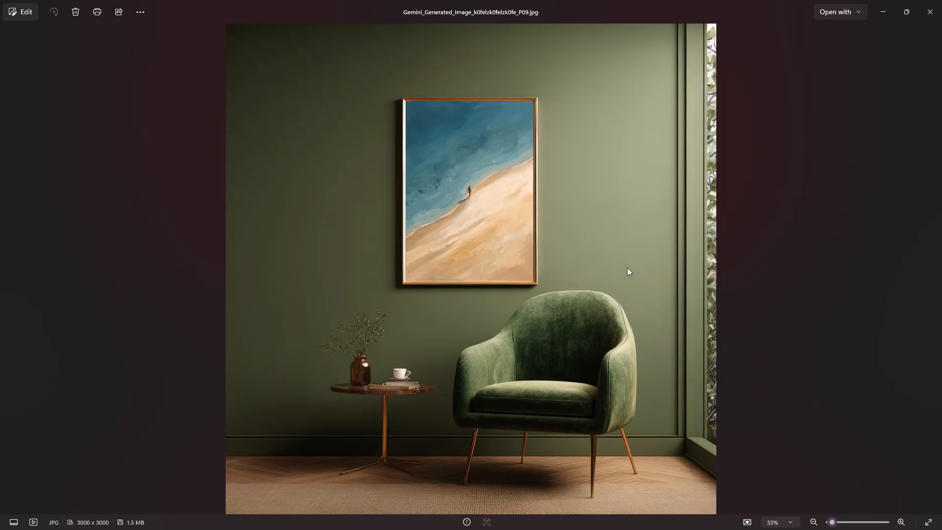
pyautogui.press('Right')
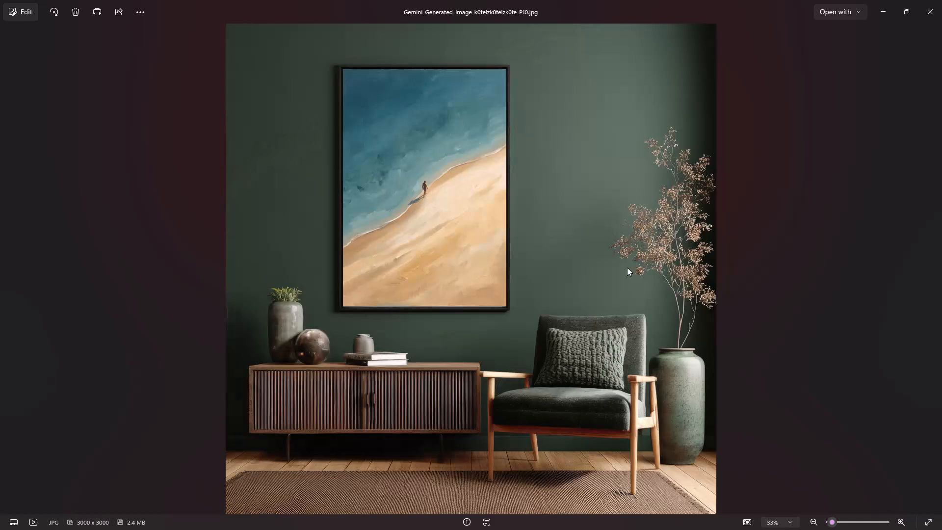
pyautogui.press('Right')
pyautogui.press('Right')
pyautogui.press('Right')
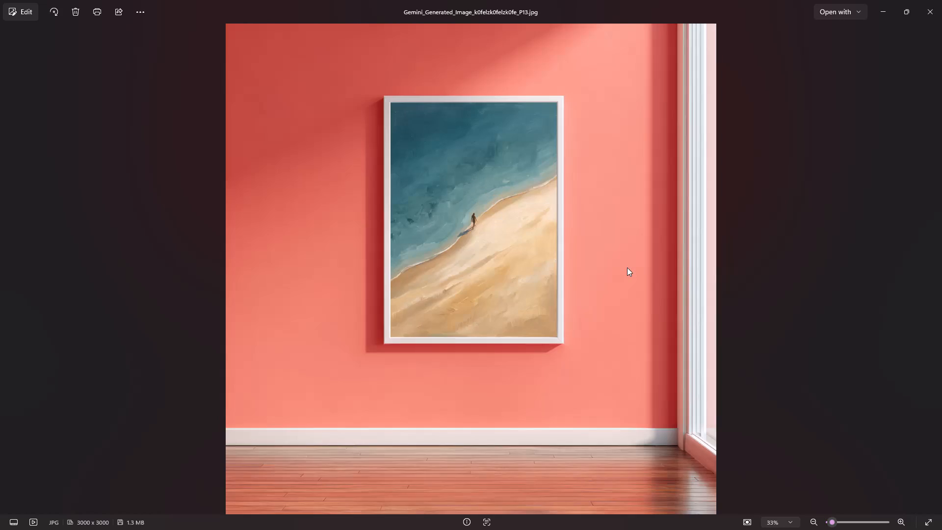
pyautogui.press('Right')
pyautogui.press('Right')
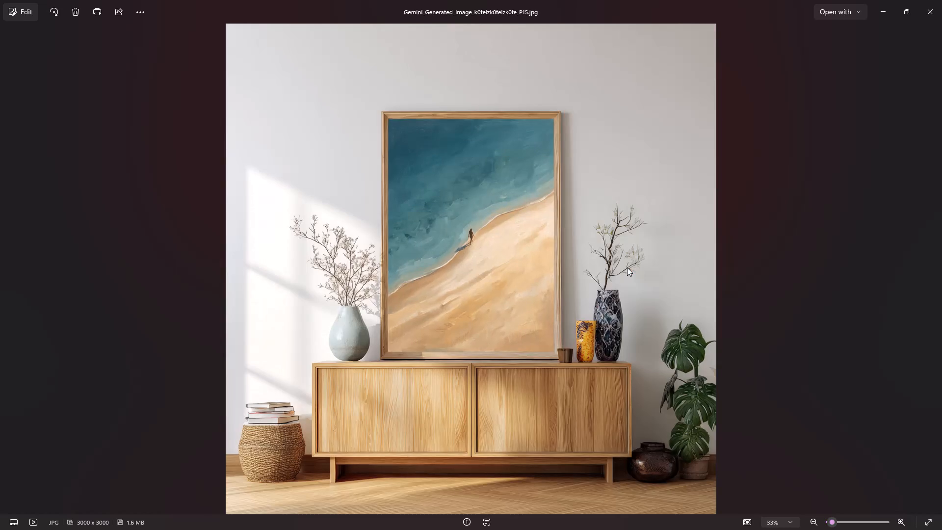
pyautogui.press('Right')
pyautogui.press('Right')
pyautogui.press('Left')
pyautogui.press('Left')
pyautogui.press('Left')
pyautogui.press('Left')
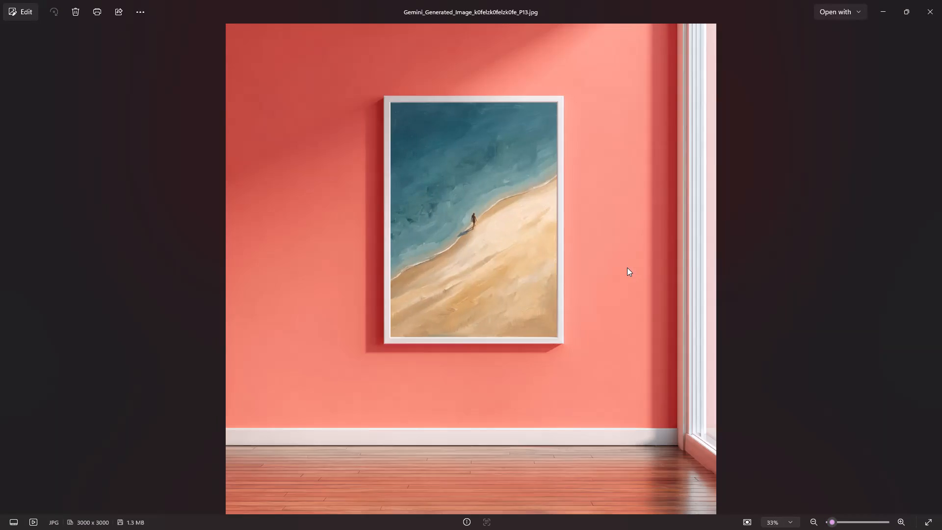
pyautogui.press('Delete')
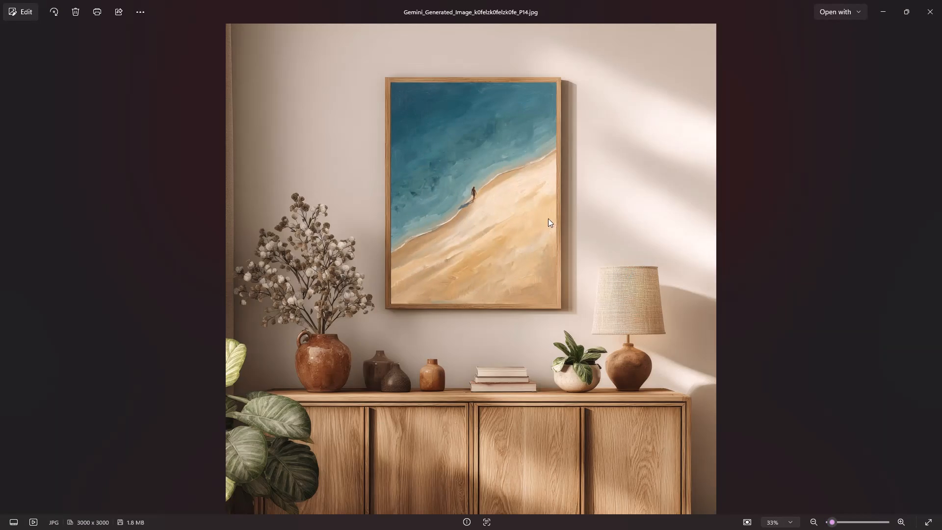
# Return to the Etsy listings in Chrome and open the Woman Walking Beach Oil Painting listing for editing.
pyautogui.click(886, 9)
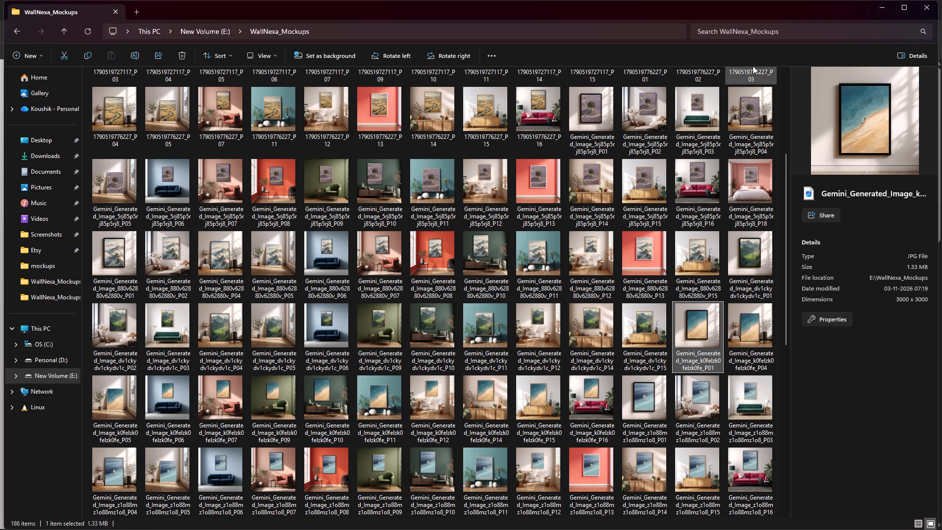
pyautogui.click(882, 2)
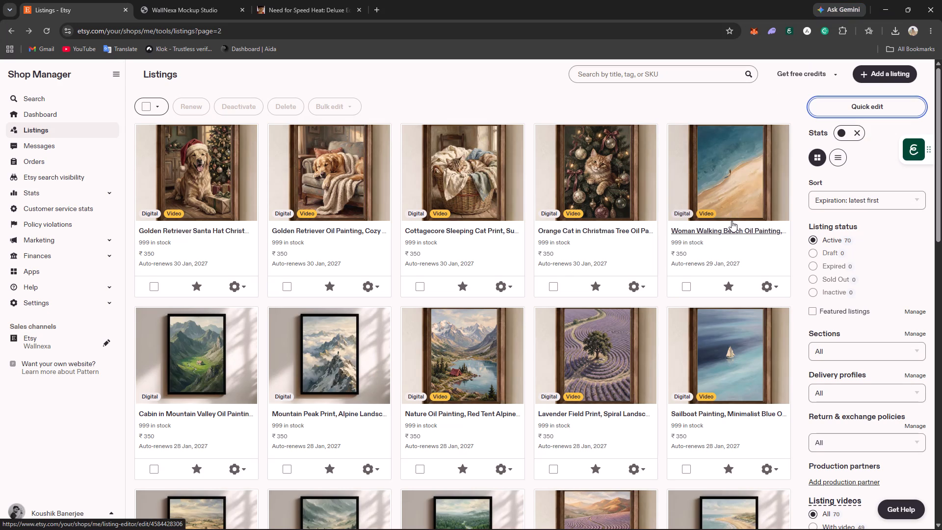
pyautogui.click(734, 226)
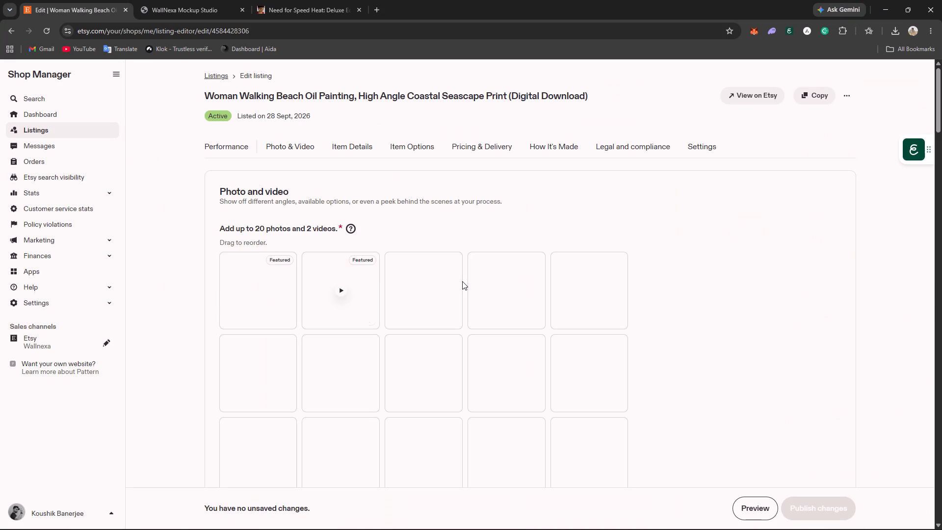
# Delete all old beach room photos and the video from the listing, keeping the size guide, printable artwork and digital wall art sheets.
pyautogui.scroll(-4, 739, 255)
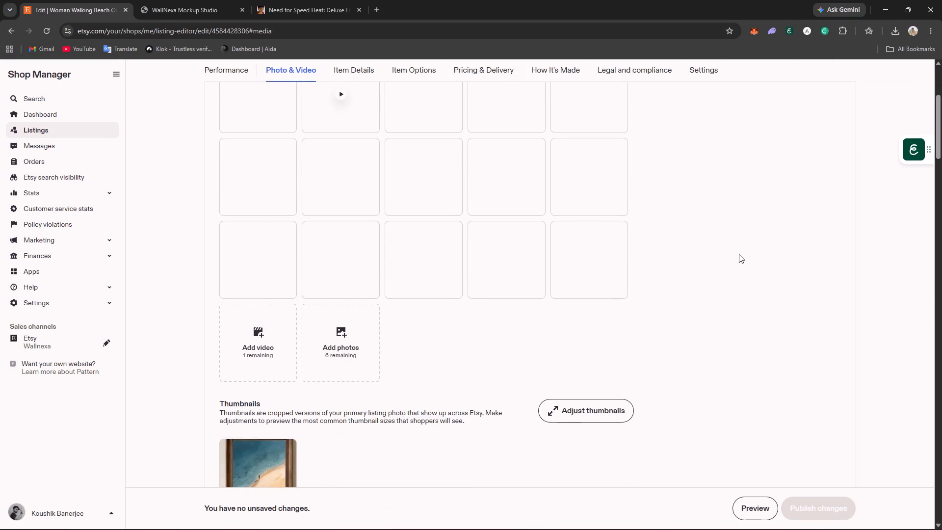
pyautogui.scroll(-4, 738, 253)
pyautogui.scroll(6, 737, 250)
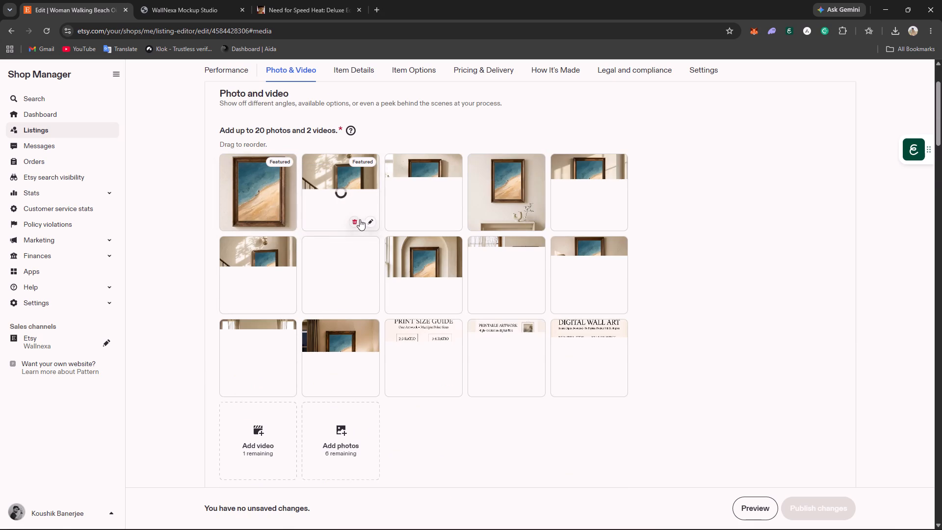
pyautogui.click(271, 222)
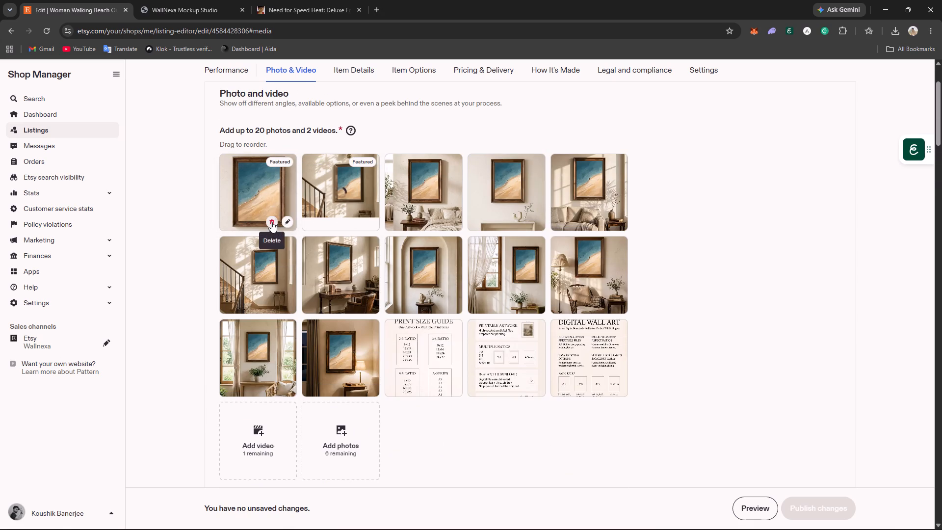
pyautogui.click(271, 222)
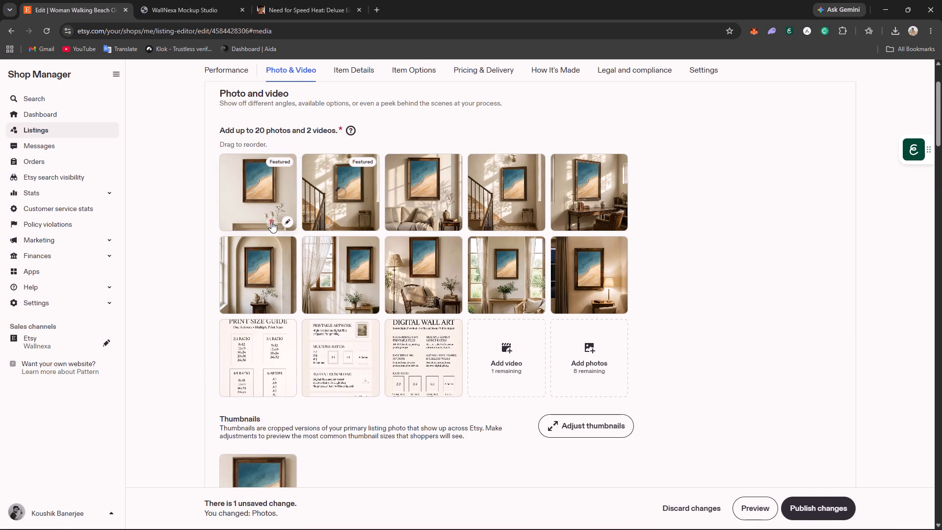
pyautogui.click(271, 222)
pyautogui.click(271, 222)
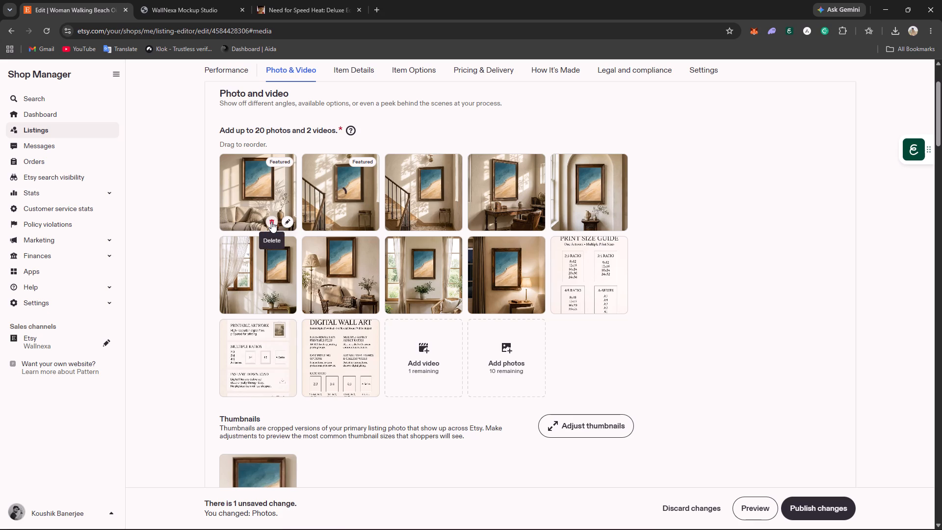
pyautogui.click(271, 222)
pyautogui.click(271, 222)
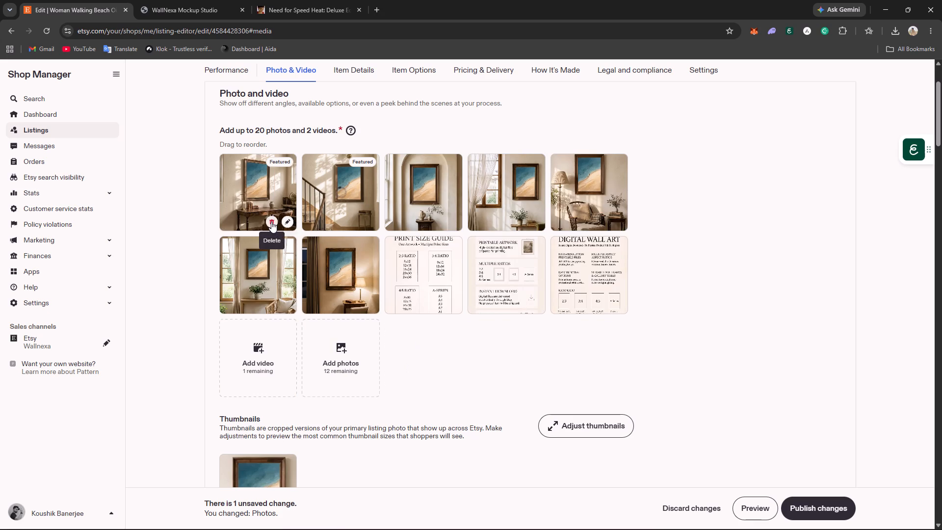
pyautogui.click(271, 222)
pyautogui.click(271, 222)
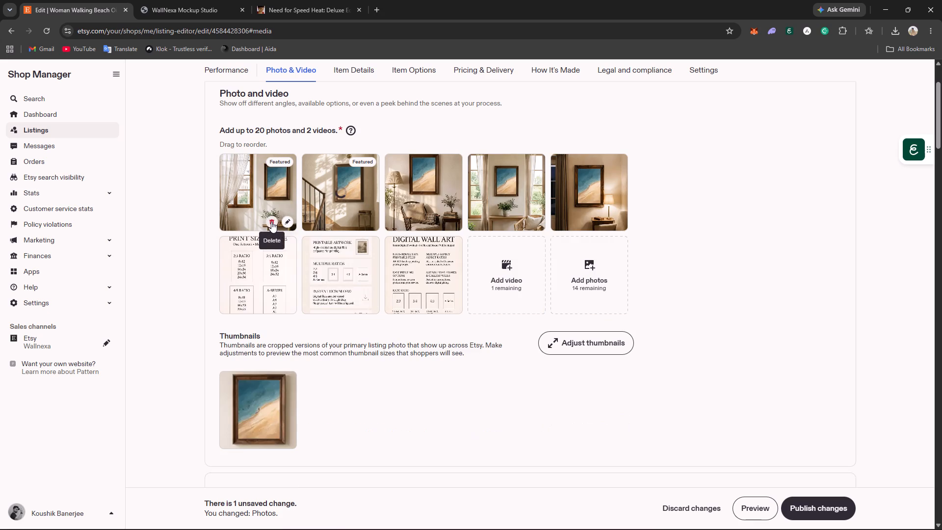
pyautogui.click(271, 222)
pyautogui.click(271, 222)
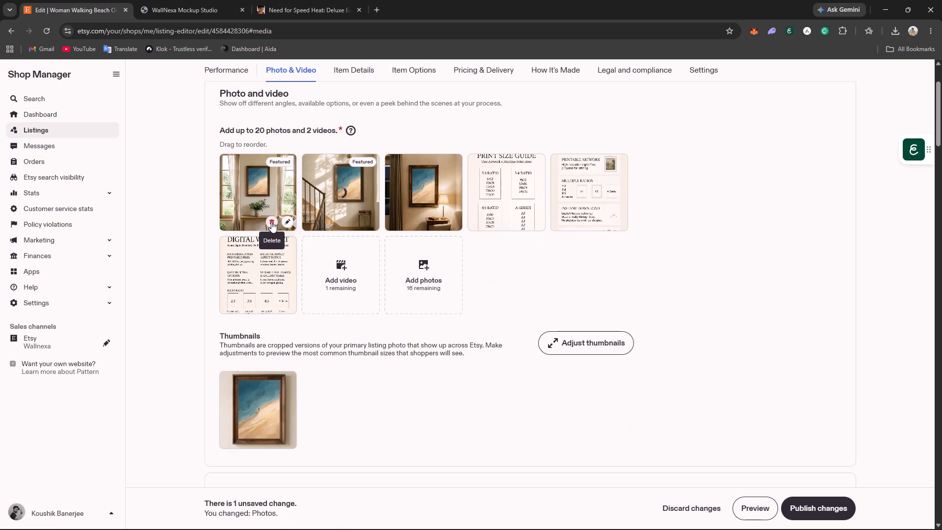
pyautogui.click(271, 222)
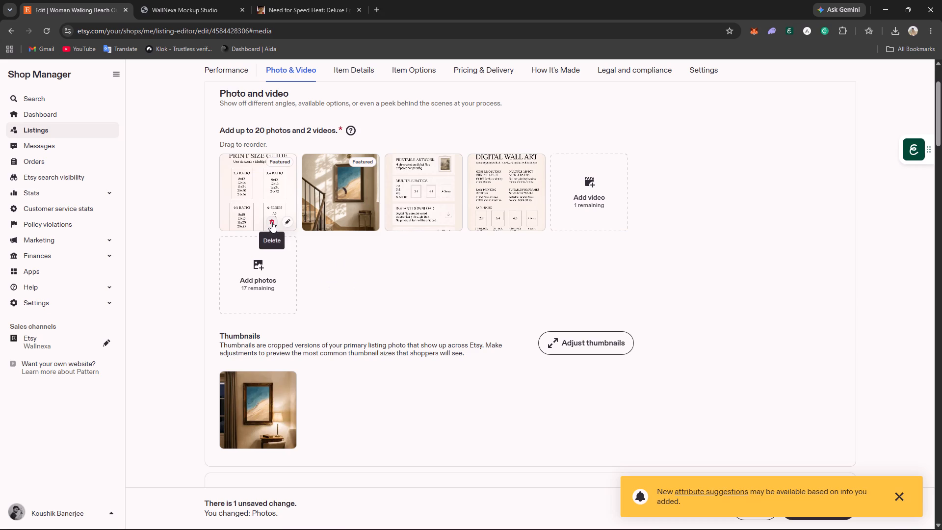
pyautogui.click(352, 221)
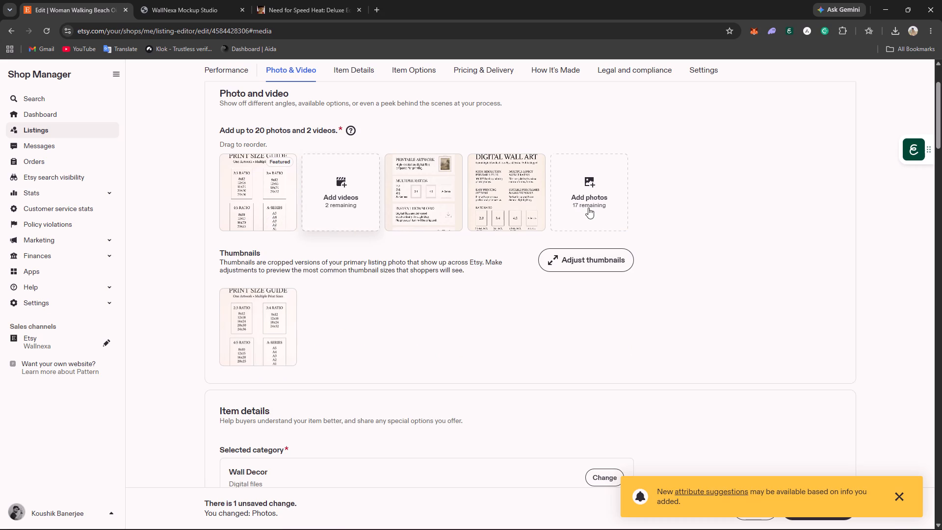
# Upload the twelve kept k0felzk beach mockups, P01, P04–P07, P09–P12 and P14–P16, from WallNexa_Mockups to the listing photos.
pyautogui.click(590, 207)
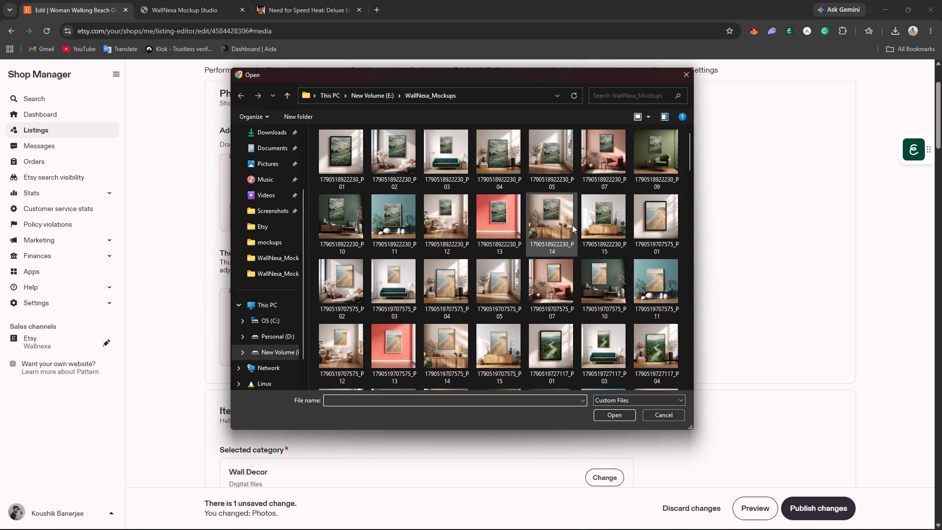
pyautogui.scroll(-3, 570, 243)
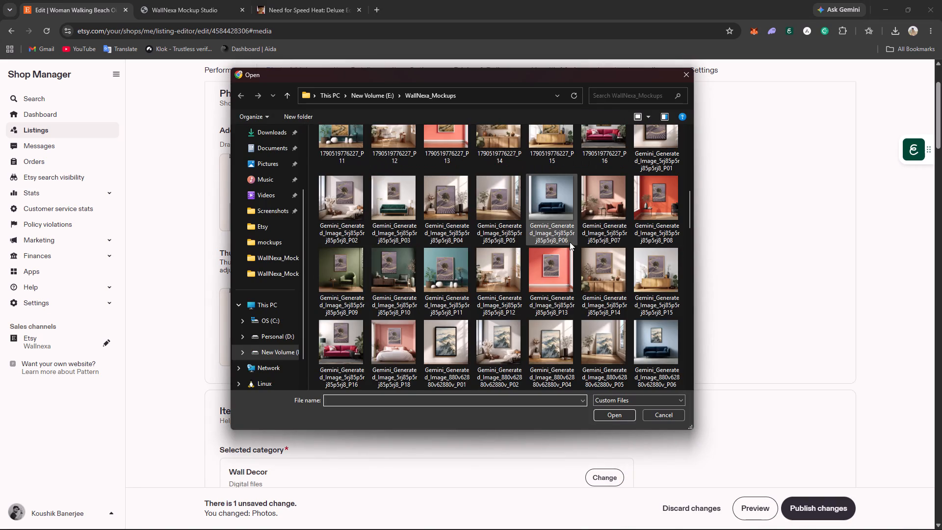
pyautogui.scroll(-2, 570, 242)
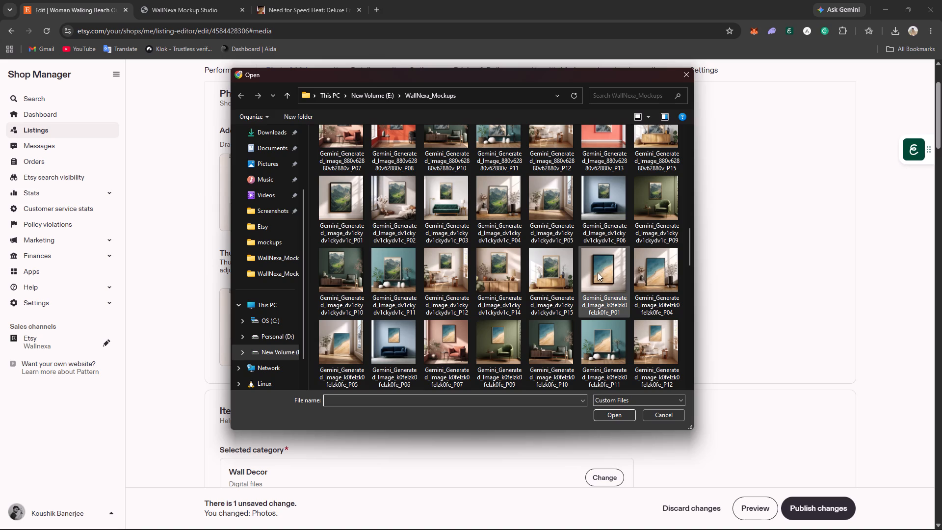
pyautogui.scroll(-1, 577, 298)
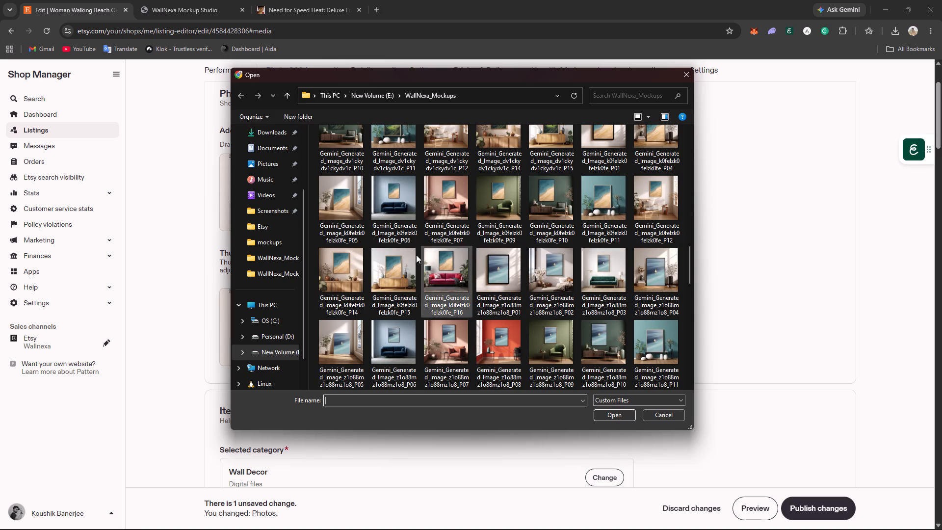
pyautogui.moveTo(311, 203); pyautogui.dragTo(321, 202)
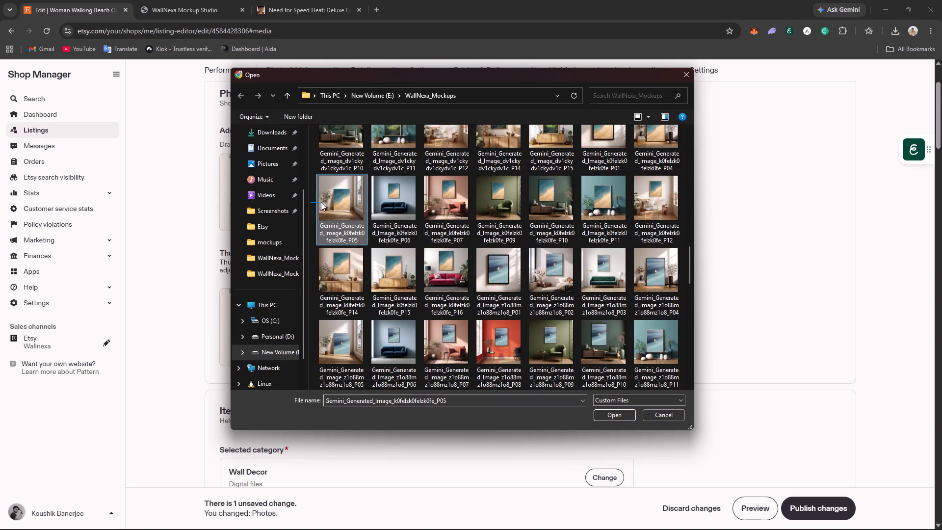
pyautogui.moveTo(321, 202); pyautogui.dragTo(655, 194)
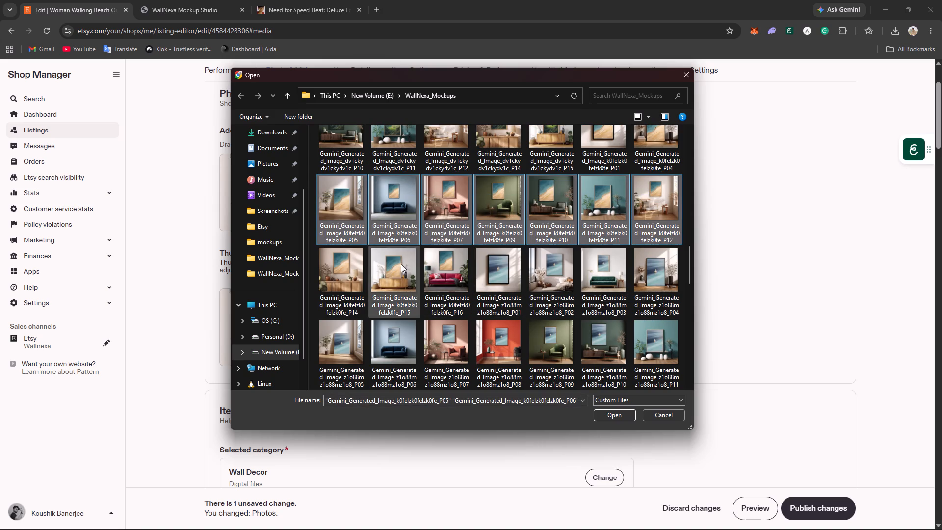
pyautogui.moveTo(311, 274); pyautogui.dragTo(441, 274)
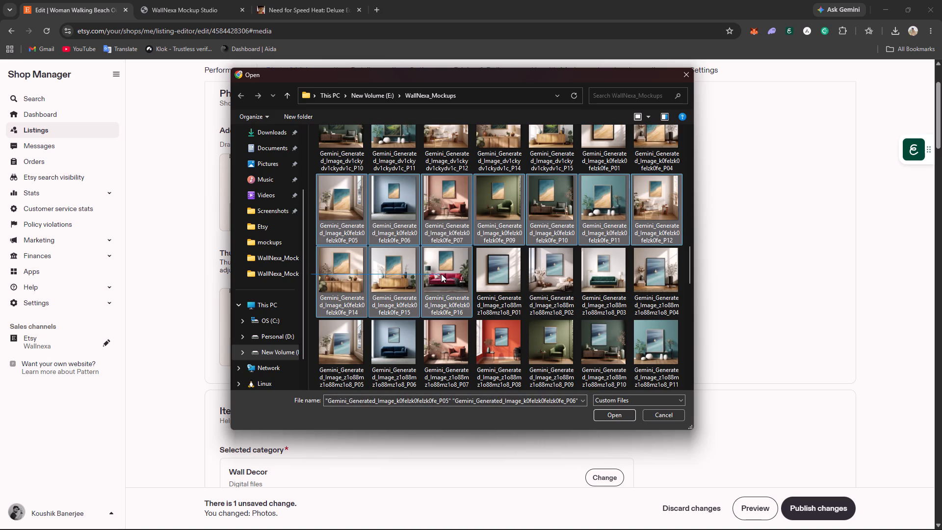
pyautogui.moveTo(441, 274); pyautogui.dragTo(451, 274)
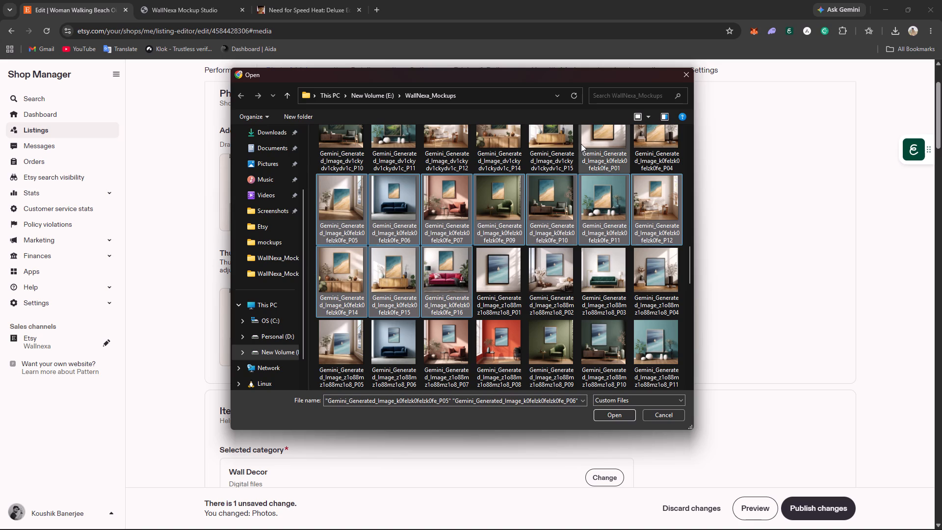
pyautogui.keyDown('ctrl'); pyautogui.moveTo(577, 144); pyautogui.dragTo(658, 143); pyautogui.keyUp('ctrl')
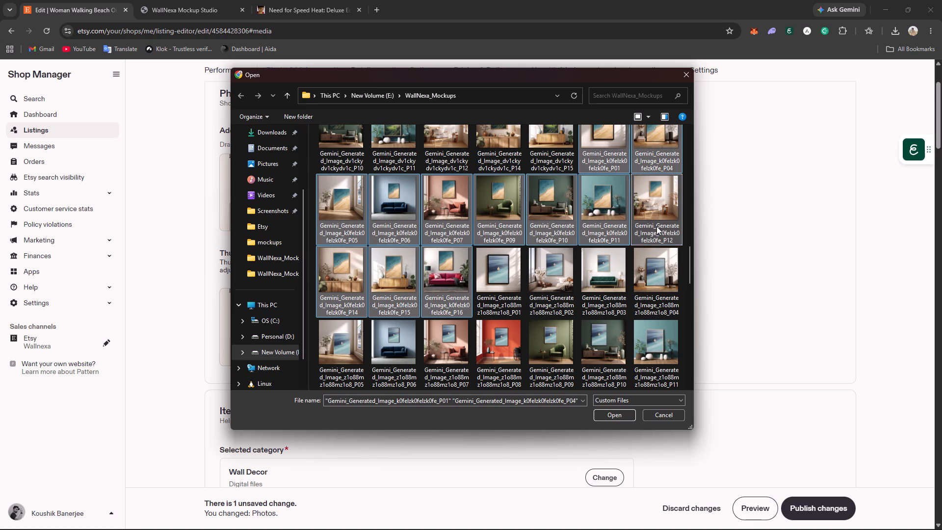
pyautogui.click(626, 412)
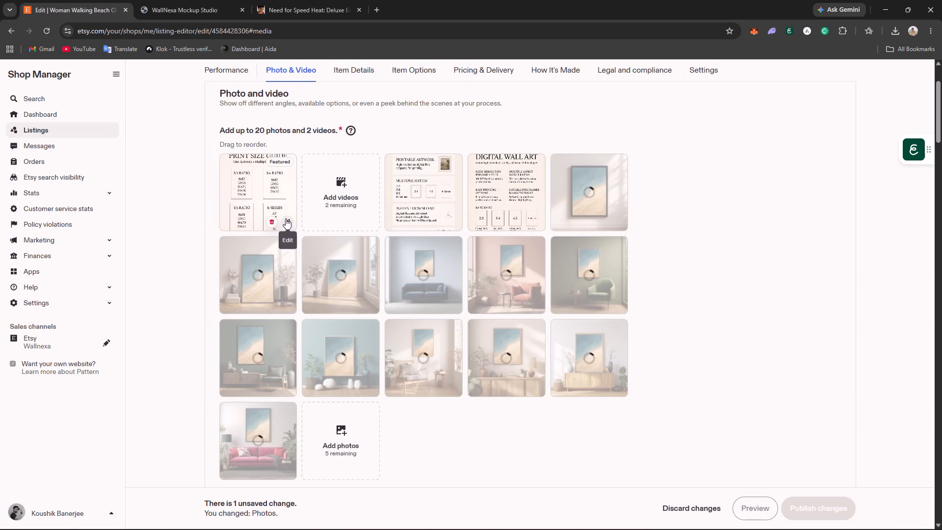
# Move the three info sheets behind the new mockups, ordered Digital Wall Art, Printable Artwork, Print Size Guide.
pyautogui.click(263, 186)
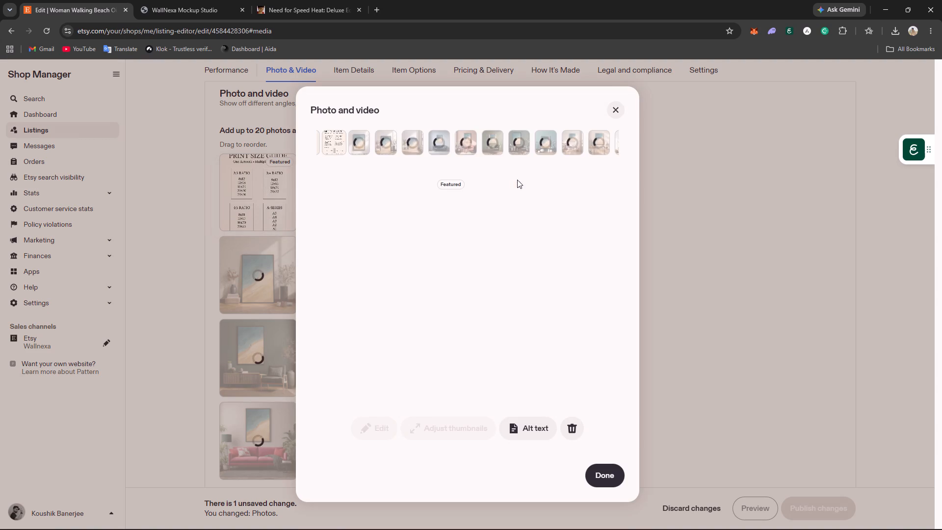
pyautogui.click(617, 106)
pyautogui.moveTo(498, 202); pyautogui.dragTo(498, 201)
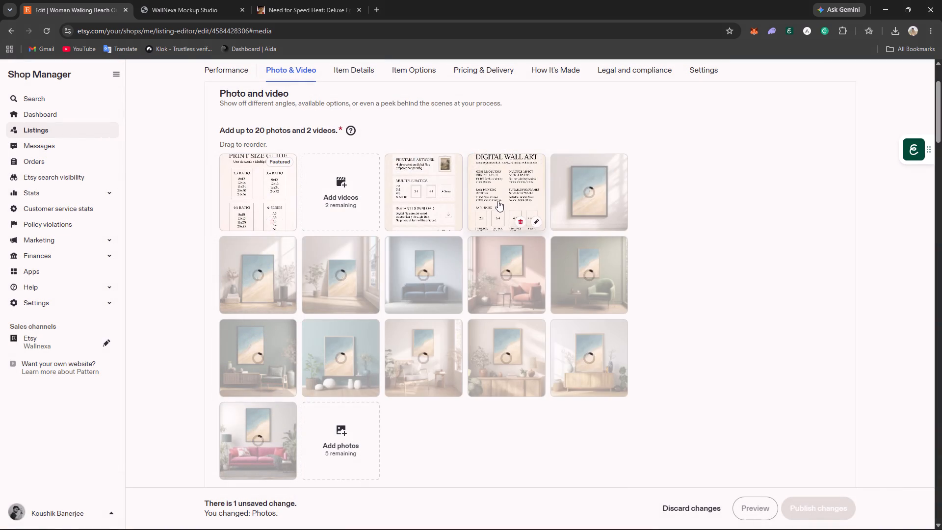
pyautogui.moveTo(498, 201); pyautogui.dragTo(266, 443)
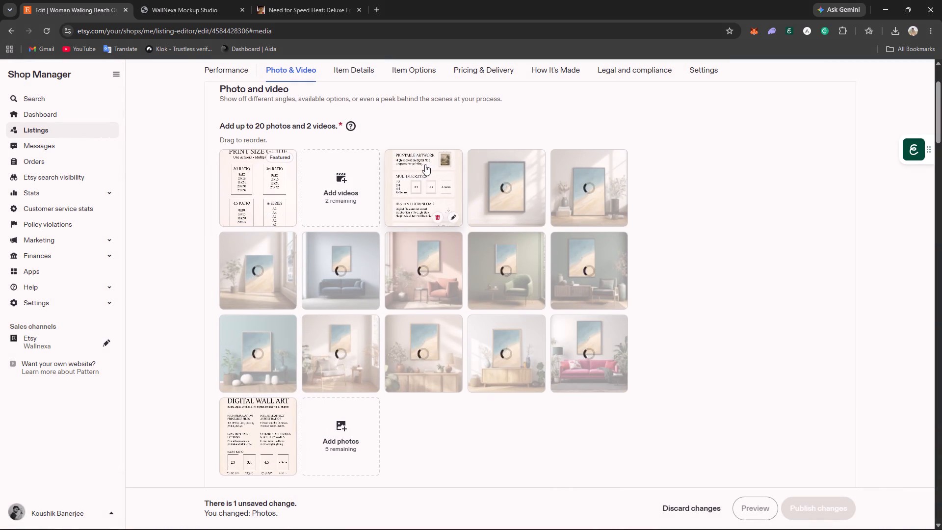
pyautogui.moveTo(425, 164); pyautogui.dragTo(271, 413)
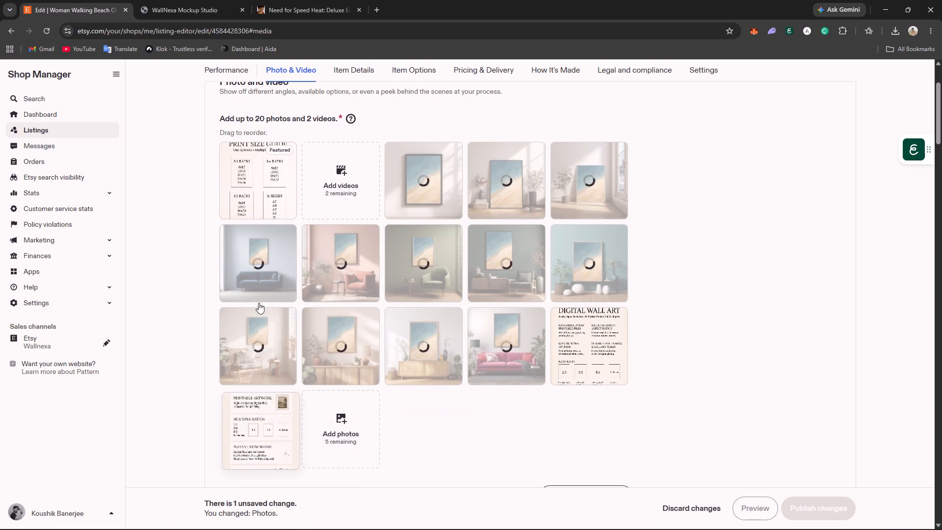
pyautogui.moveTo(261, 153); pyautogui.dragTo(308, 405)
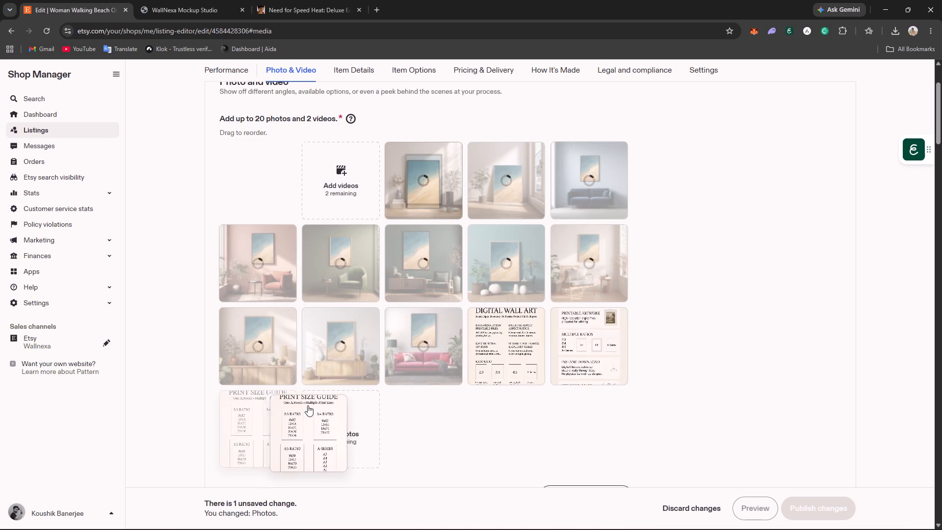
pyautogui.moveTo(308, 405); pyautogui.dragTo(271, 404)
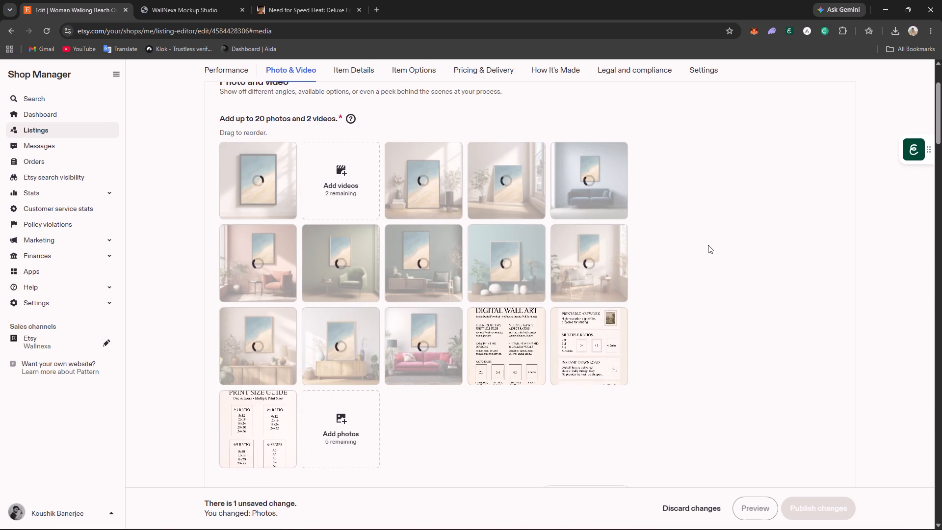
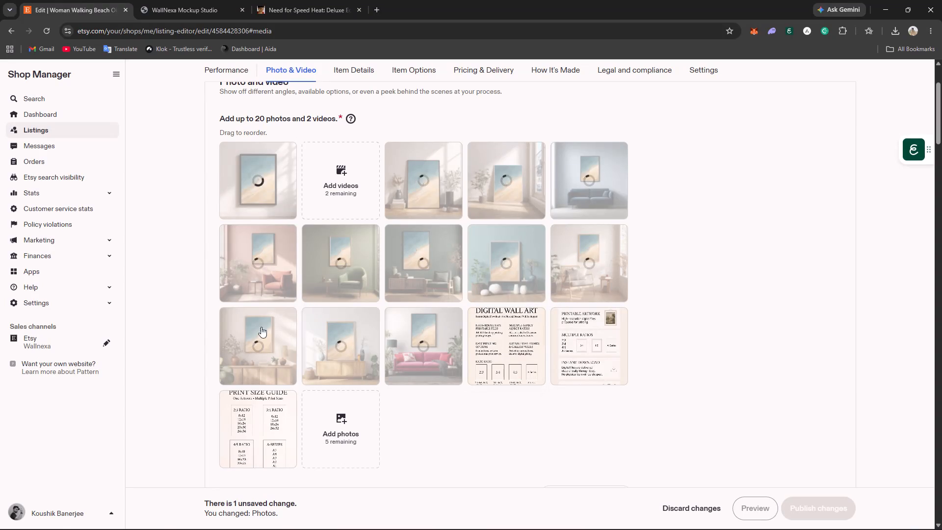
# Move the beige-wall mockup with the long wooden sideboard from the tenth photo slot to third, ahead of the sunlit window mockup.
pyautogui.moveTo(263, 333); pyautogui.dragTo(293, 313)
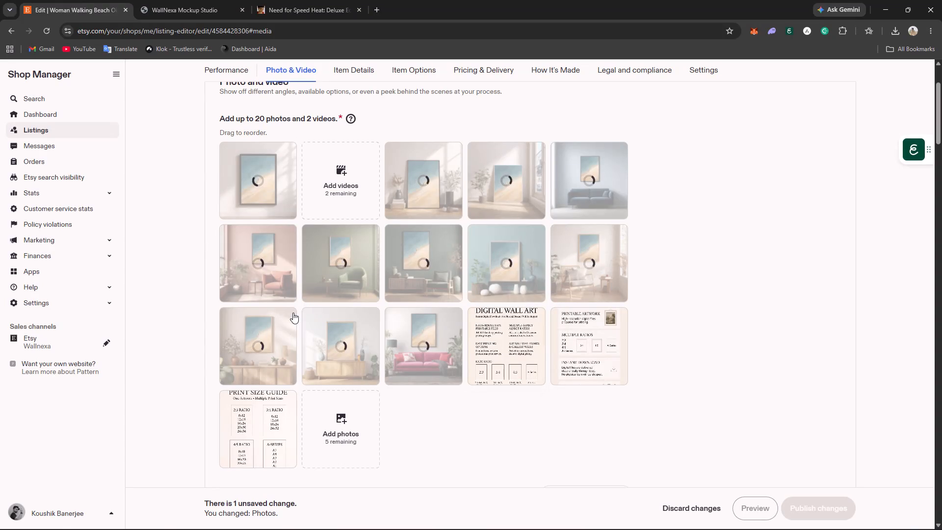
pyautogui.moveTo(293, 313); pyautogui.dragTo(507, 178)
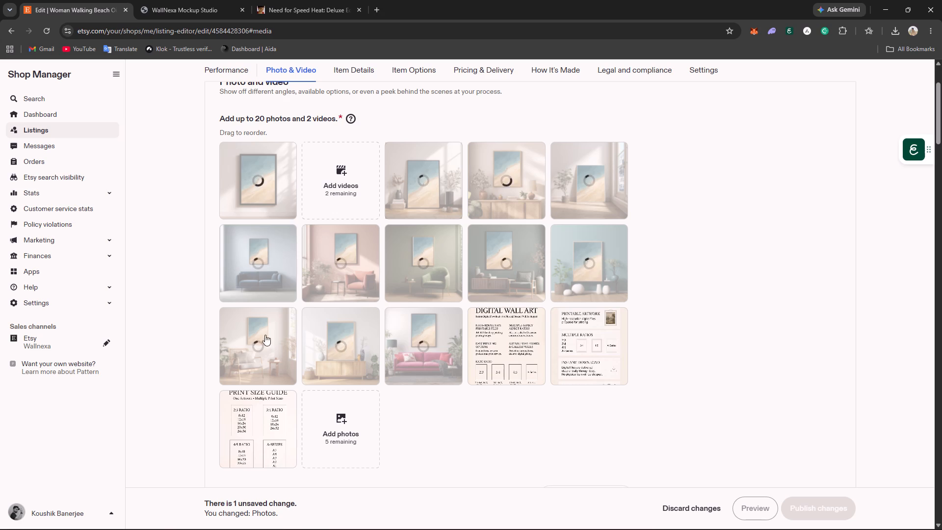
pyautogui.scroll(-1, 737, 304)
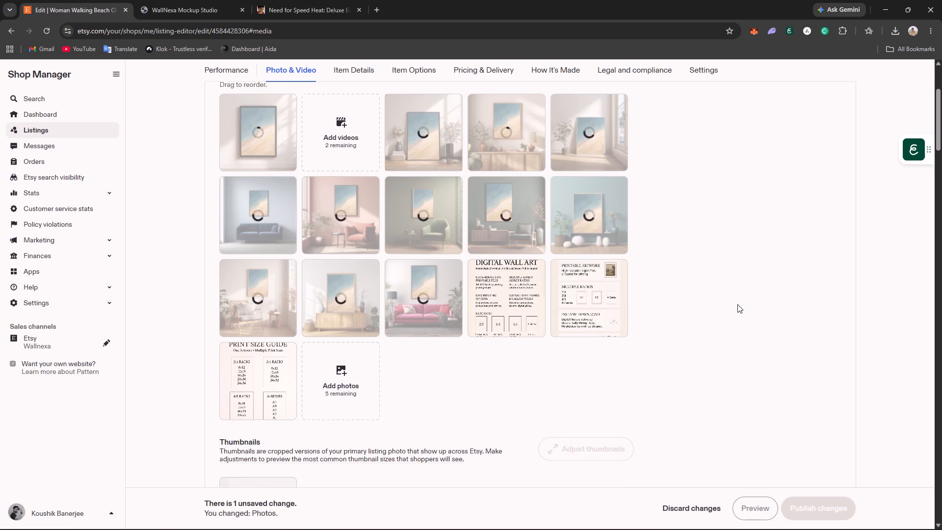
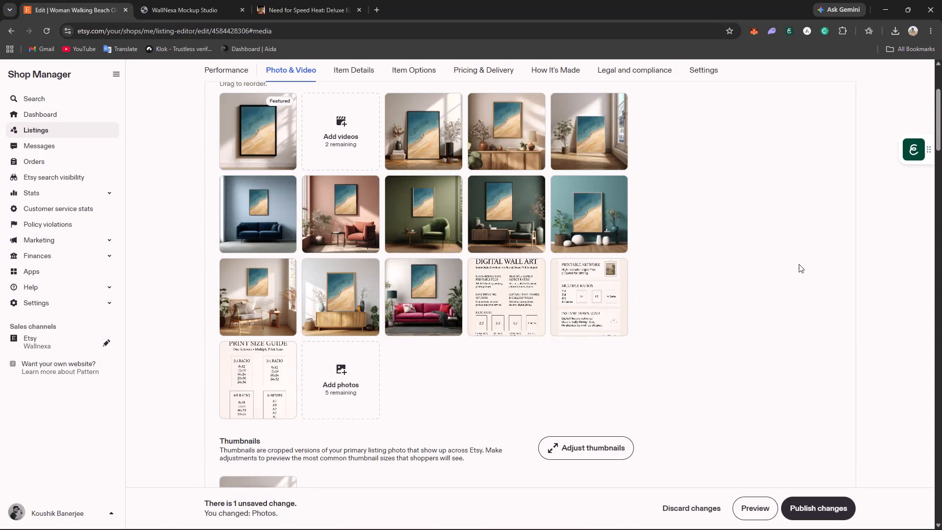
# Publish the photo changes to the woman walking beach listing.
pyautogui.scroll(5, 776, 279)
pyautogui.scroll(-5, 776, 279)
pyautogui.click(828, 511)
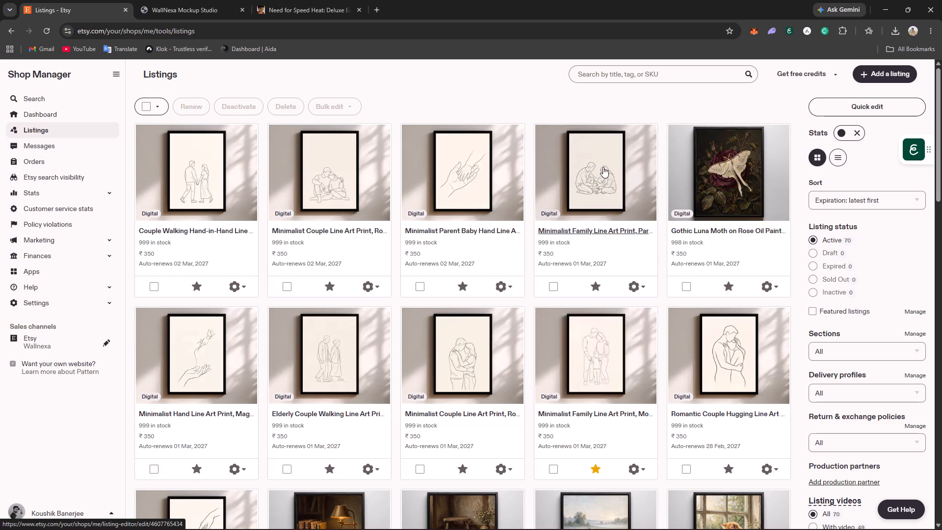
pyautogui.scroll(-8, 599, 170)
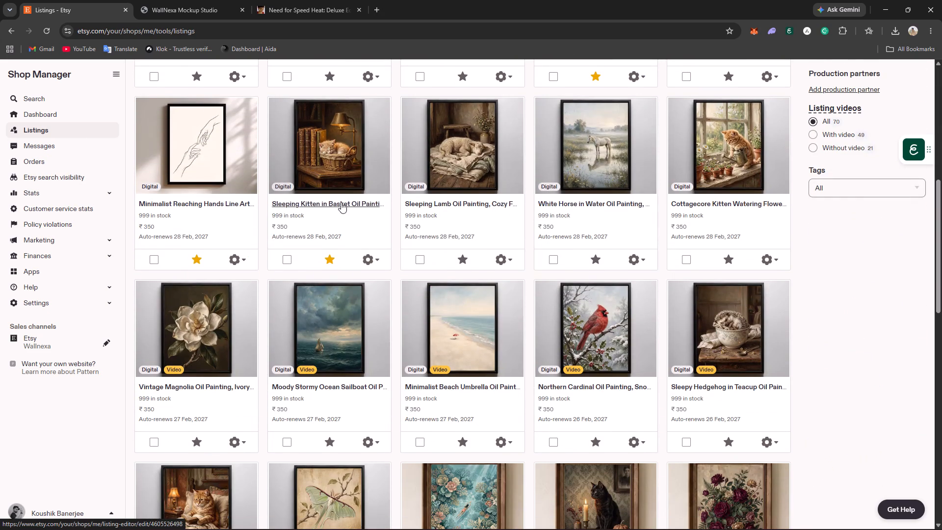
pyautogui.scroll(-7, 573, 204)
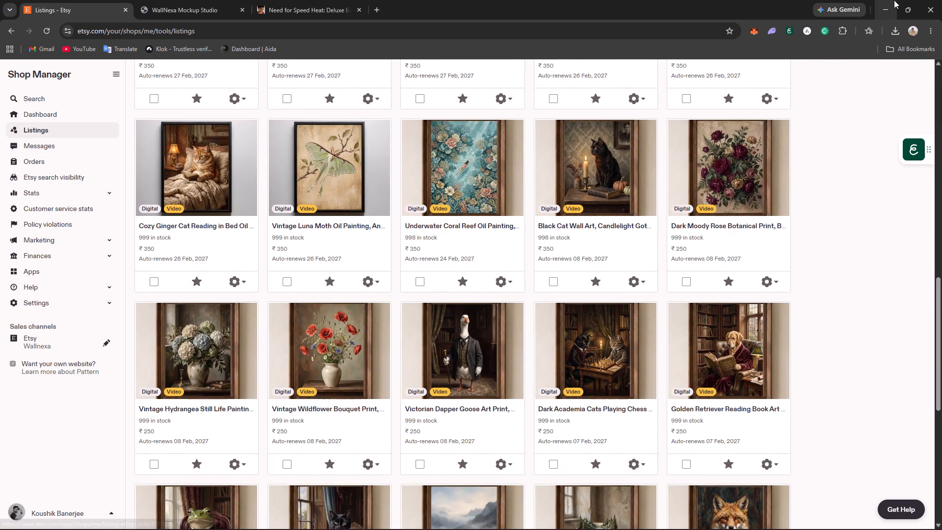
# Minimize the browser to the desktop and show the hidden system tray icons.
pyautogui.click(892, 0)
pyautogui.click(866, 510)
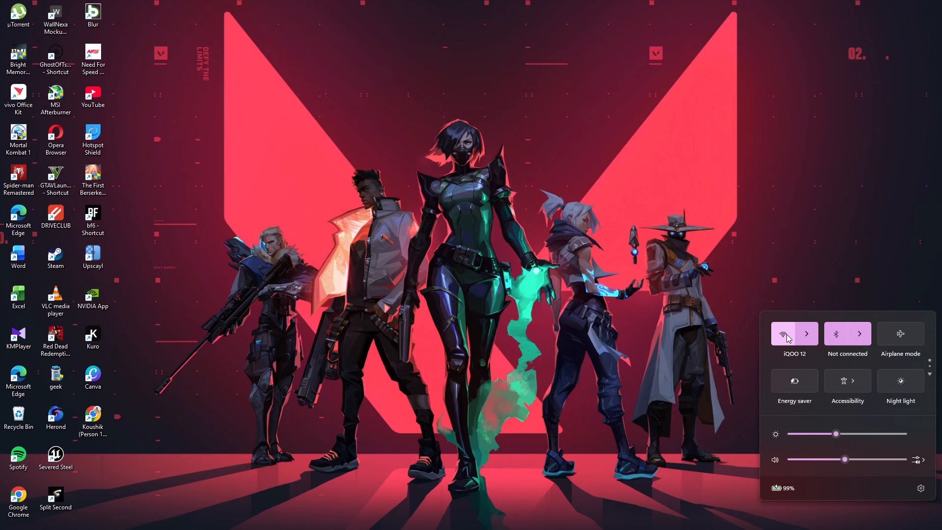
pyautogui.click(826, 519)
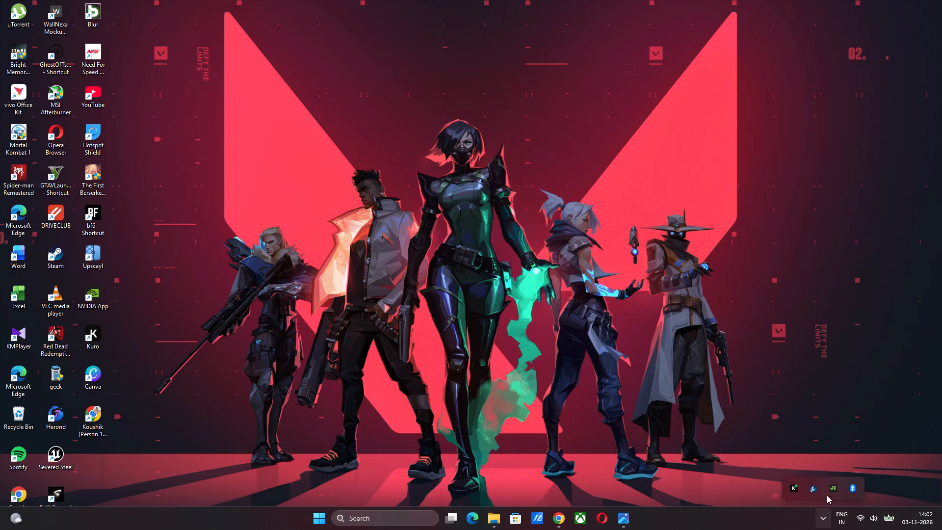